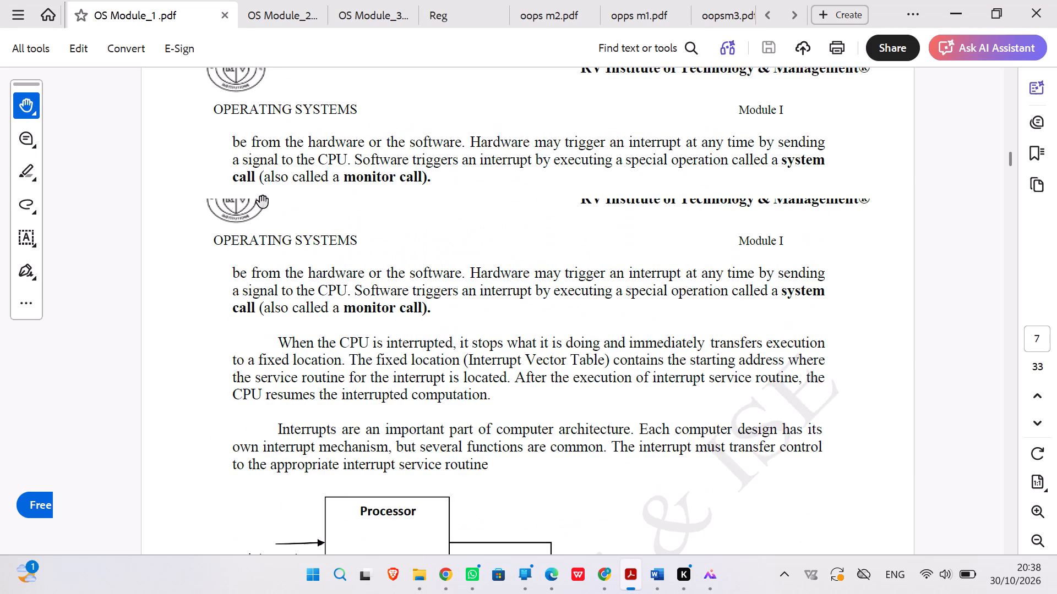
scroll(263, 202, "down", 16)
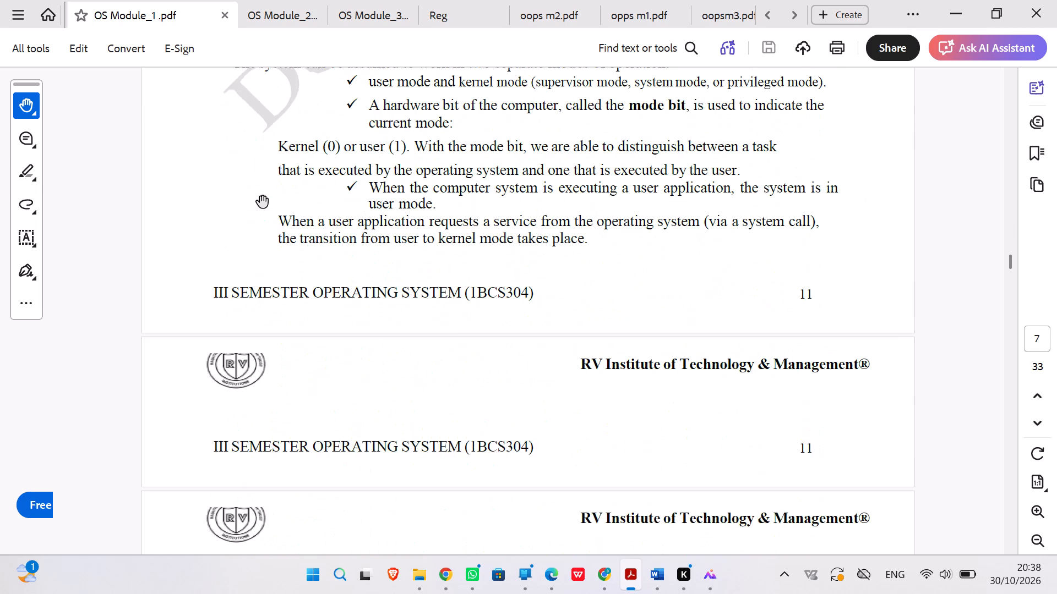
scroll(263, 202, "down", 20)
scroll(263, 202, "down", 11)
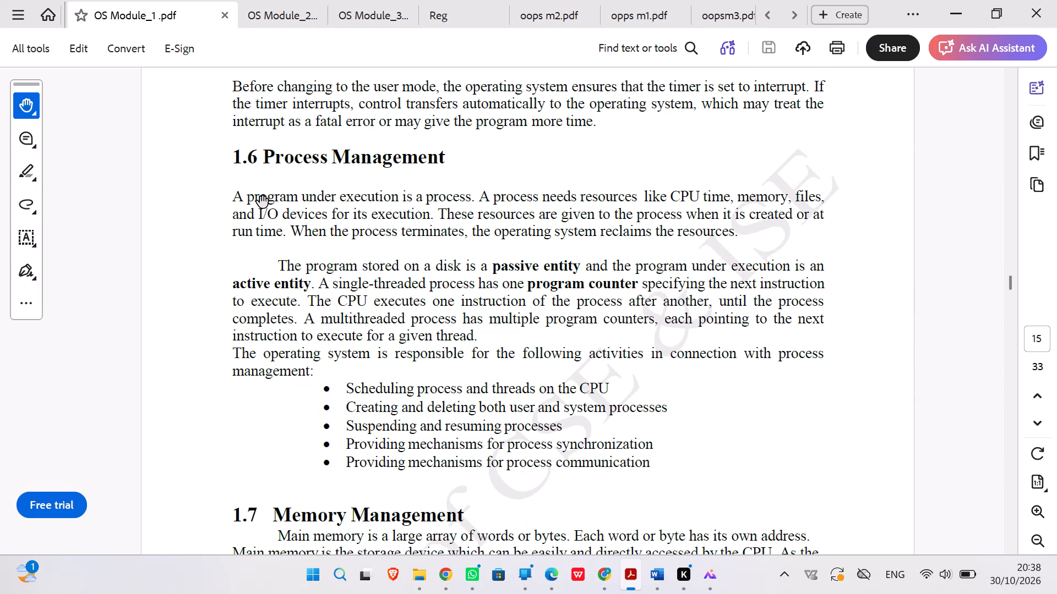
scroll(263, 202, "down", 5)
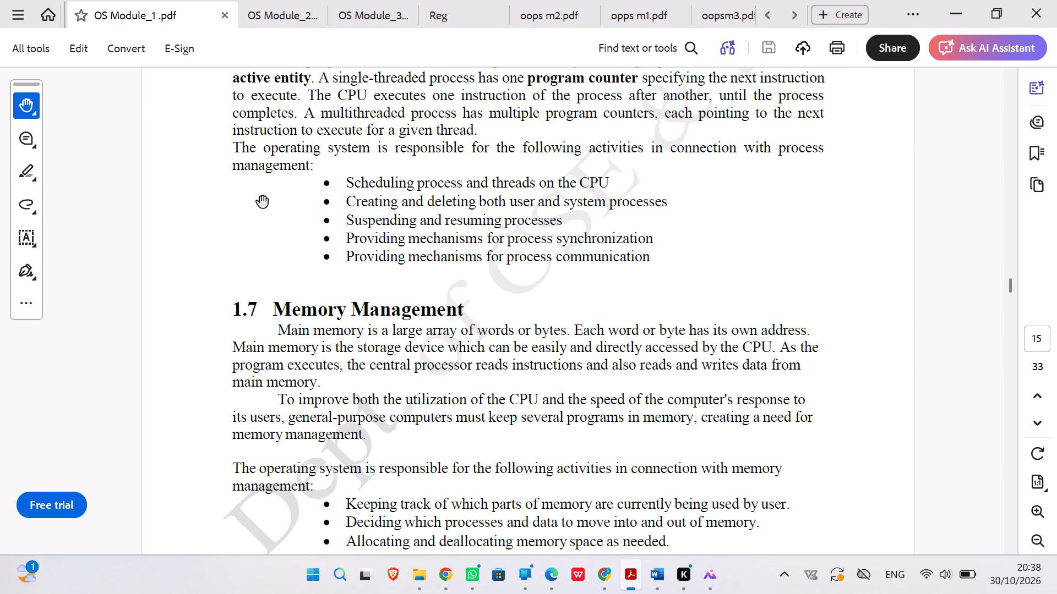
scroll(263, 202, "up", 13)
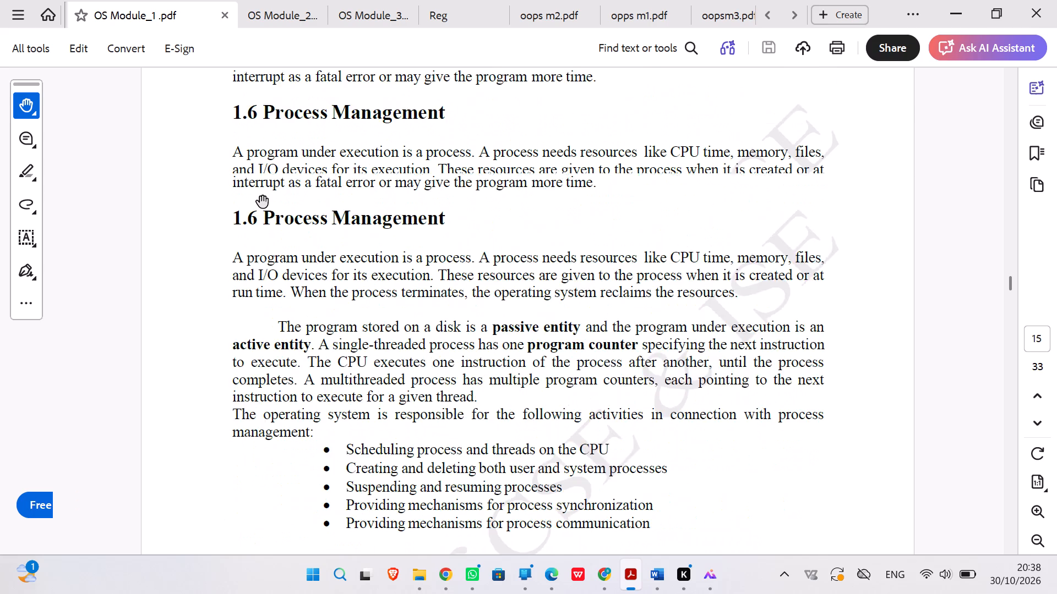
scroll(263, 202, "up", 3)
scroll(325, 193, "up", 3)
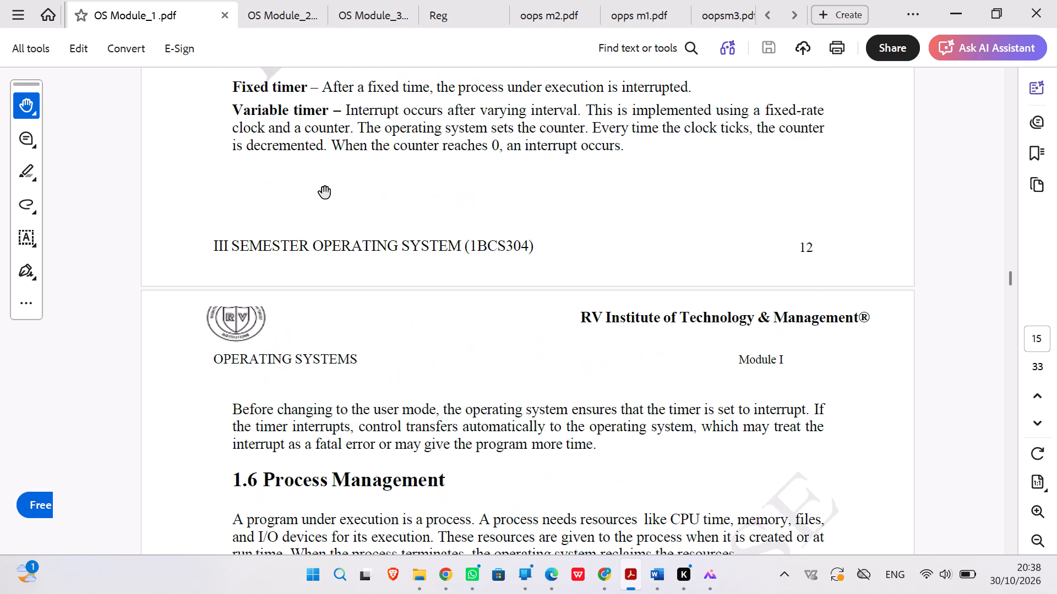
scroll(325, 193, "up", 4)
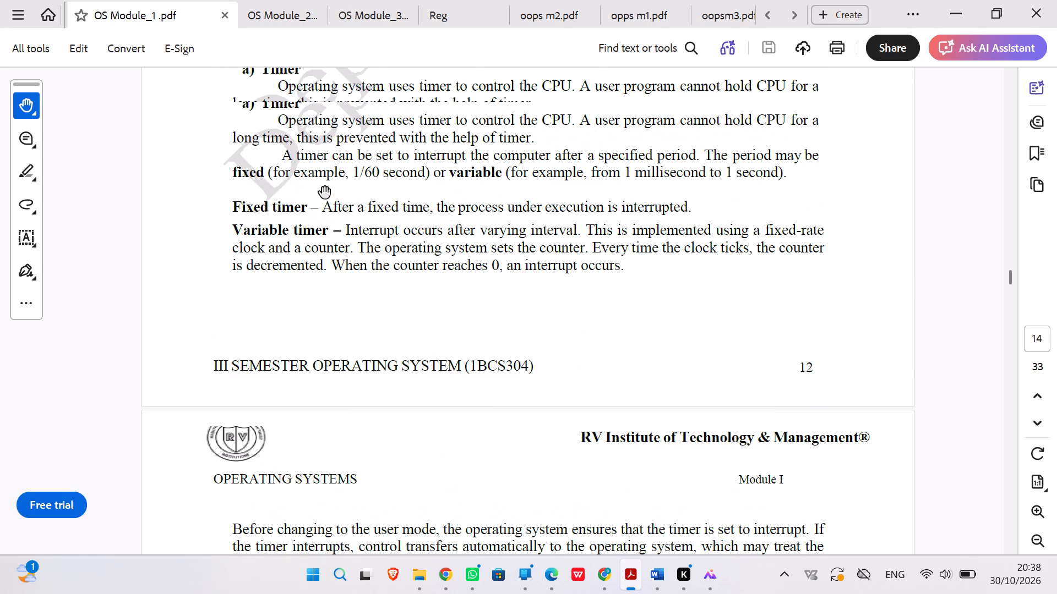
scroll(325, 193, "up", 18)
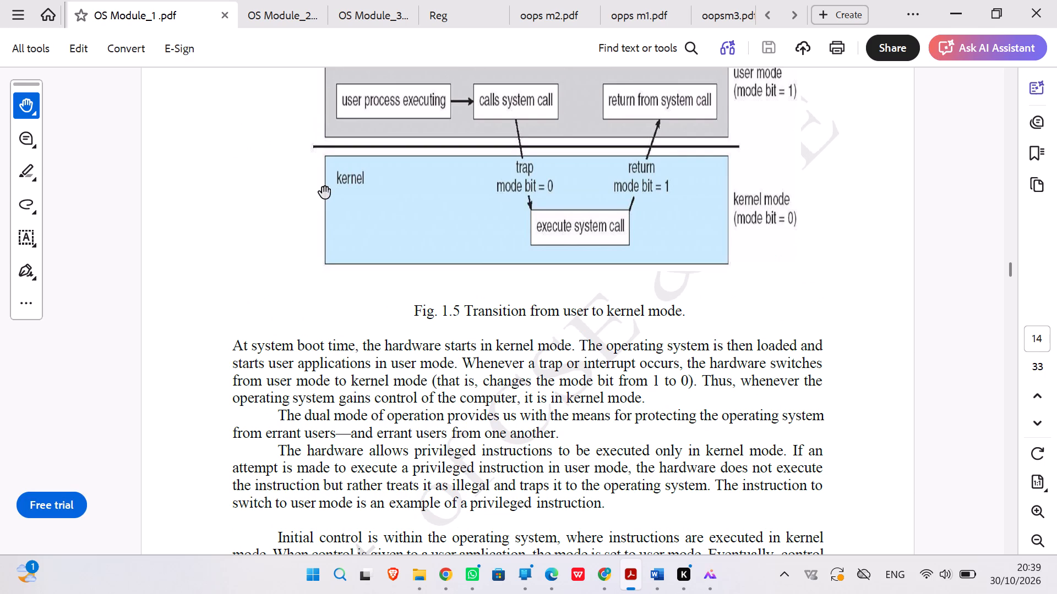
scroll(325, 193, "up", 8)
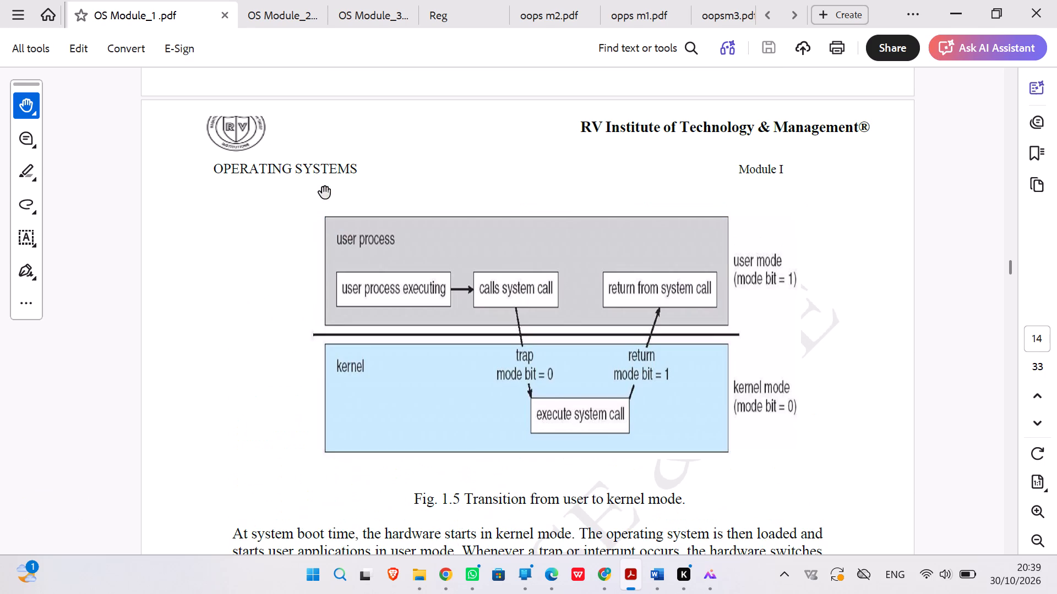
scroll(325, 193, "up", 2)
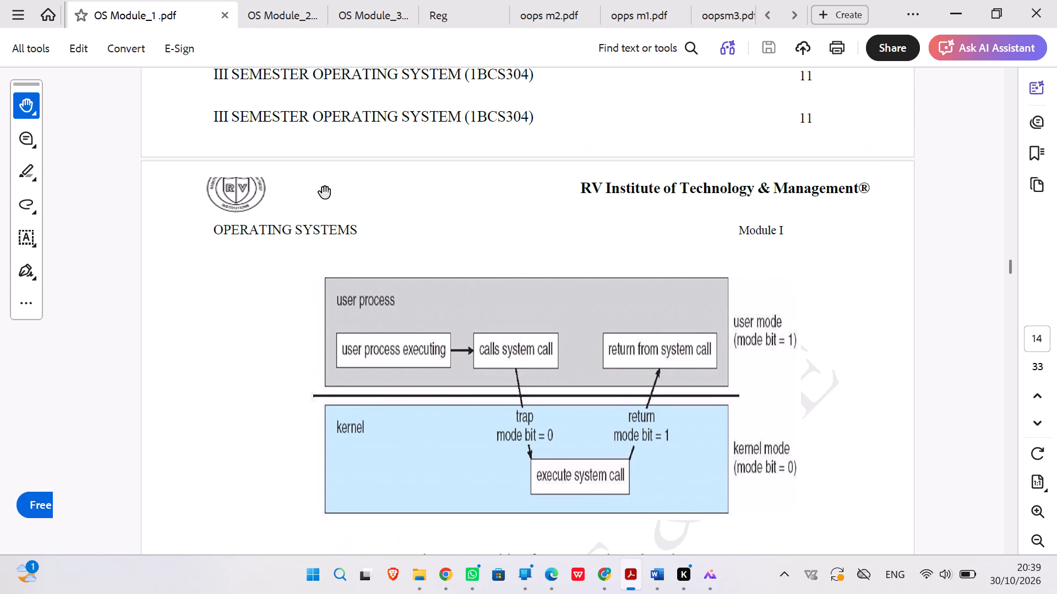
scroll(325, 193, "up", 6)
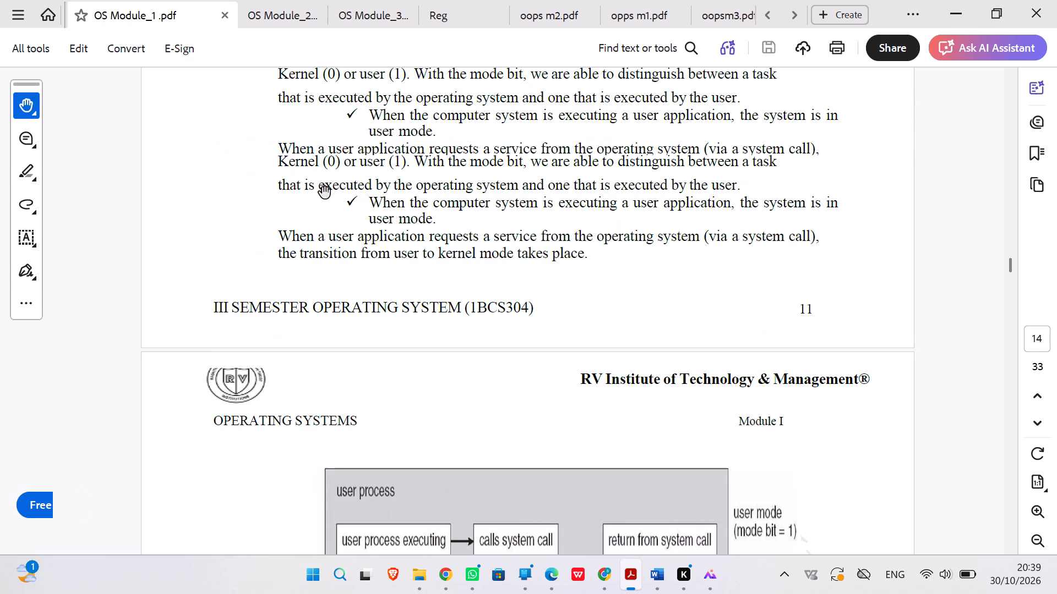
scroll(325, 193, "up", 8)
scroll(325, 193, "down", 6)
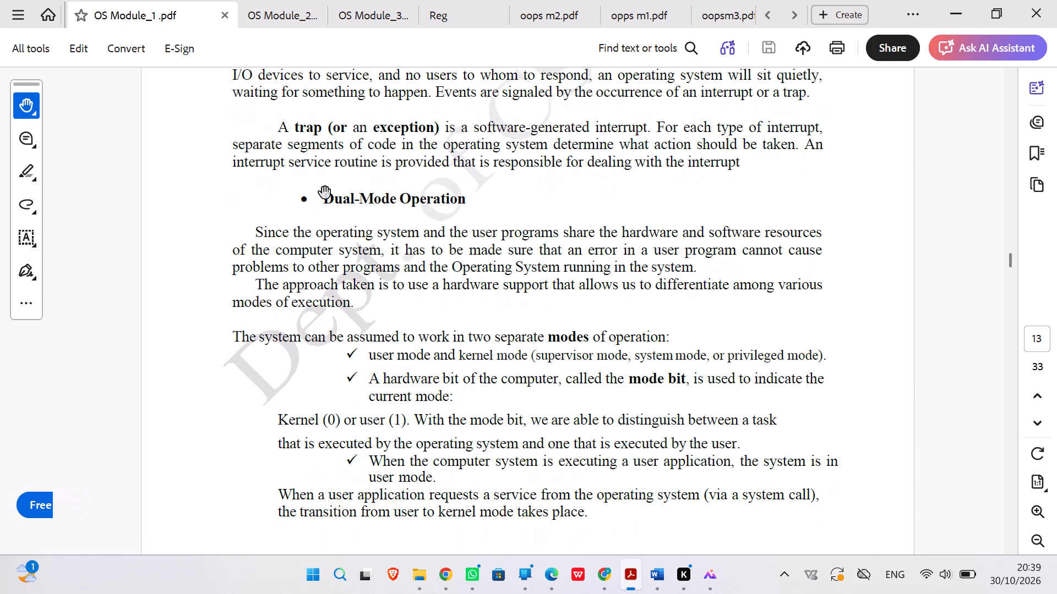
Capture a screen snip of the Fig. 1.5 user-to-kernel mode transition diagram, including its mode bit labels but not the caption.
scroll(325, 193, "down", 16)
scroll(325, 193, "up", 2)
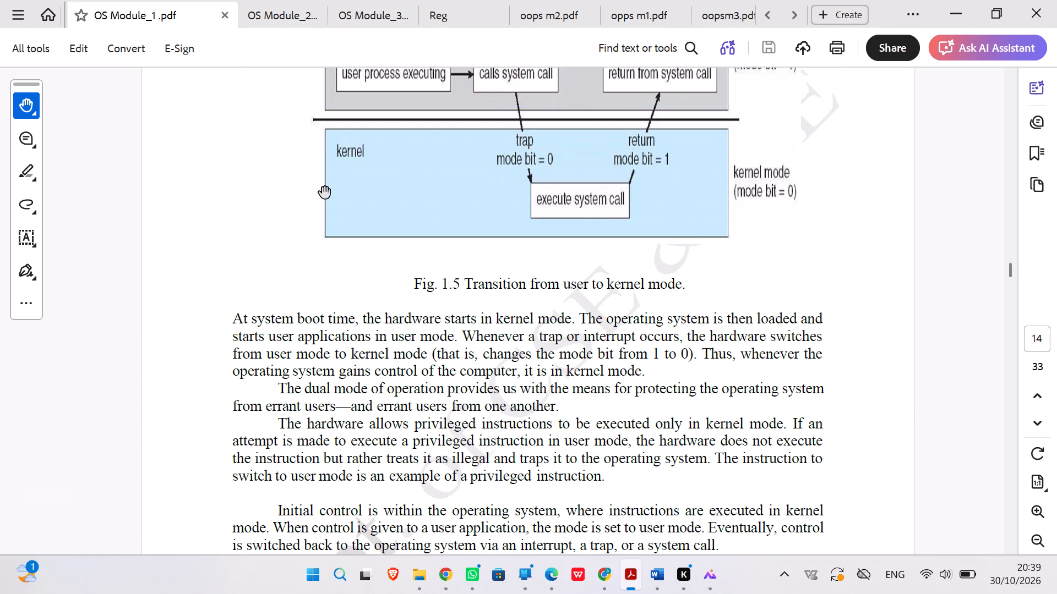
scroll(325, 193, "up", 4)
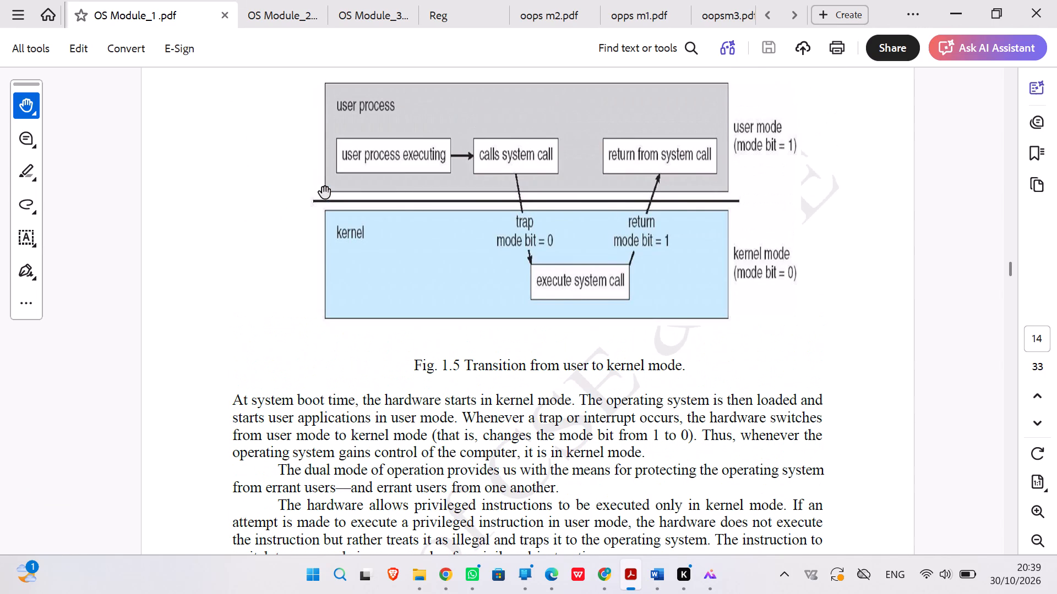
scroll(325, 193, "up", 1)
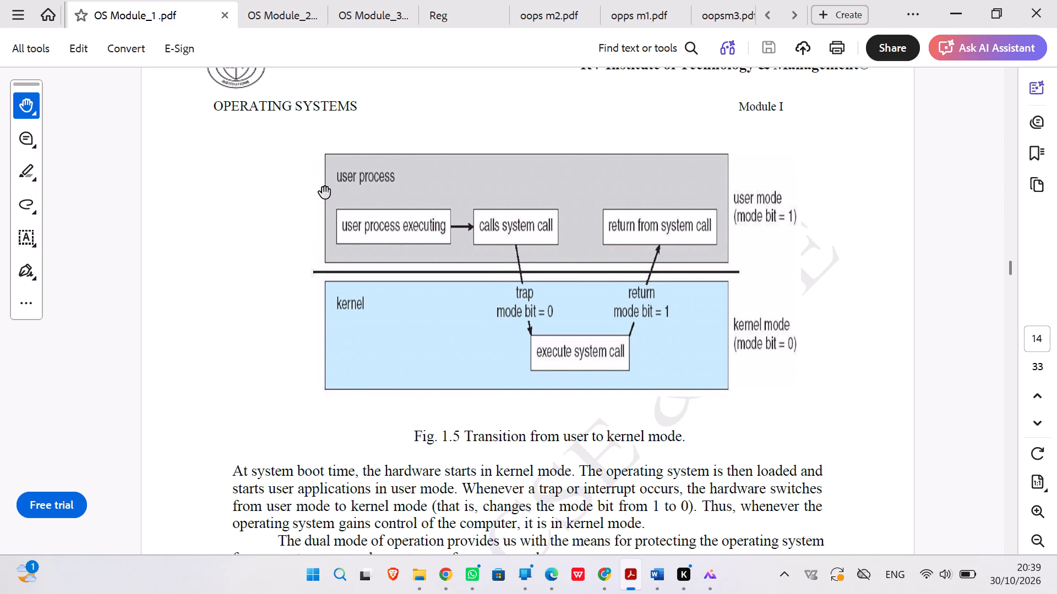
key("Print")
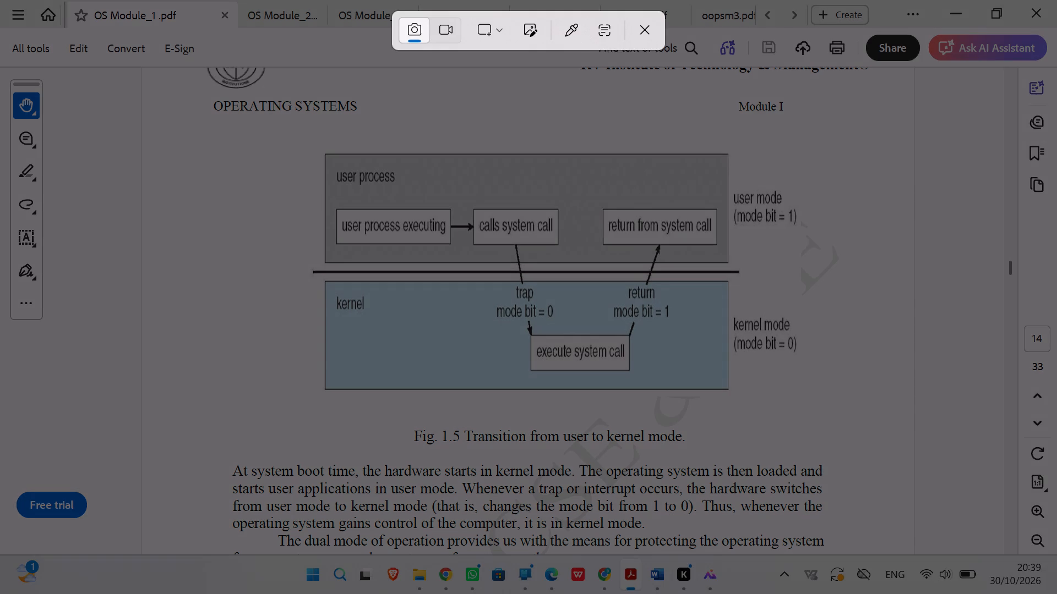
left_click_drag(285, 130, 834, 452)
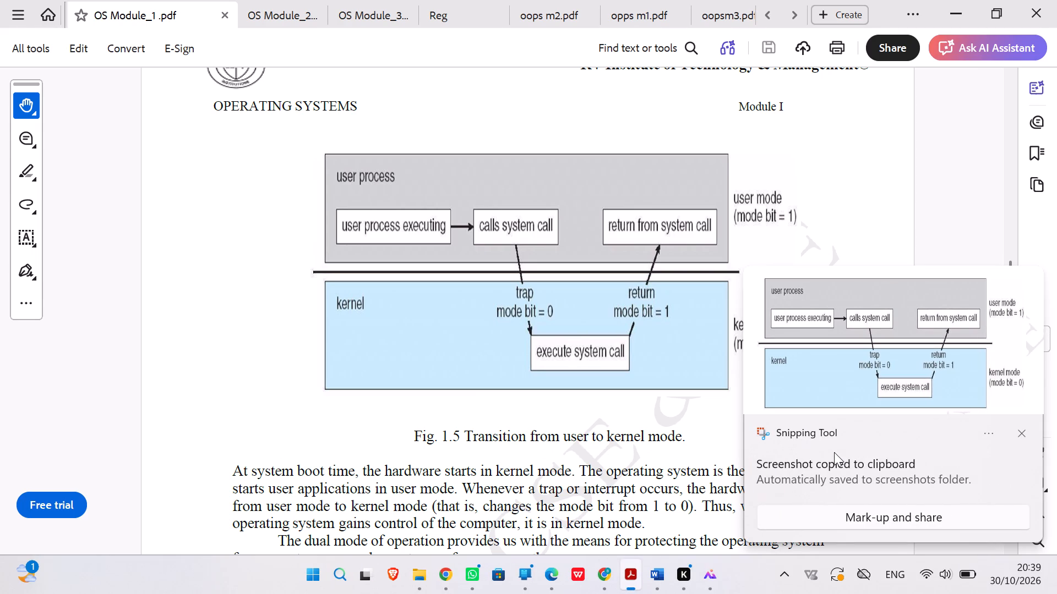
Close the Word documents oops m3, oops imp q, DSA- Module-2-Notes-updated, dsa m3, dsa imp note and Module-3_updated.
left_click(661, 578)
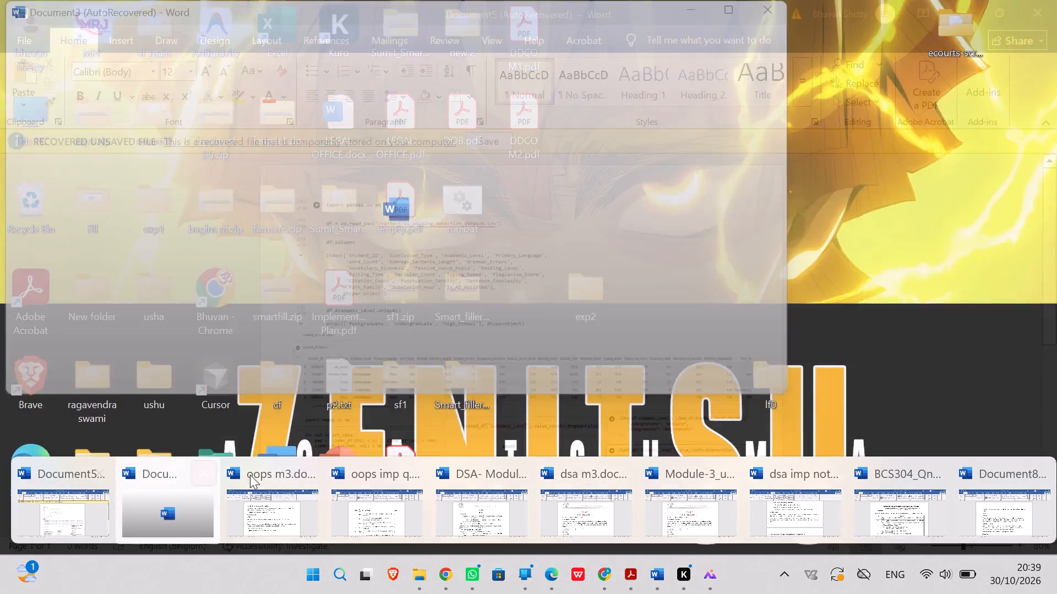
left_click(313, 473)
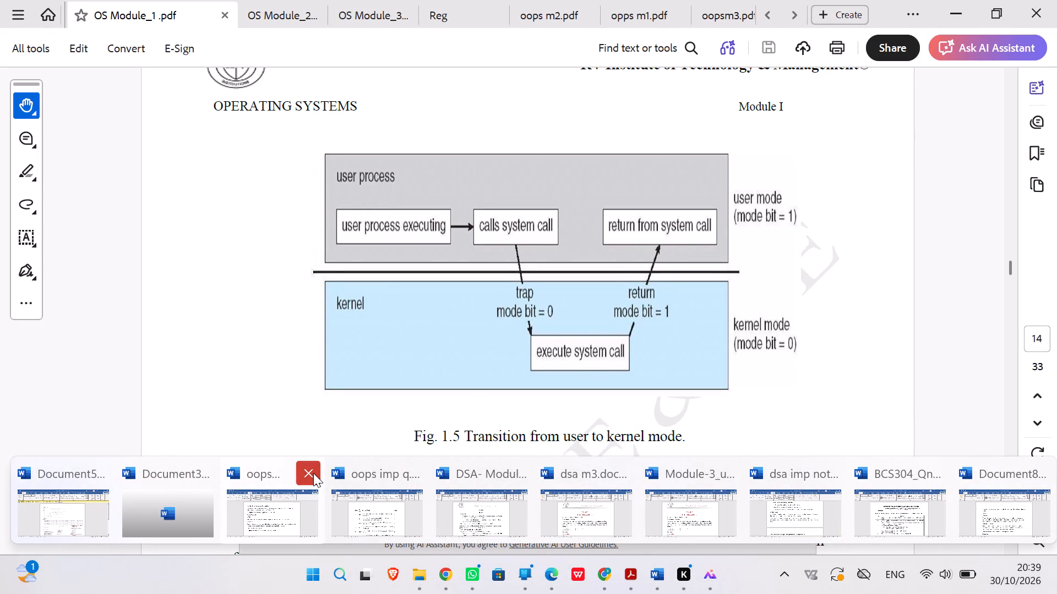
left_click(345, 471)
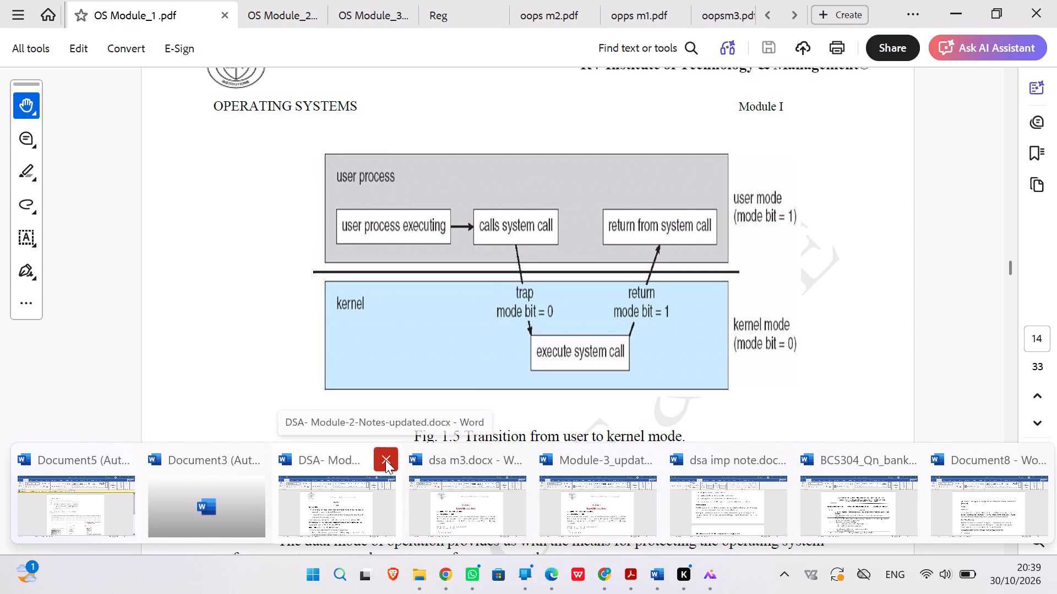
left_click(385, 460)
left_click(438, 453)
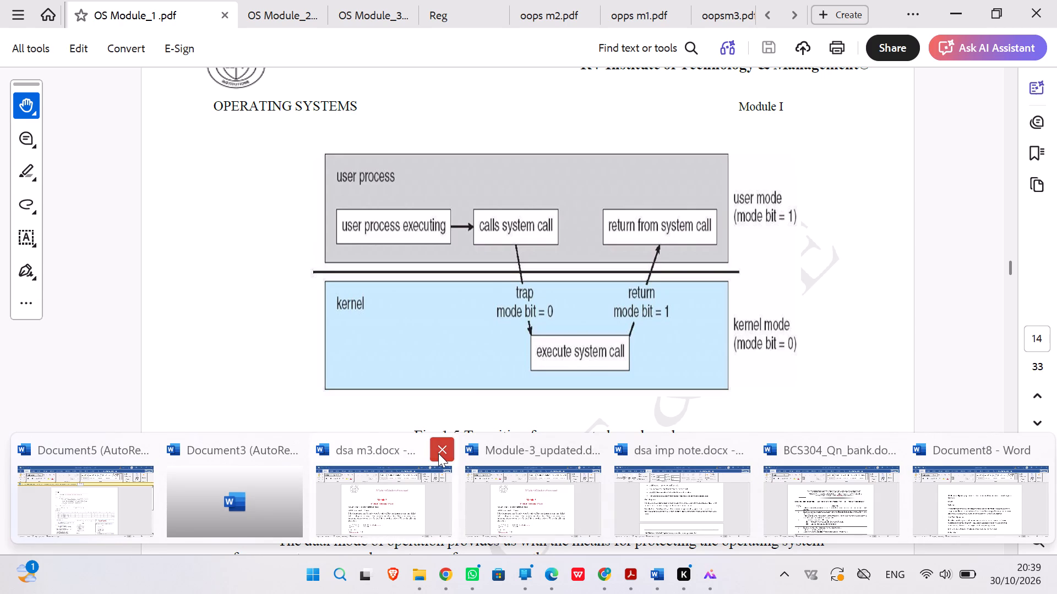
left_click(517, 435)
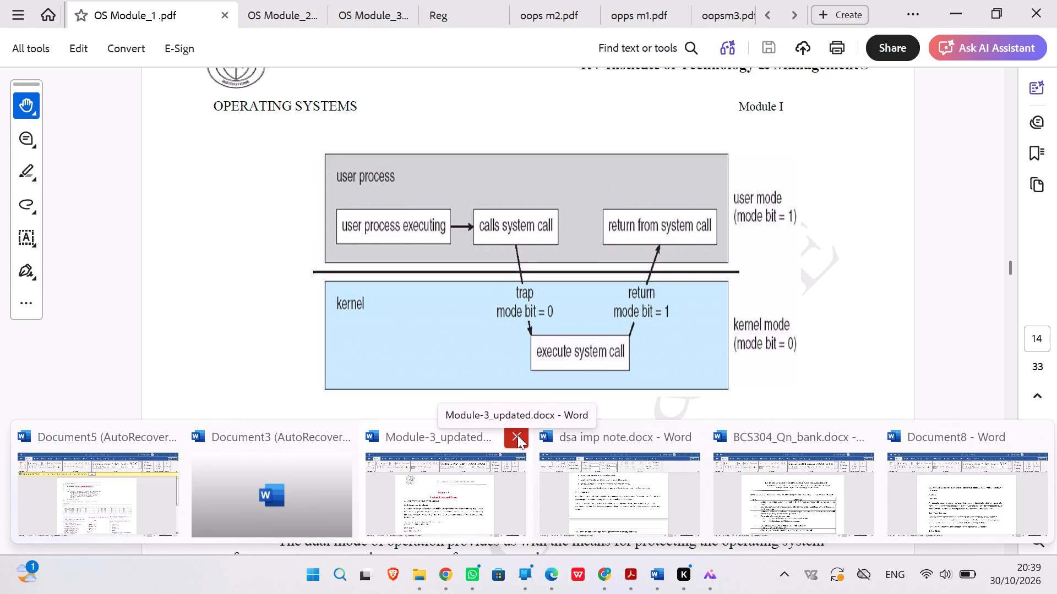
left_click(517, 435)
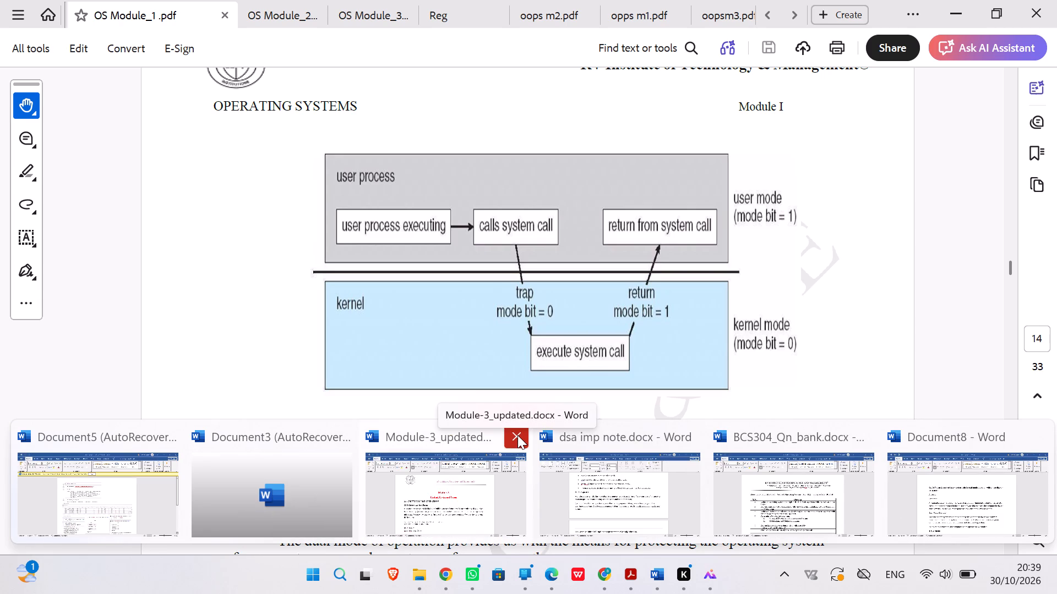
left_click(517, 435)
left_click(694, 437)
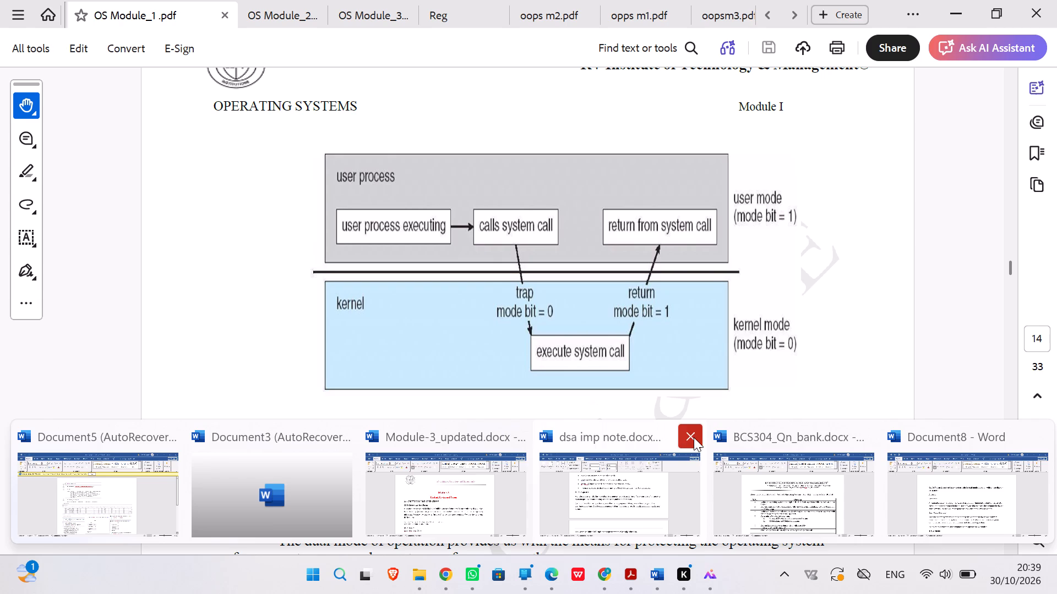
left_click(672, 435)
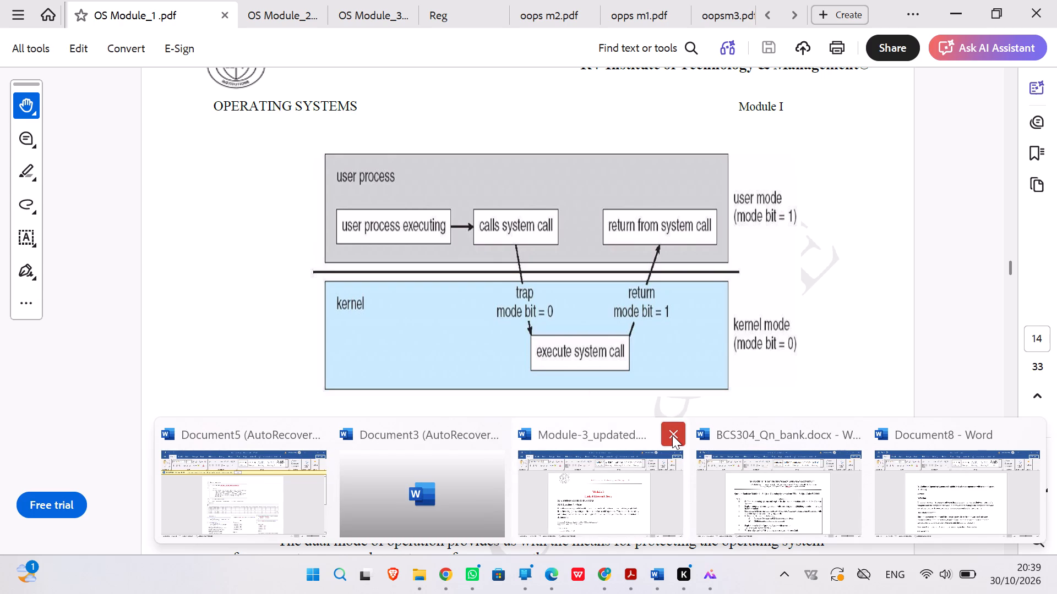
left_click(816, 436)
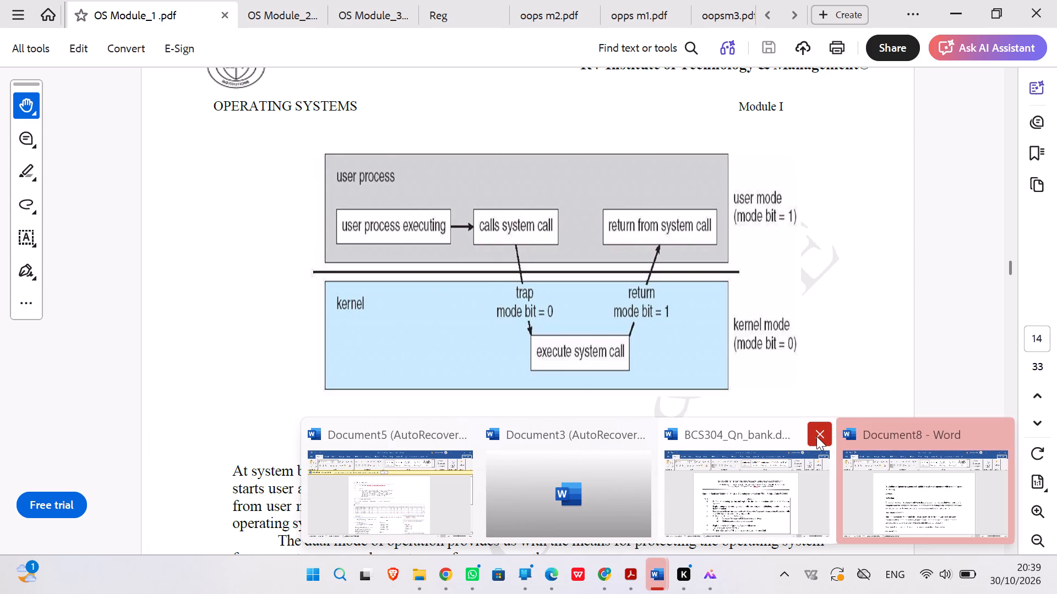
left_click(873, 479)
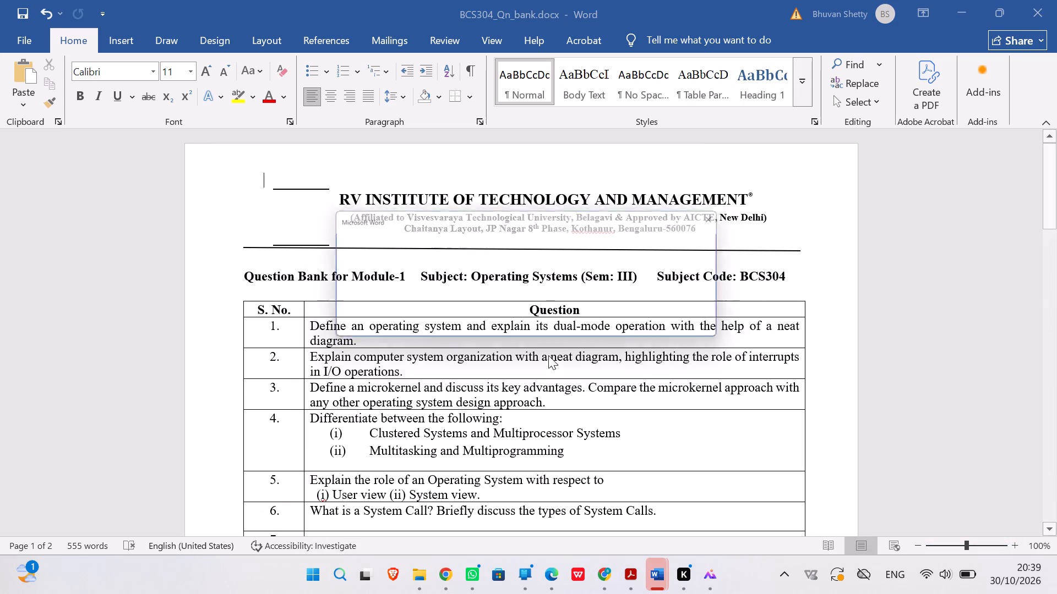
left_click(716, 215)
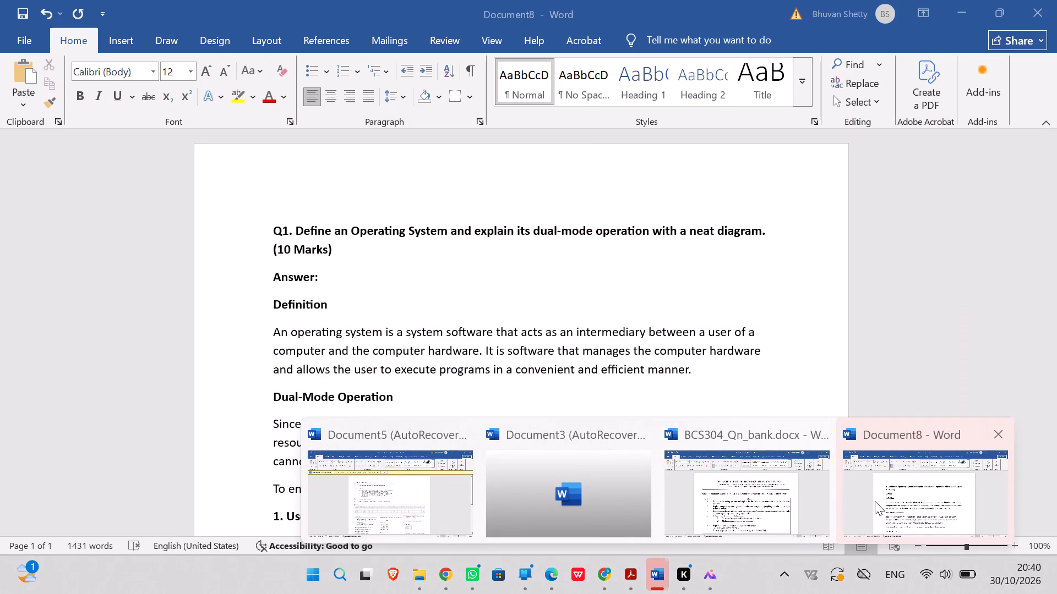
Switch to Document8 and look through the Q1 answer for the Dual-Mode Operation diagram placeholder.
double_click(875, 501)
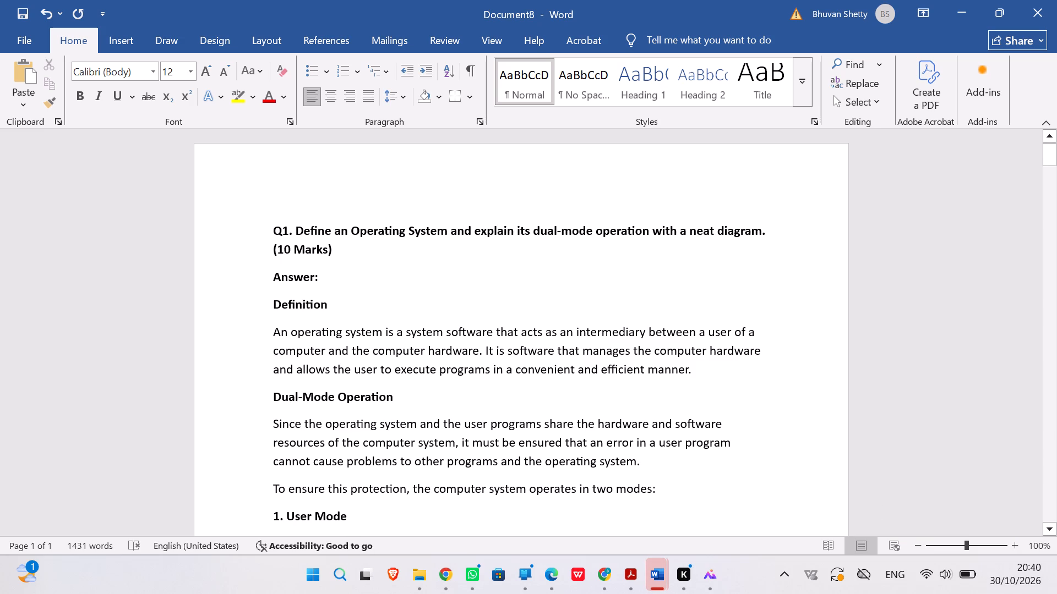
scroll(445, 377, "up", 2)
scroll(435, 419, "down", 2)
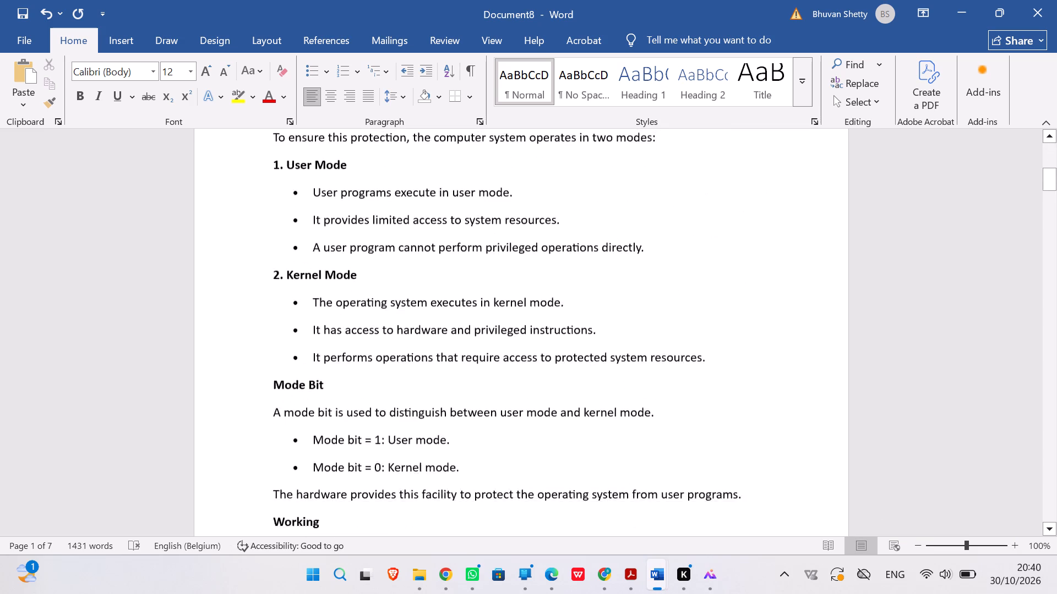
scroll(435, 419, "down", 1)
scroll(435, 419, "up", 6)
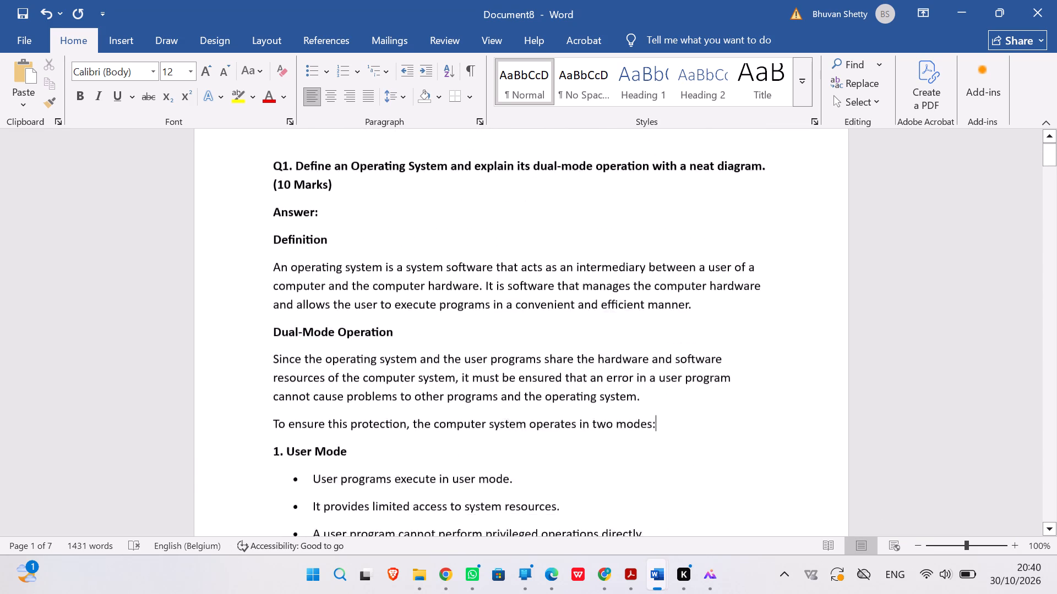
scroll(435, 419, "up", 1)
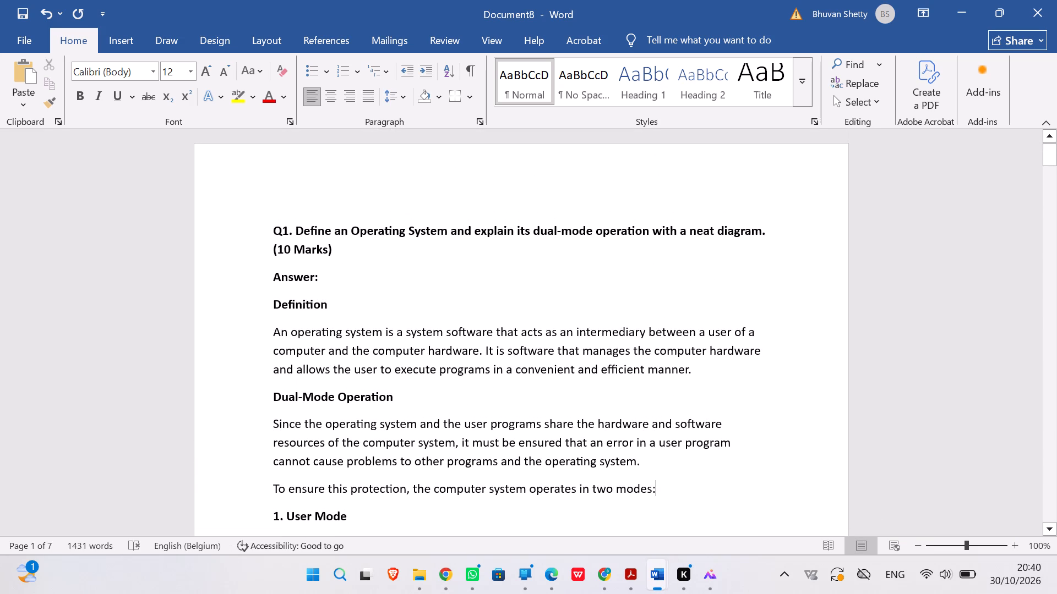
scroll(435, 419, "down", 6)
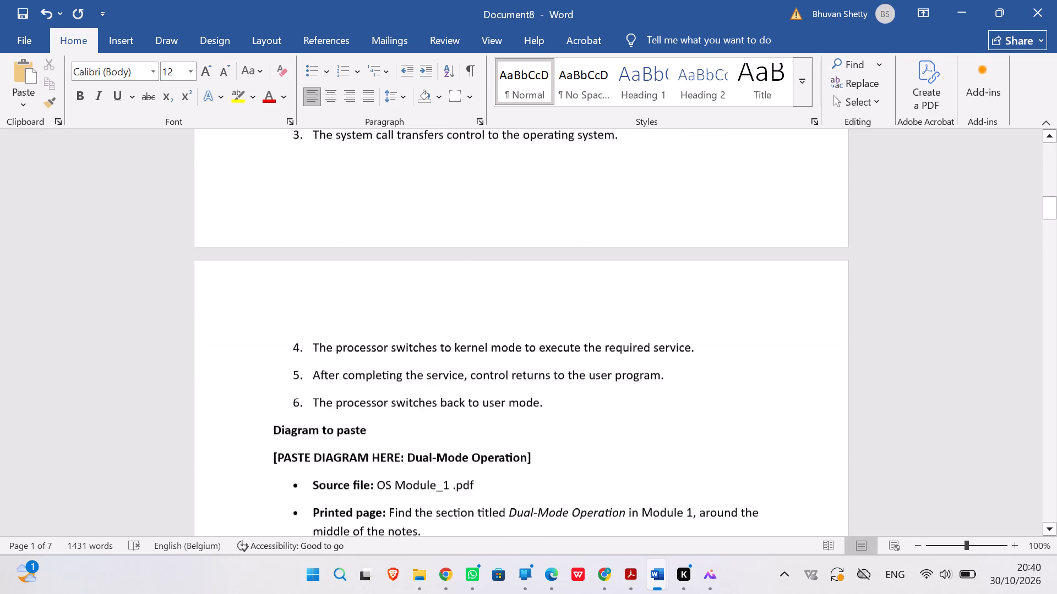
scroll(435, 419, "down", 1)
scroll(435, 419, "up", 5)
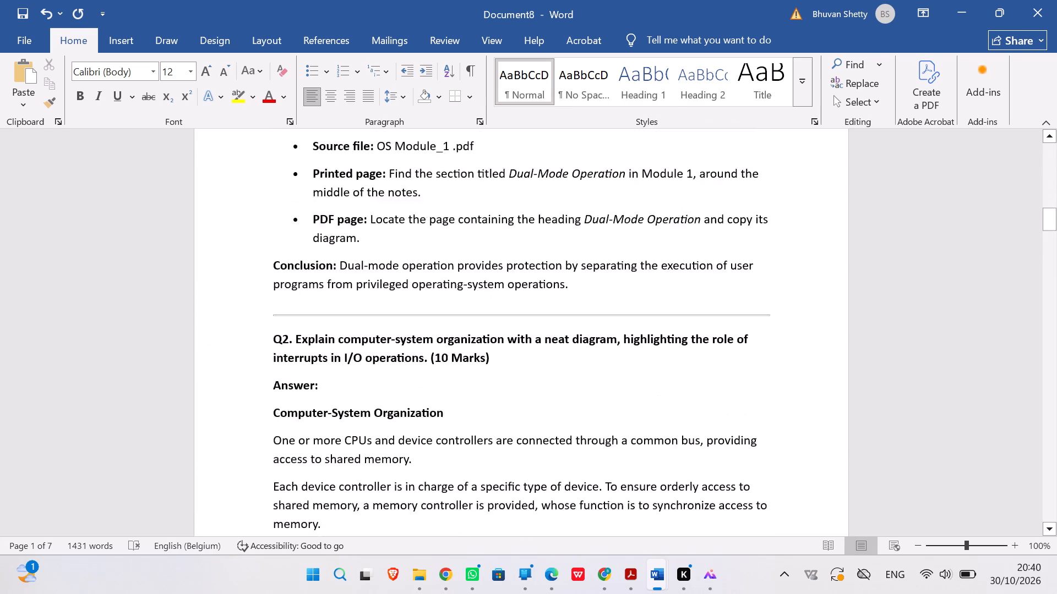
scroll(435, 419, "up", 1)
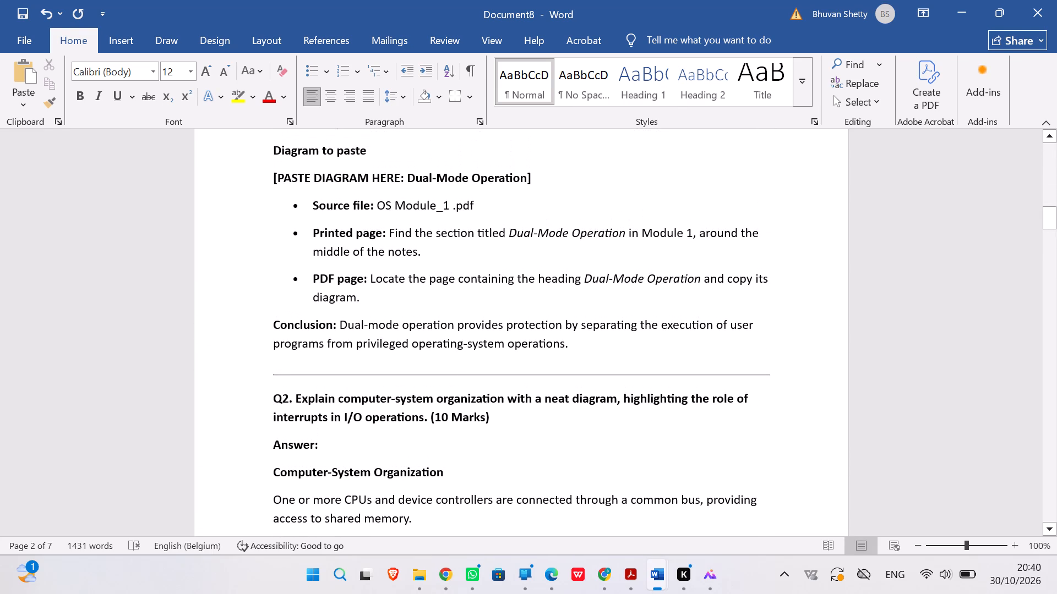
Close BCS304_Qn_bank.docx without saving its changes.
key("alt+Tab")
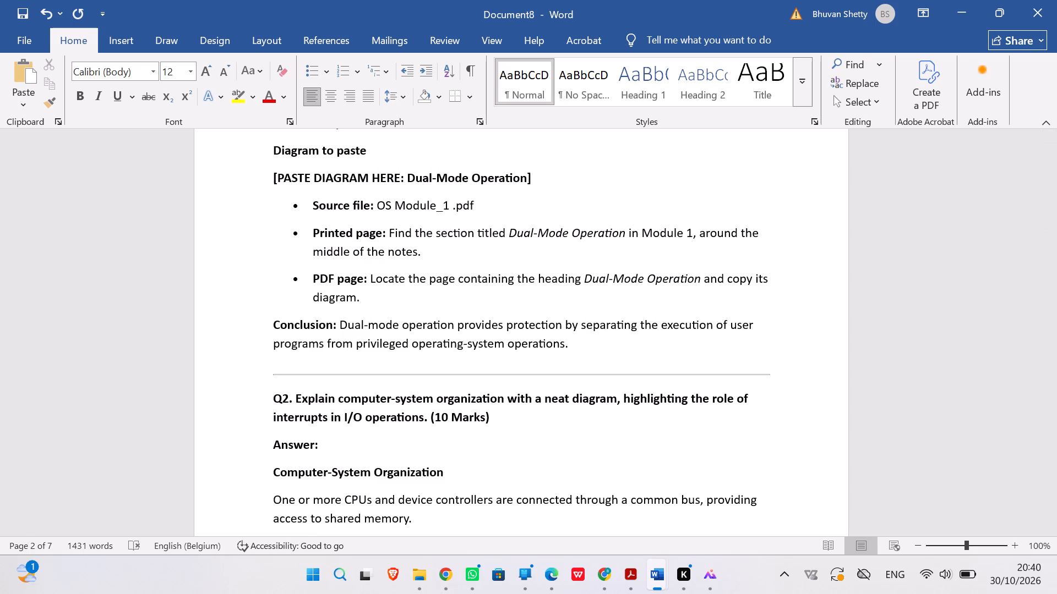
key("alt+Tab")
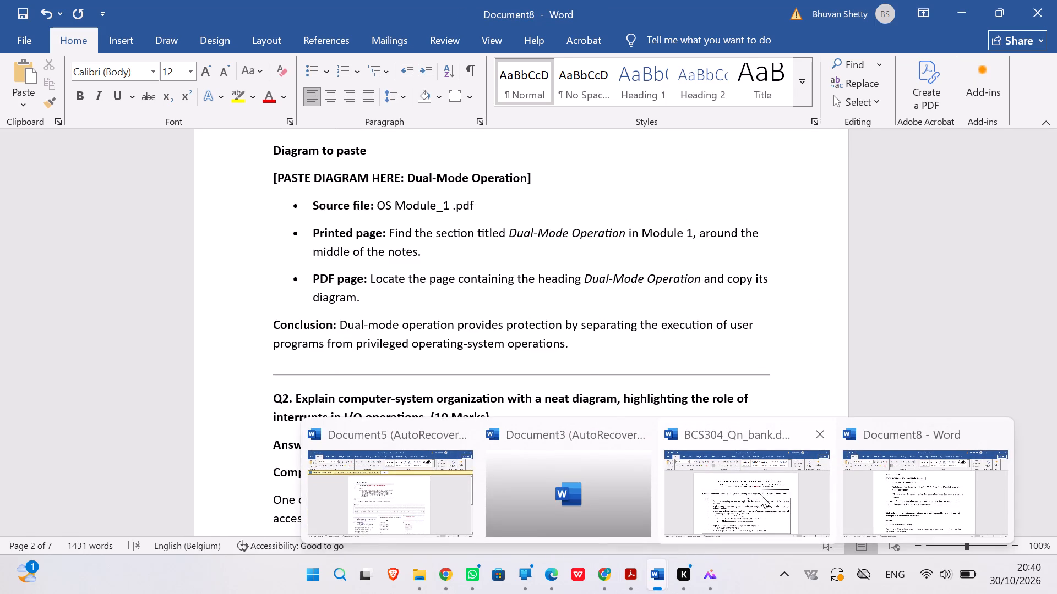
left_click(817, 435)
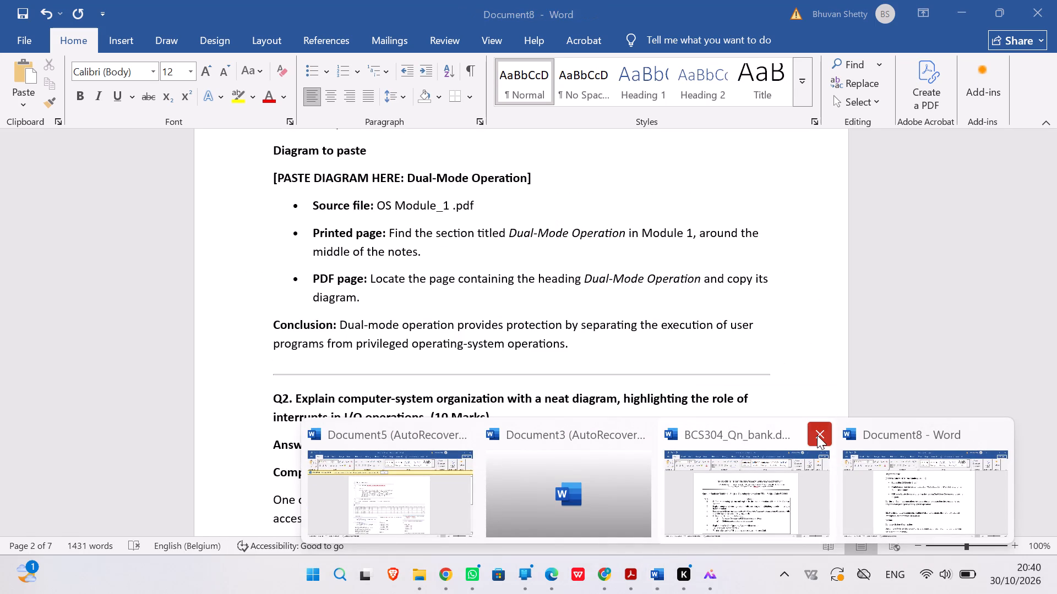
left_click(817, 435)
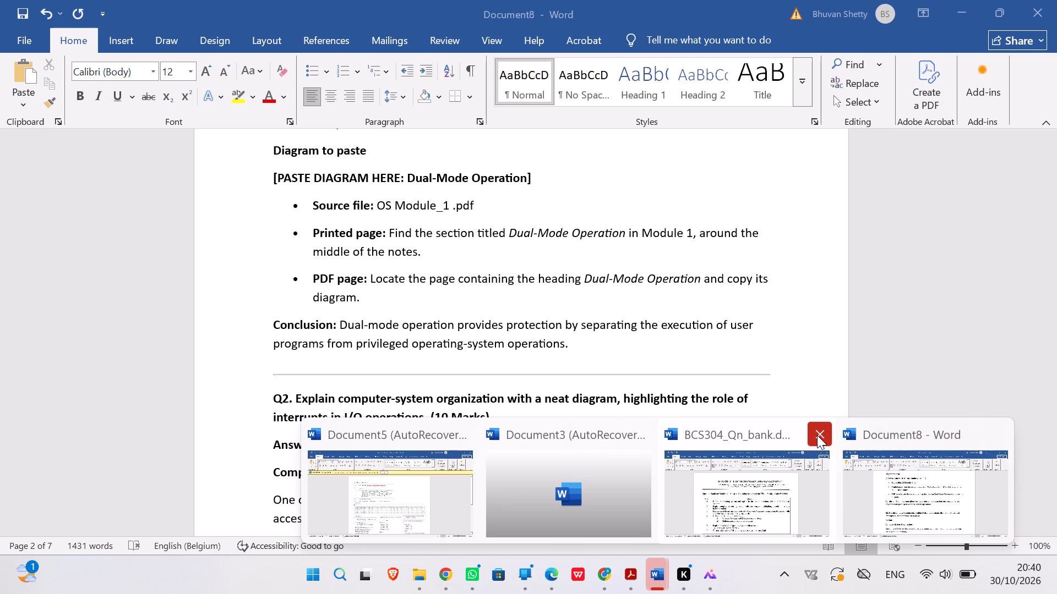
left_click(817, 435)
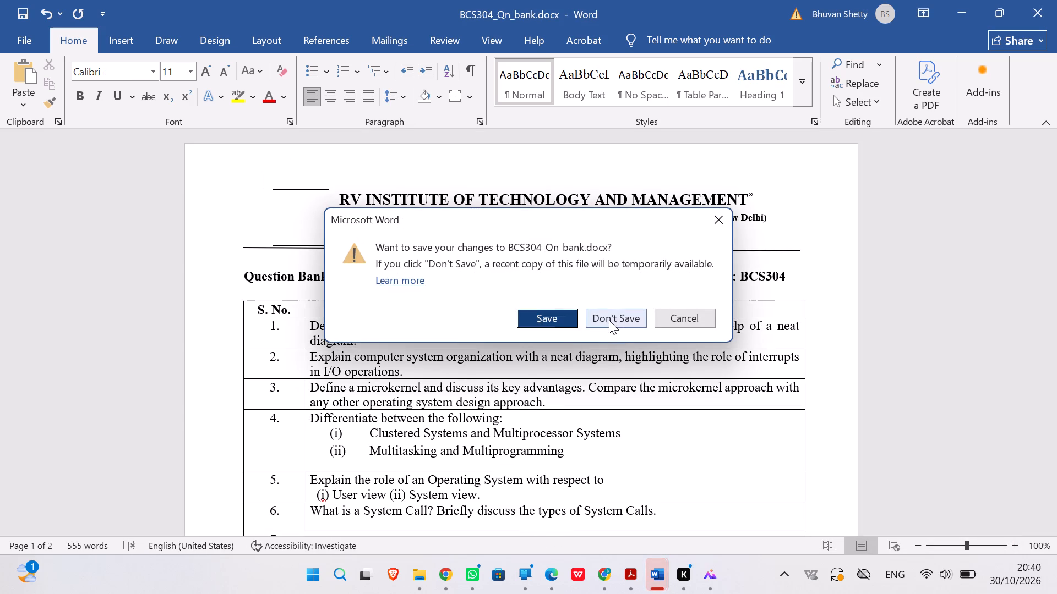
left_click(609, 320)
Recheck the Q1 answer in Document8, then examine the Module 1 notes in Acrobat around Dual-Mode Operation and Fig. 1.5.
scroll(542, 343, "up", 3)
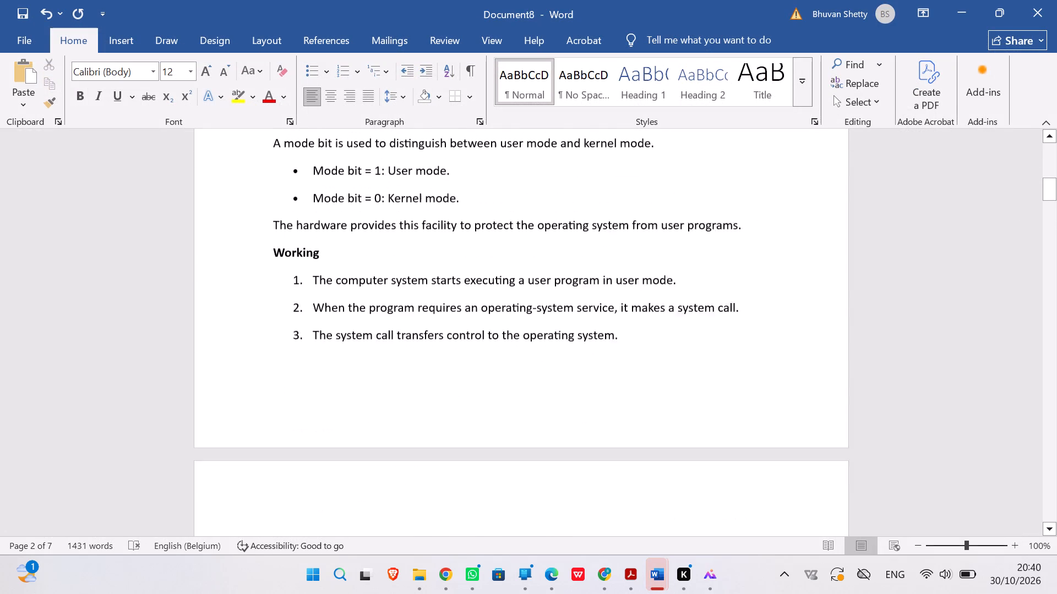
scroll(542, 343, "up", 2)
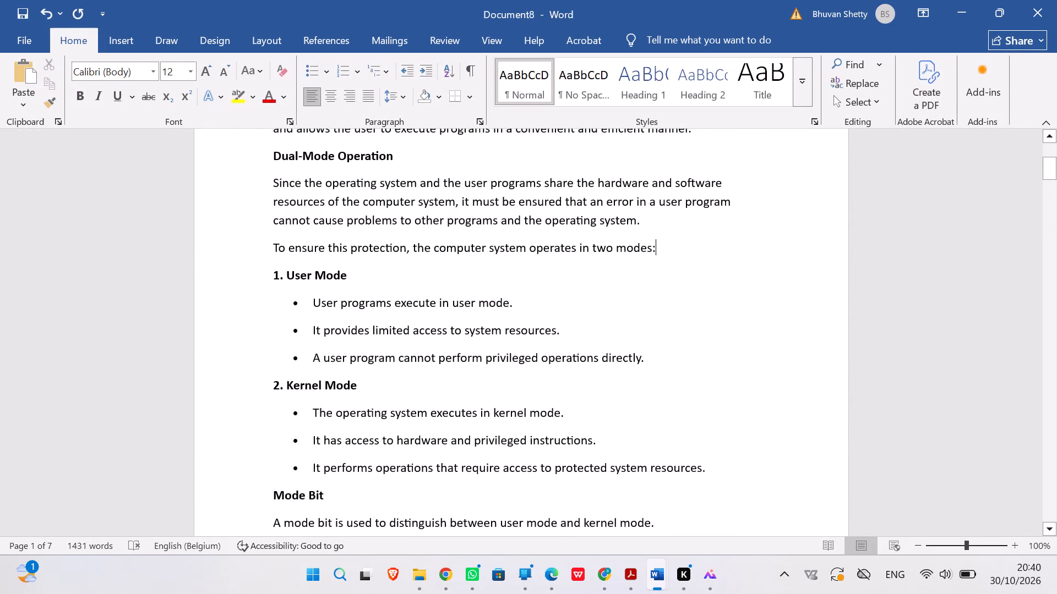
key("alt+Tab")
scroll(484, 356, "up", 2)
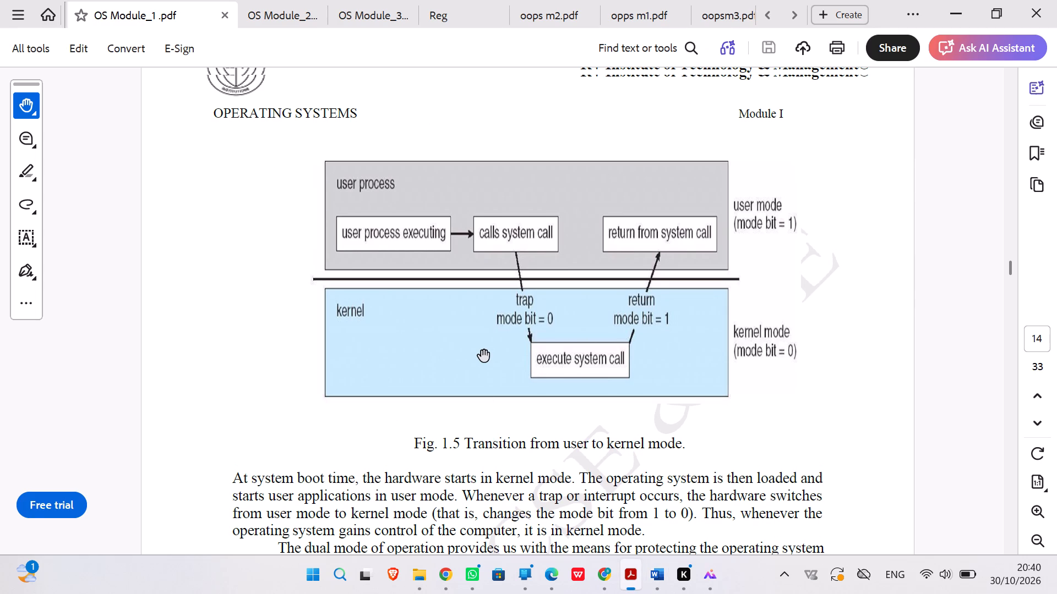
scroll(484, 356, "up", 6)
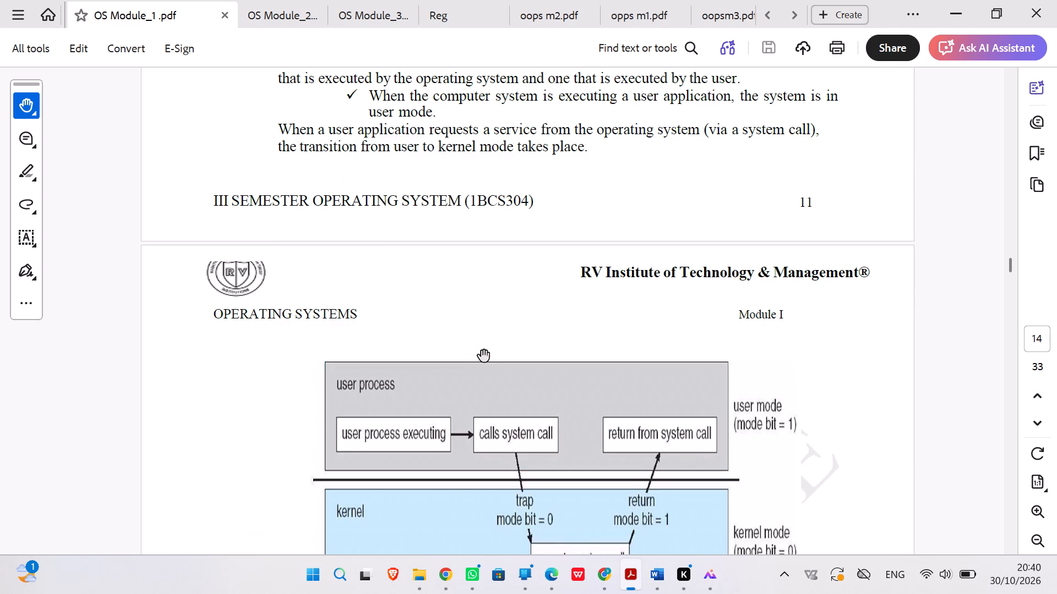
scroll(484, 356, "up", 4)
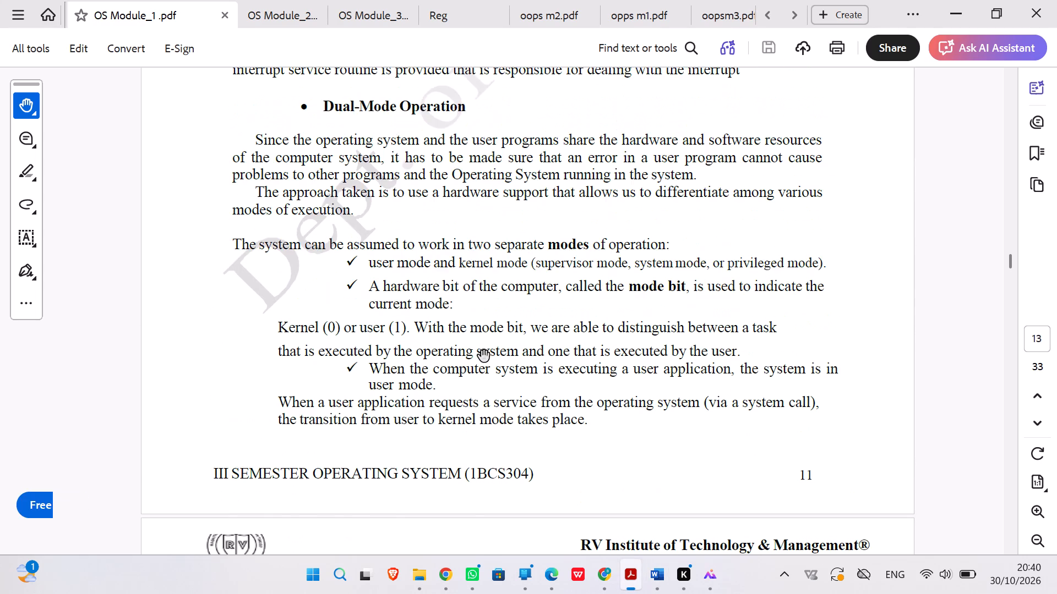
scroll(484, 356, "up", 7)
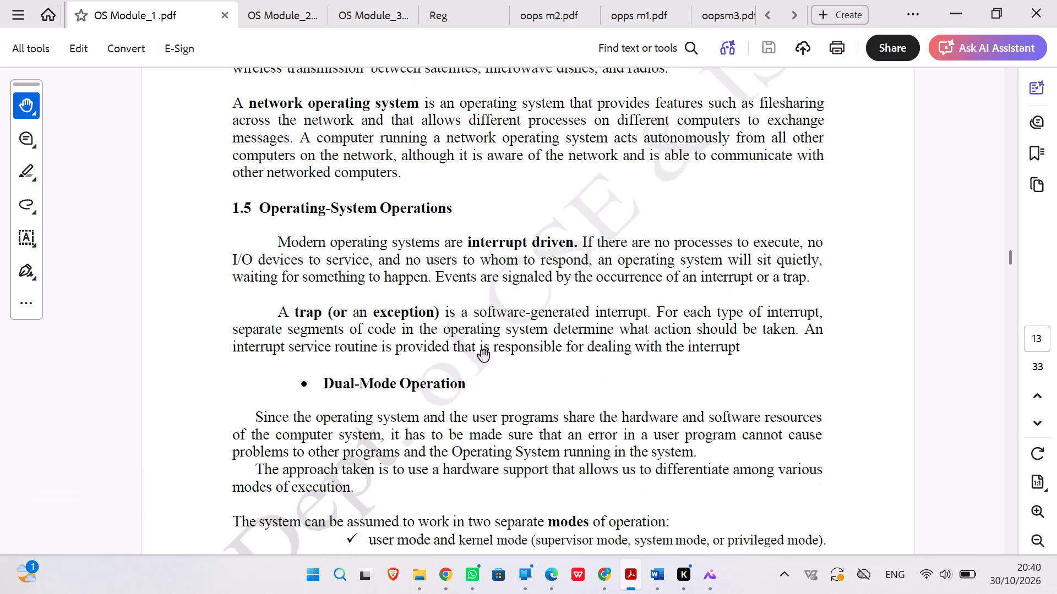
scroll(484, 356, "up", 4)
scroll(484, 356, "down", 1)
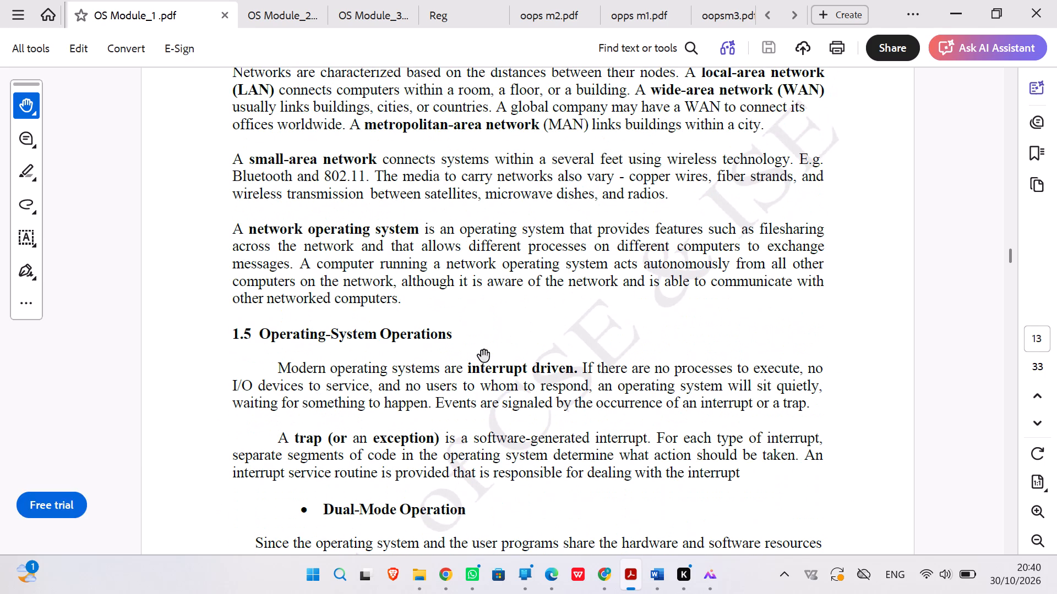
scroll(484, 356, "down", 3)
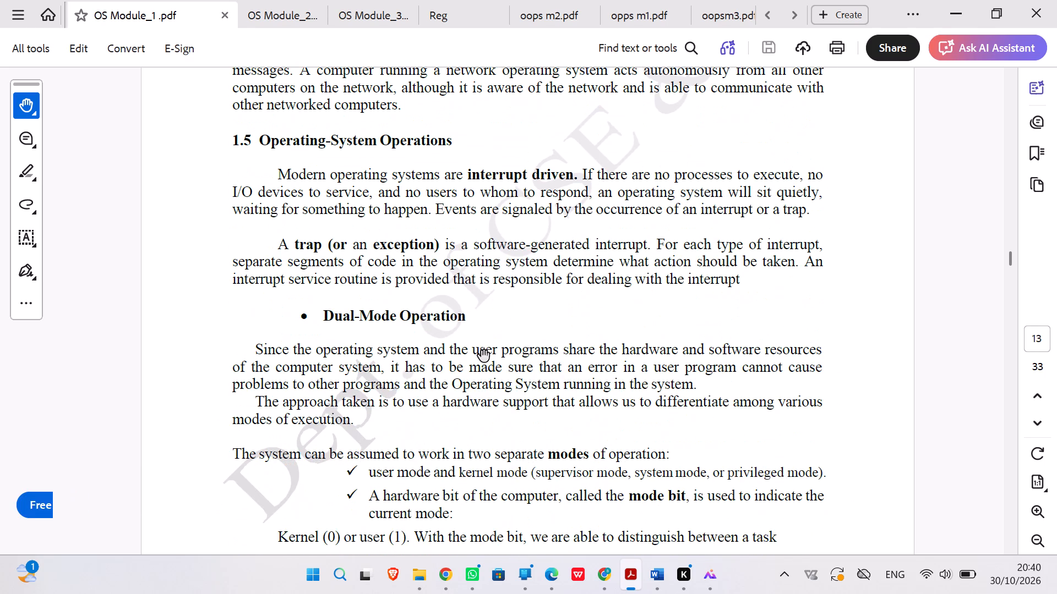
scroll(484, 356, "down", 20)
scroll(484, 356, "down", 6)
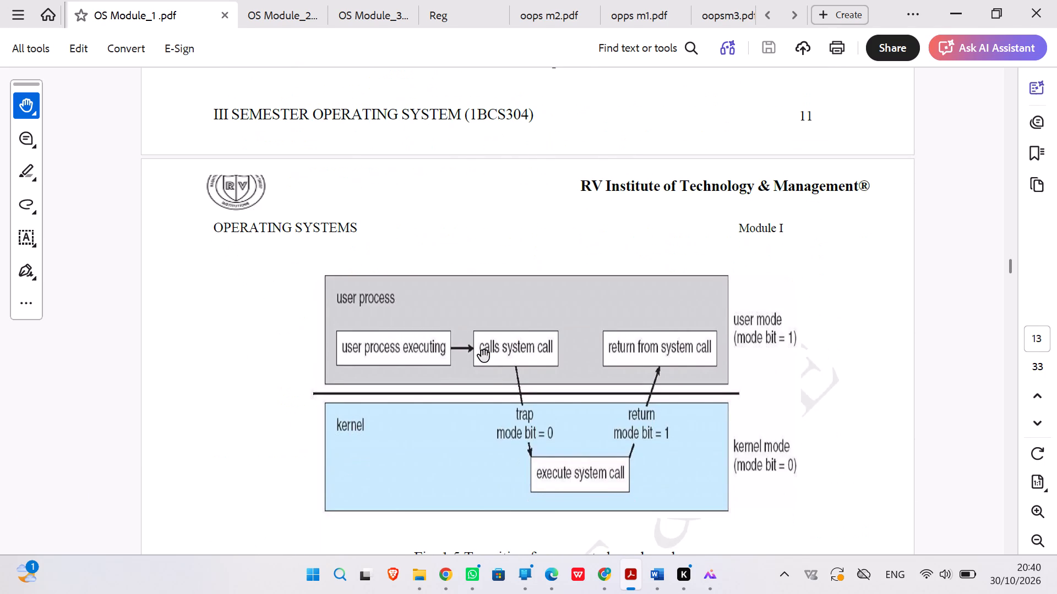
scroll(484, 356, "down", 7)
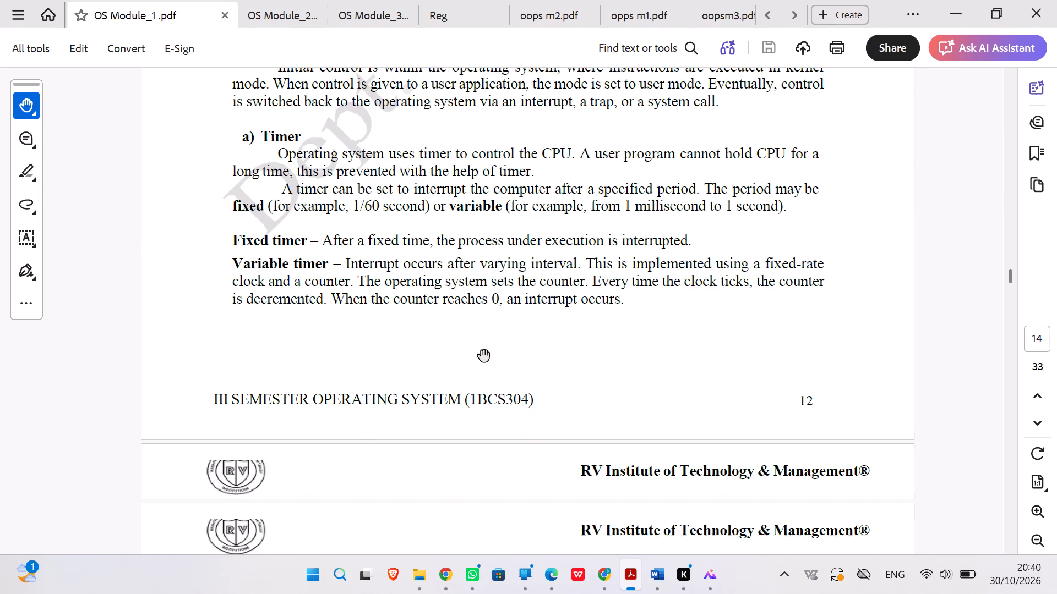
scroll(484, 356, "down", 13)
scroll(484, 356, "up", 4)
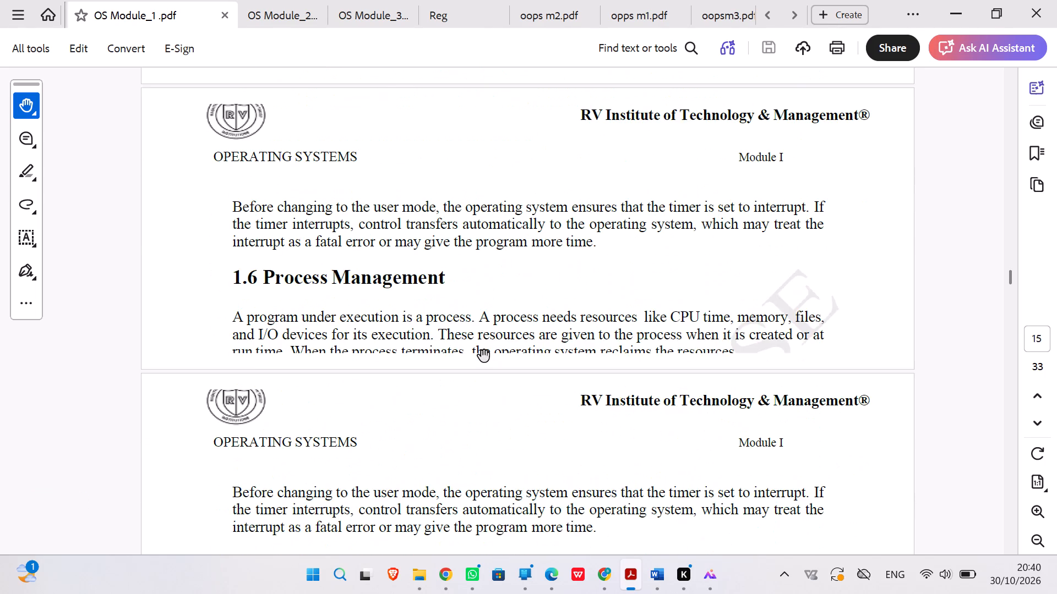
scroll(484, 356, "up", 5)
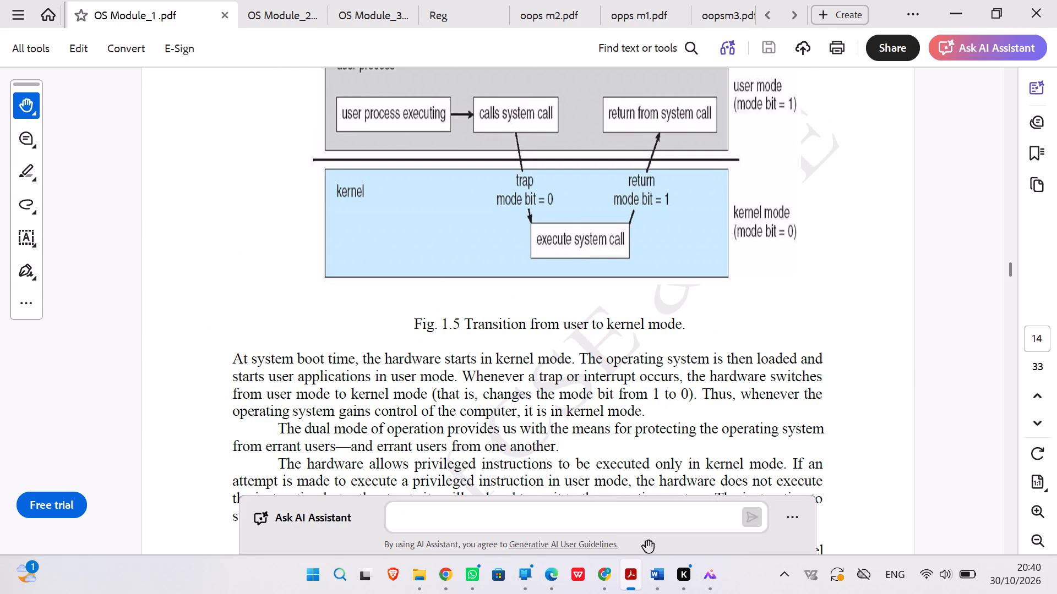
Switch to Document8 and replace Q1's Dual-Mode Operation placeholder and its three source bullets with the copied Fig. 1.5 diagram.
left_click(663, 585)
left_click(788, 499)
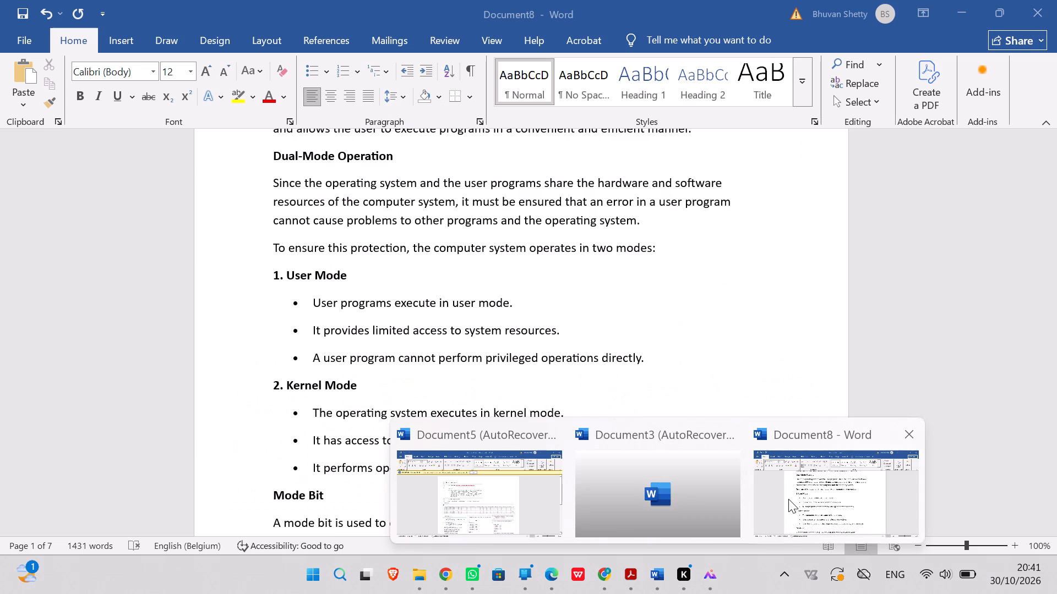
scroll(473, 415, "up", 4)
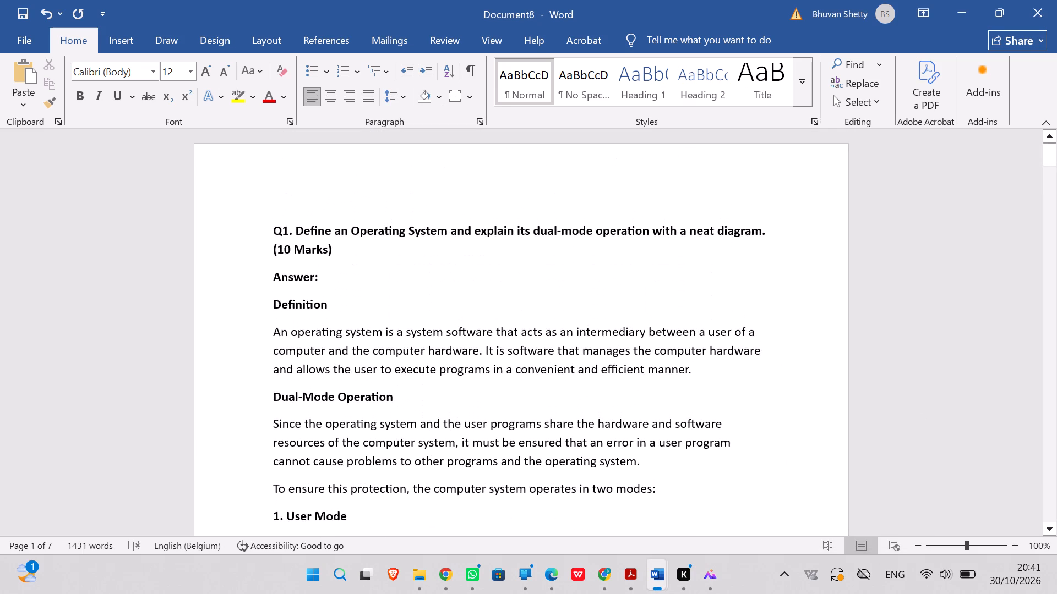
scroll(473, 415, "down", 6)
scroll(473, 415, "up", 1)
scroll(473, 415, "down", 1)
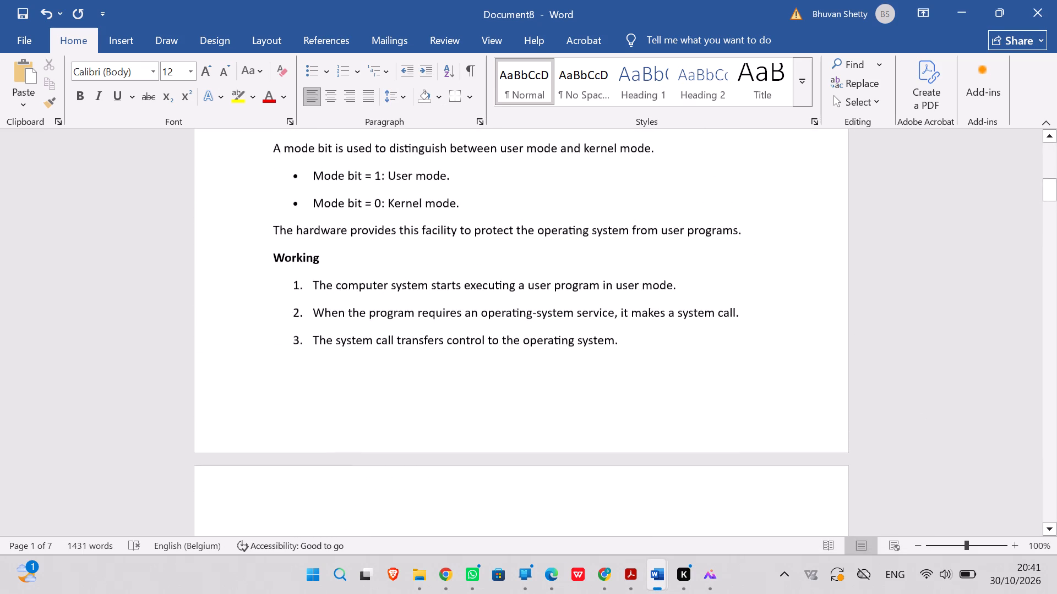
scroll(473, 415, "down", 1)
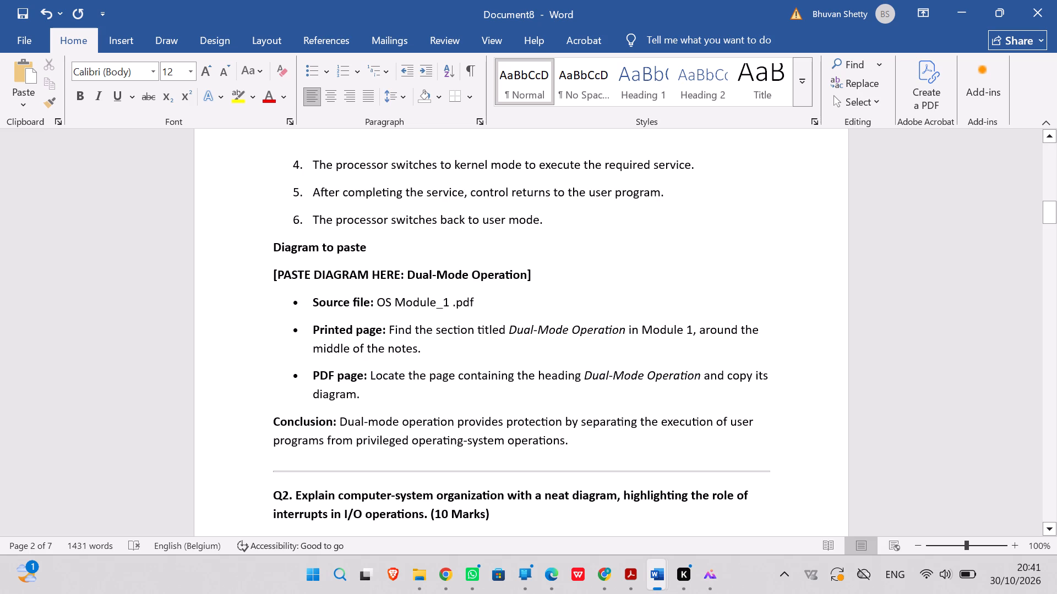
left_click_drag(273, 279, 407, 390)
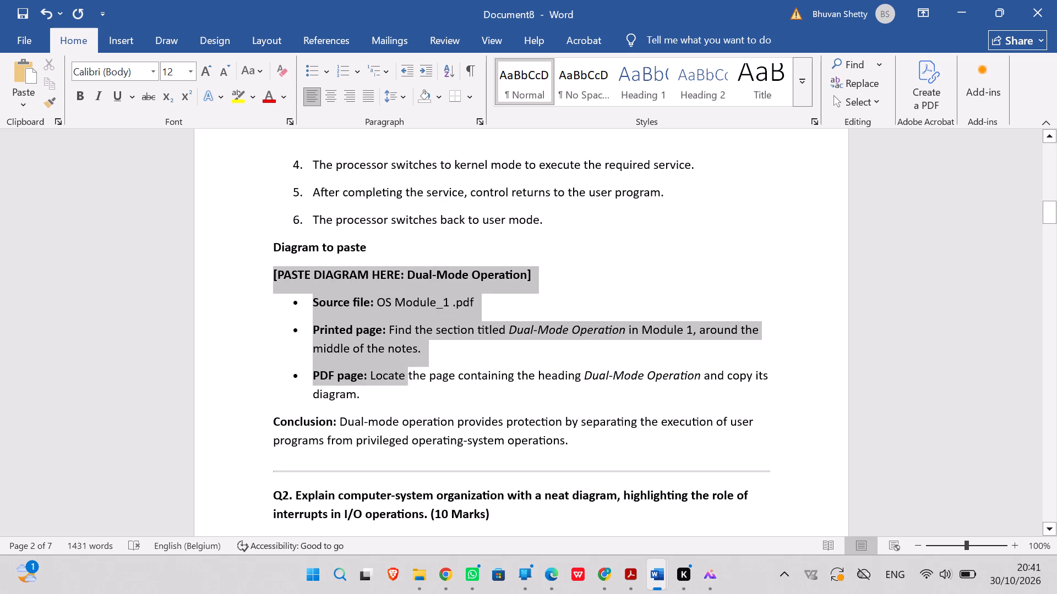
left_click_drag(407, 390, 416, 399)
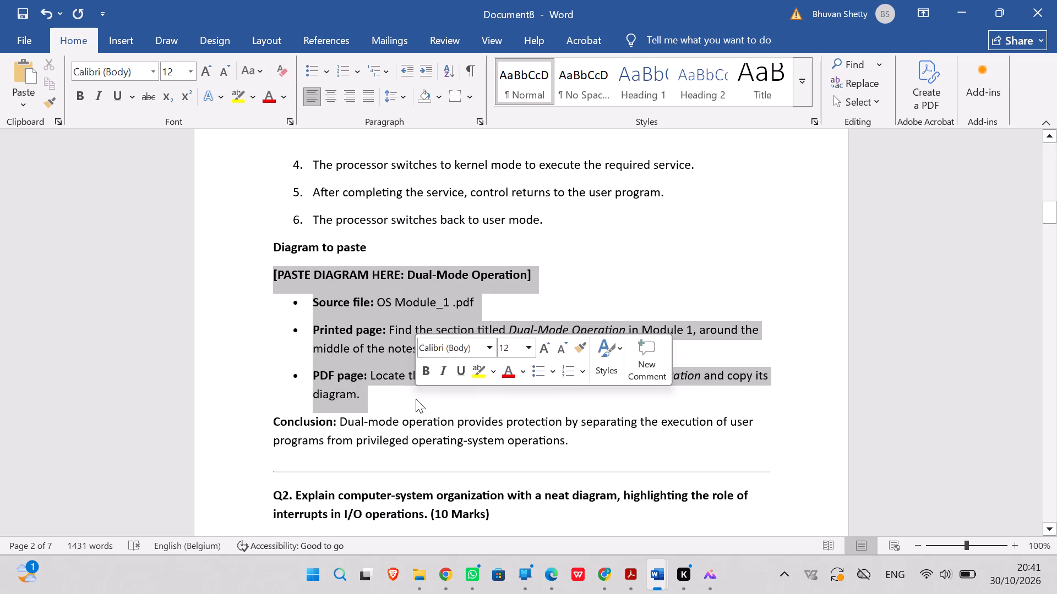
key("ctrl+v")
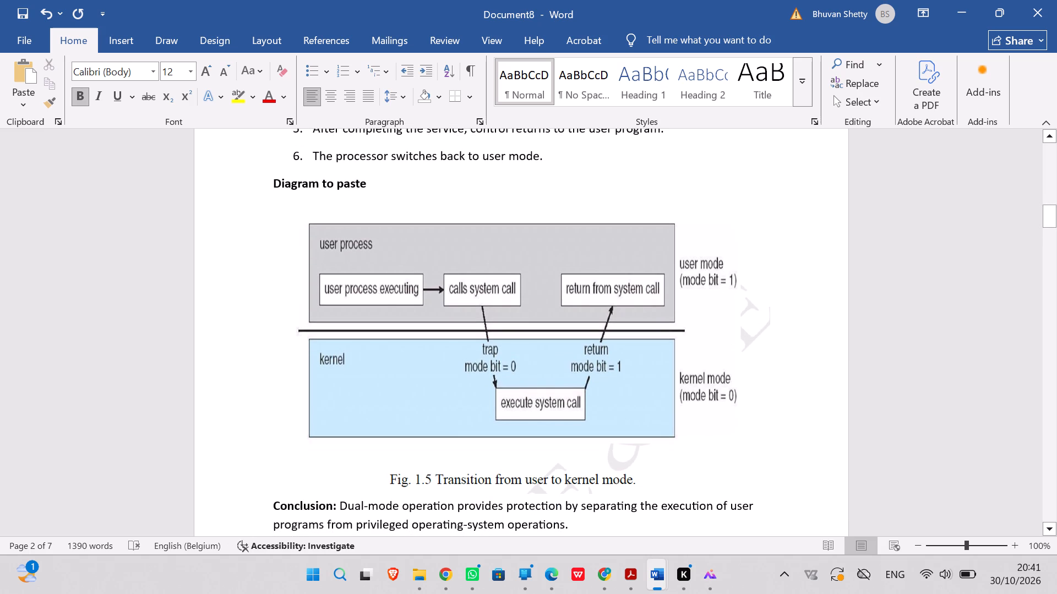
Shrink the pasted Fig. 1.5 diagram slightly, keeping its proportions, so it is narrower than the text width.
left_click(640, 386)
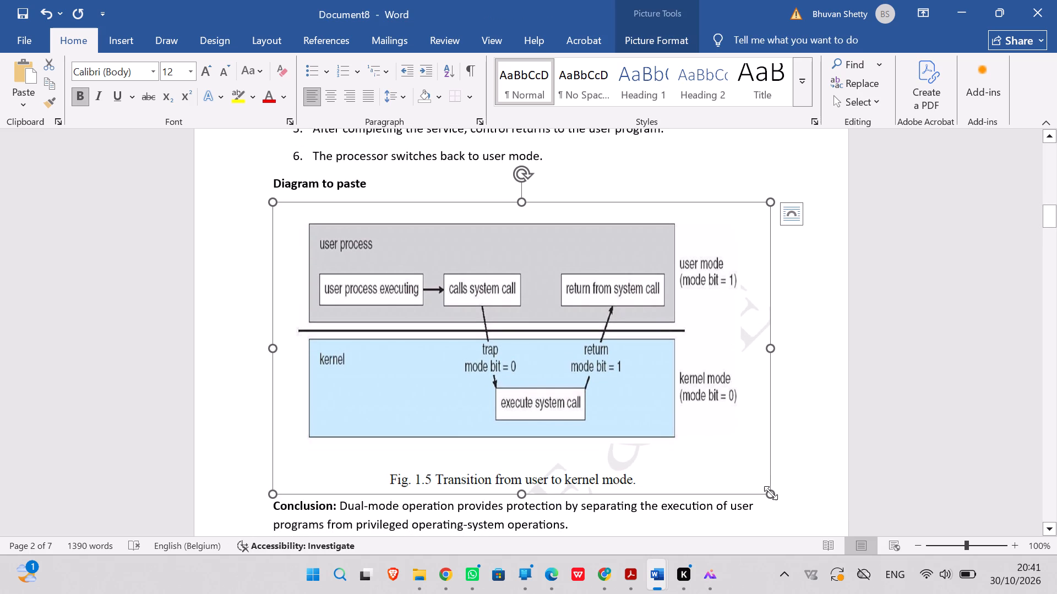
left_click_drag(771, 493, 741, 462)
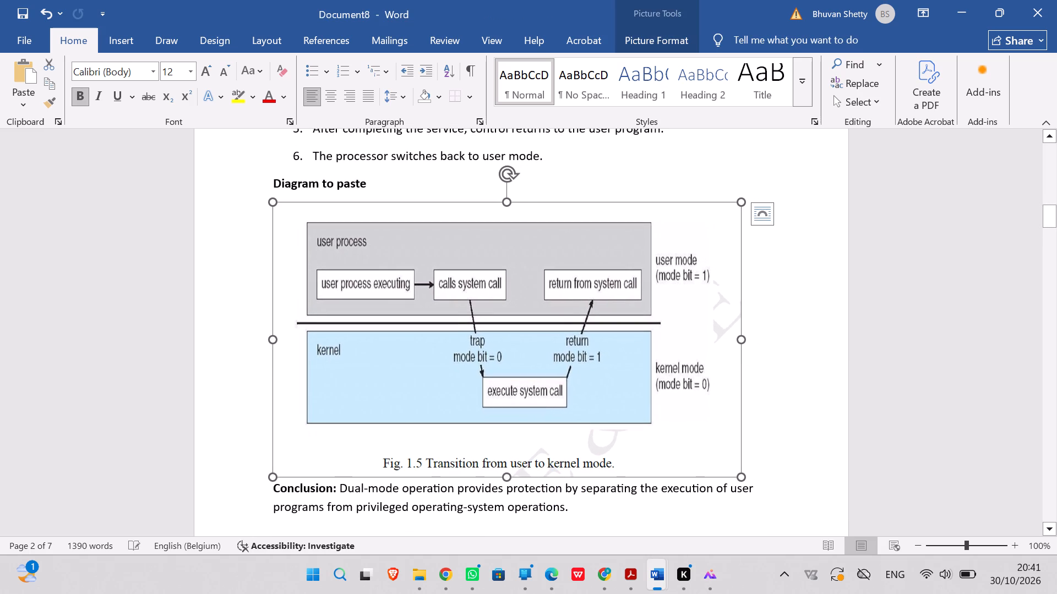
left_click(790, 468)
Read through the Q2 computer-system organization answer as far as its diagram placeholder and source page references.
scroll(790, 468, "down", 5)
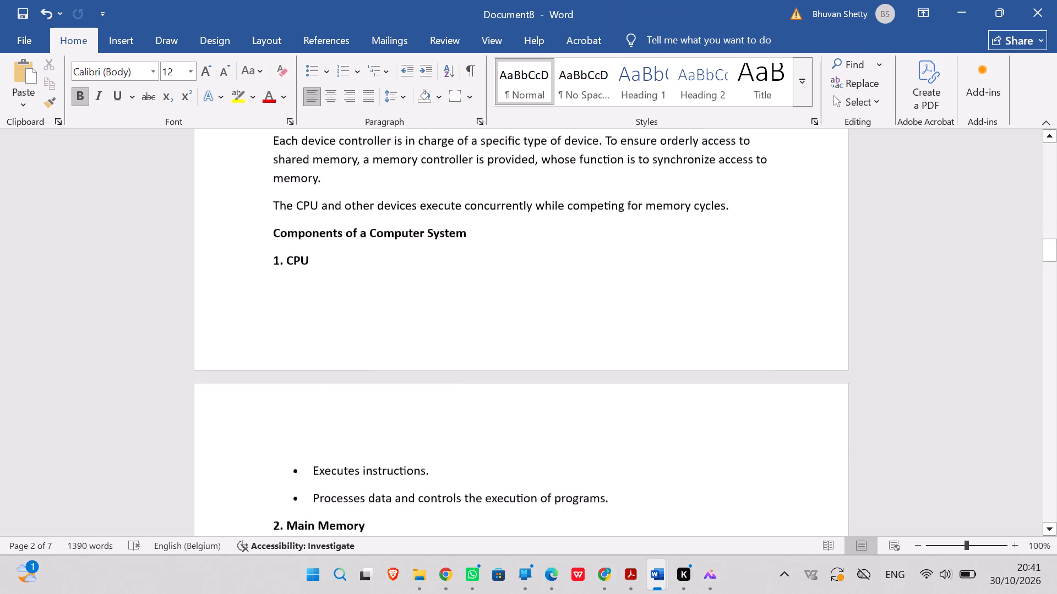
scroll(790, 468, "up", 1)
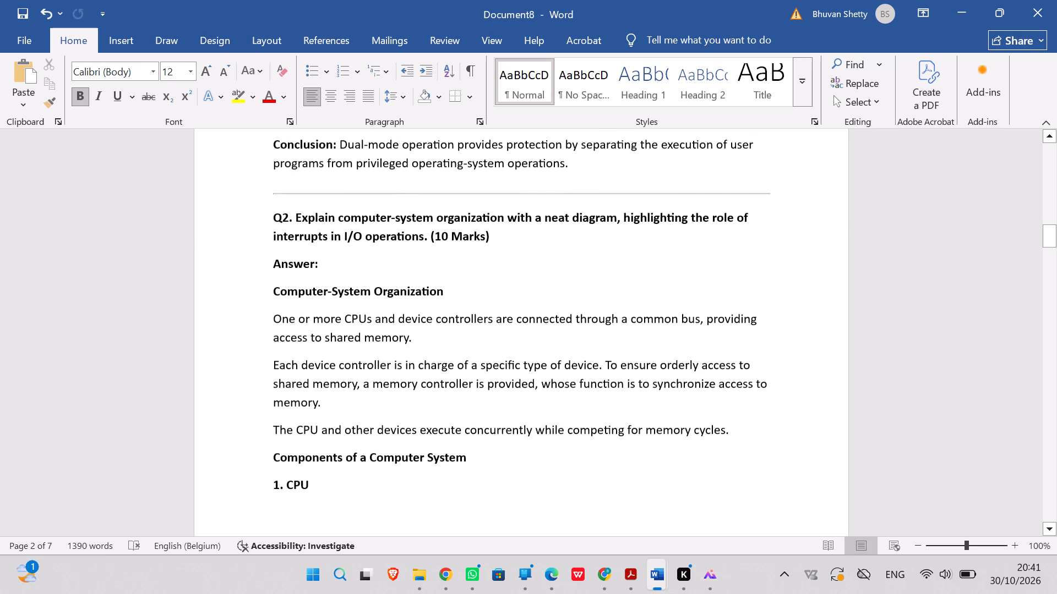
scroll(790, 468, "up", 1)
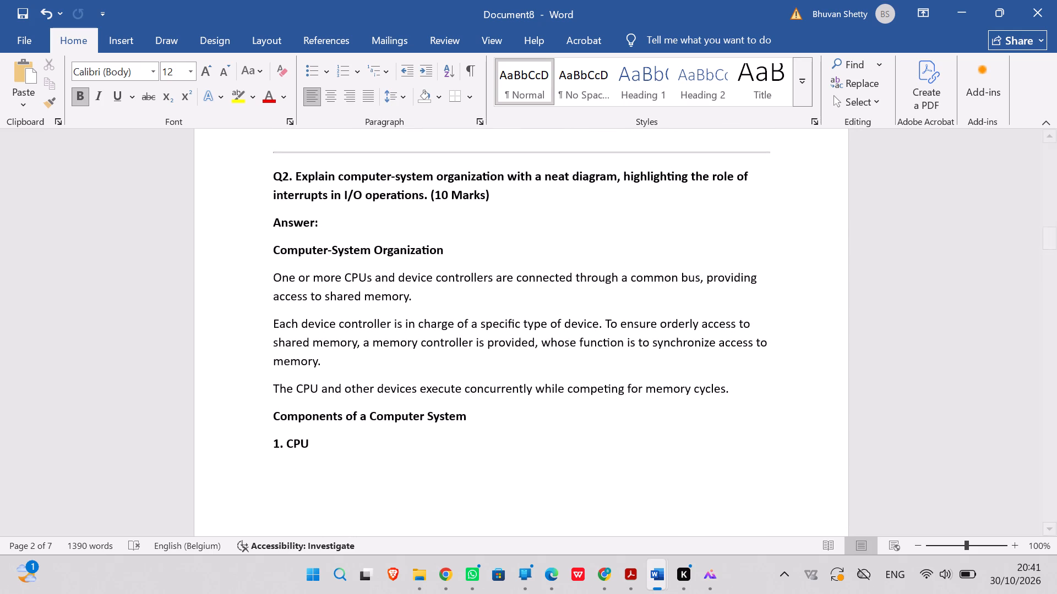
scroll(790, 468, "down", 1)
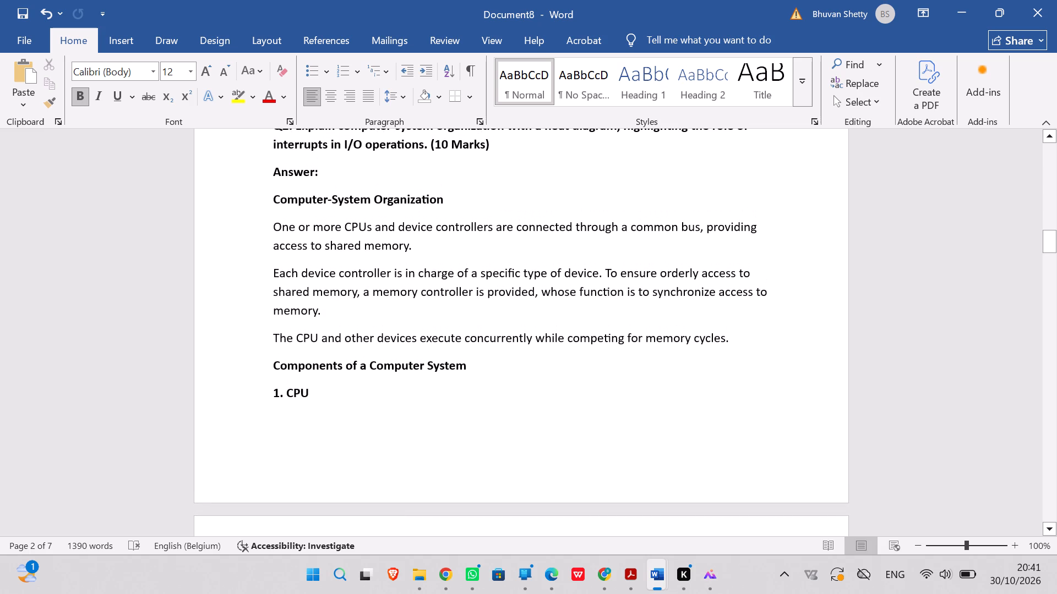
scroll(790, 468, "down", 4)
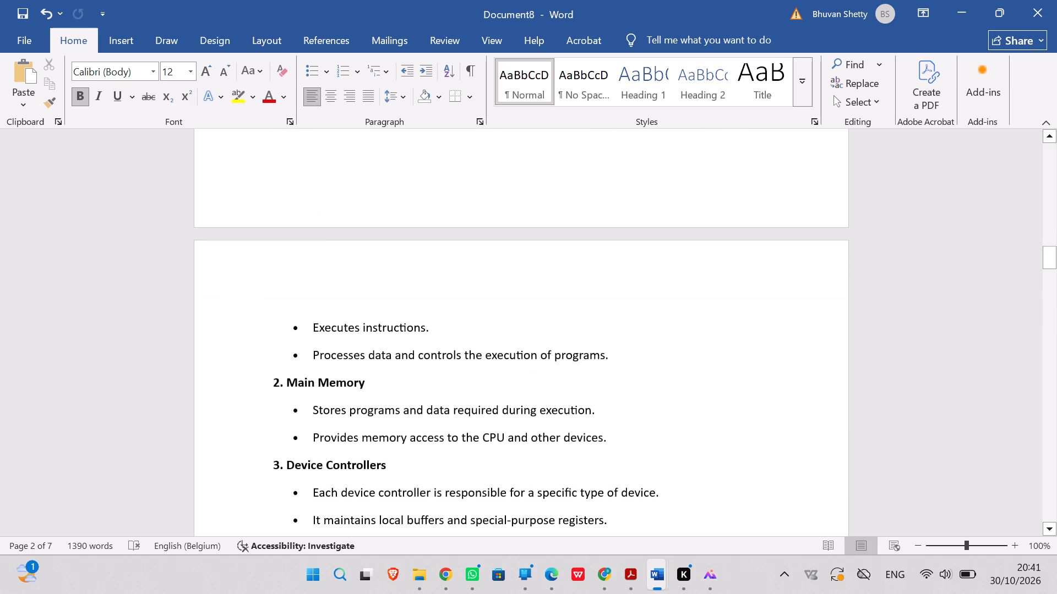
scroll(790, 468, "down", 4)
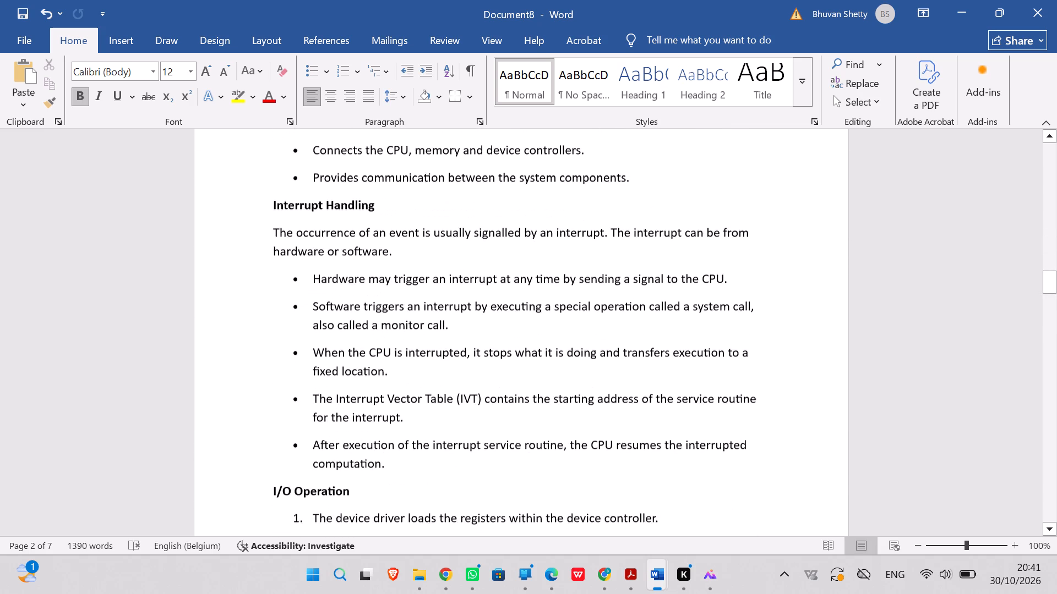
scroll(790, 468, "down", 4)
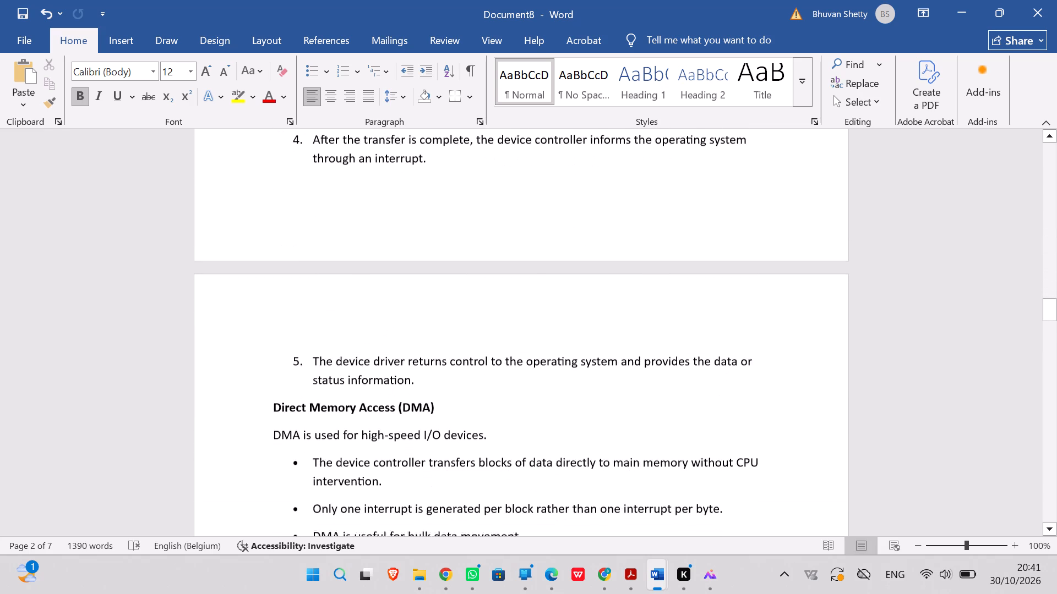
scroll(790, 468, "down", 2)
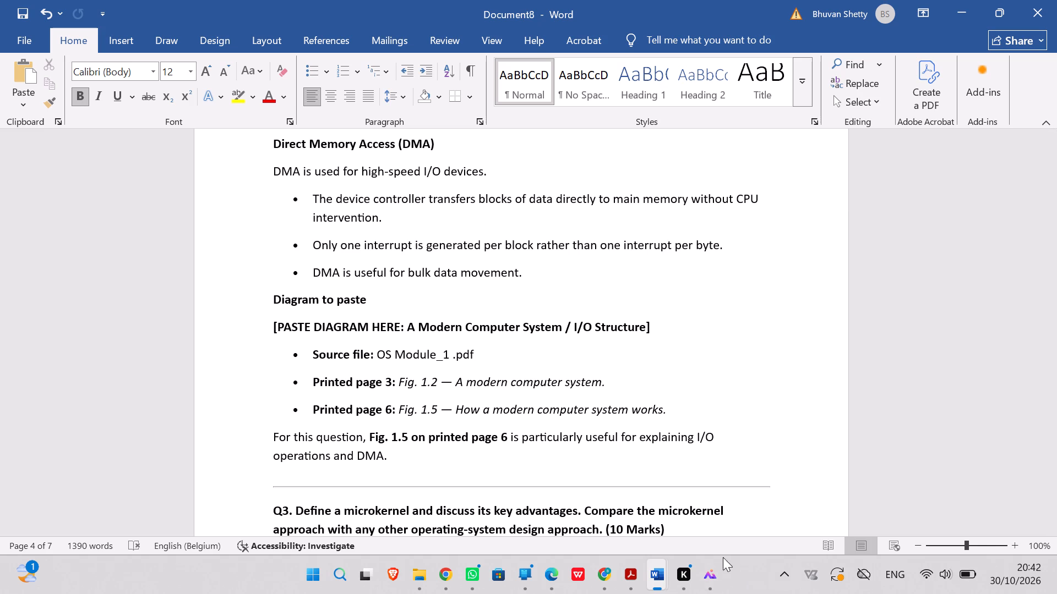
Recheck the Q2 answer from its heading through interrupt handling, I/O operation and DMA to the diagram placeholder.
scroll(579, 446, "up", 4)
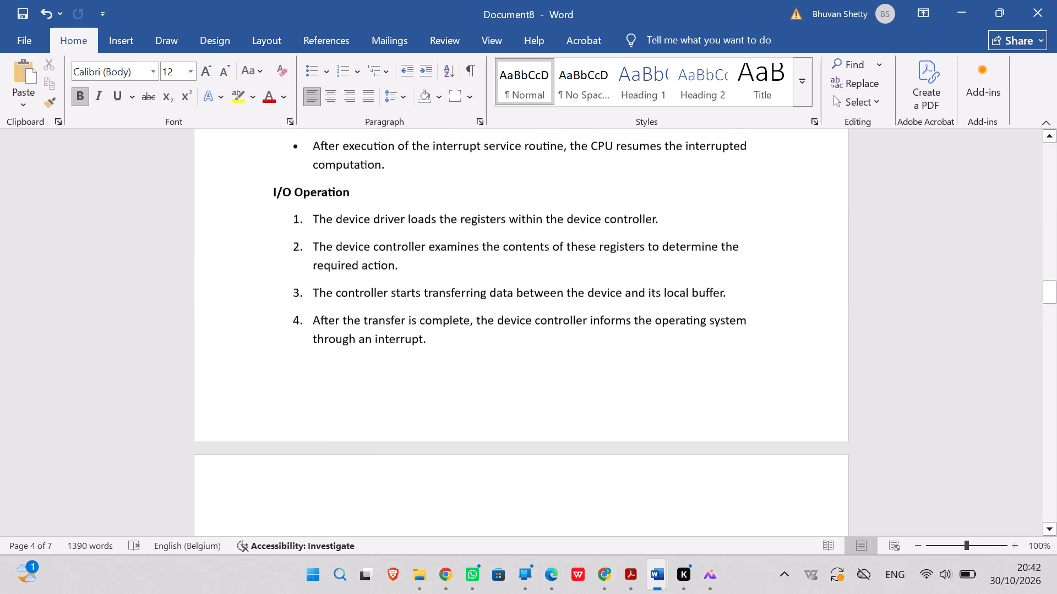
scroll(579, 446, "up", 2)
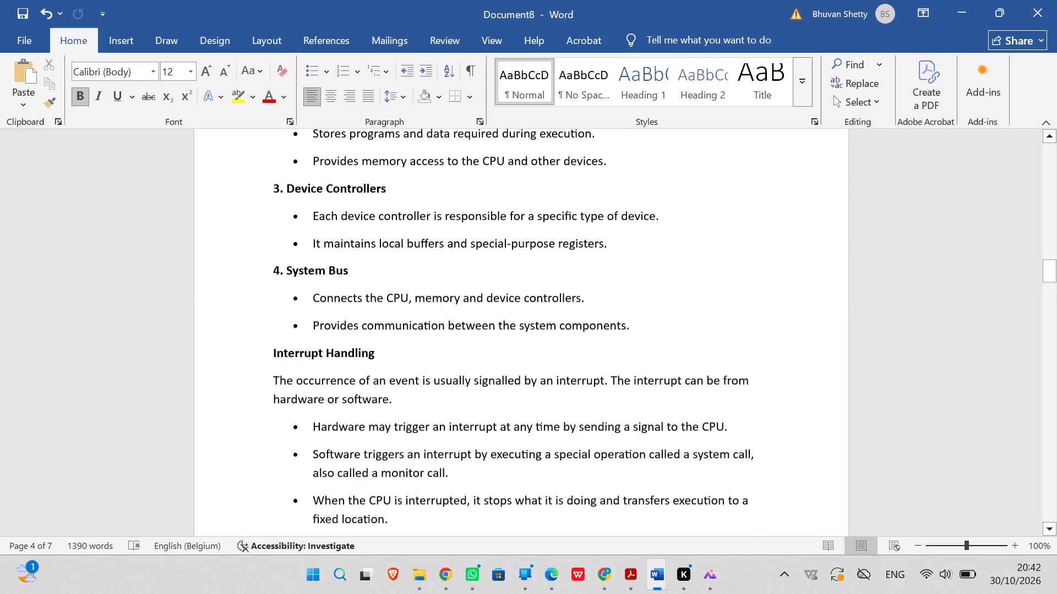
scroll(579, 446, "up", 1)
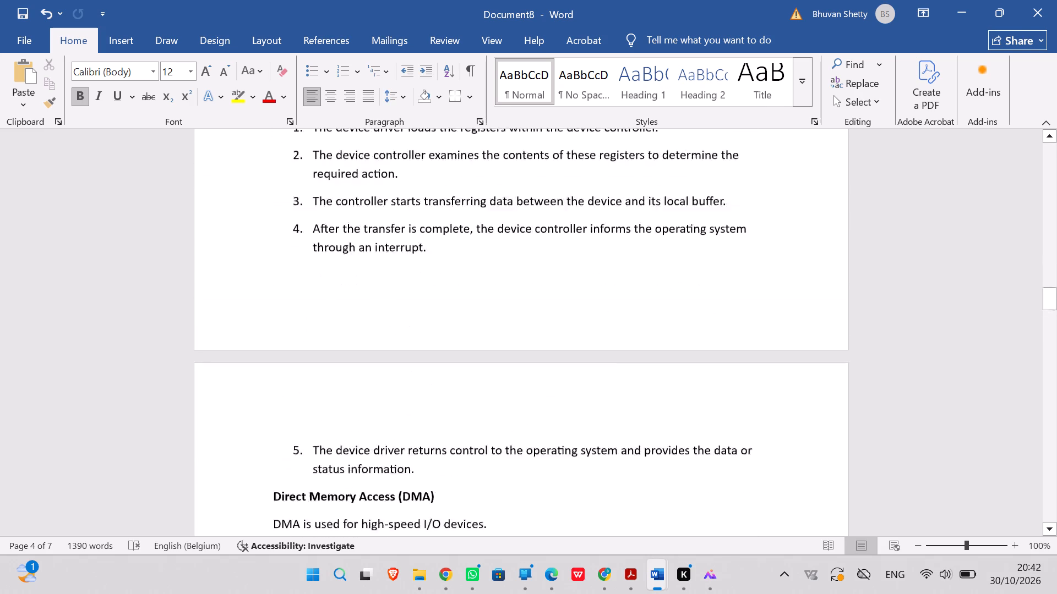
scroll(579, 446, "up", 6)
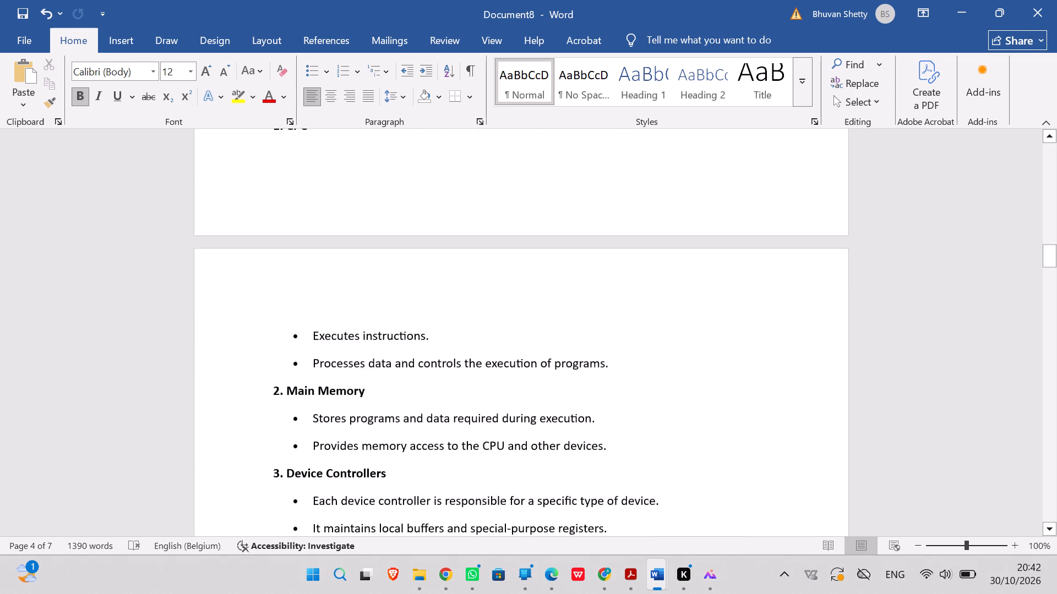
scroll(579, 446, "up", 3)
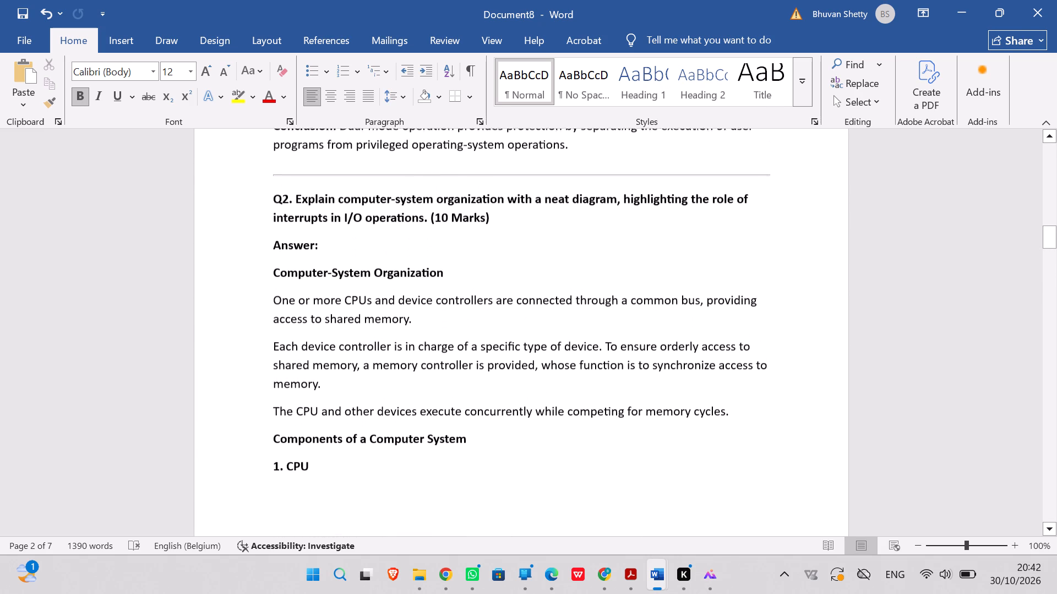
scroll(579, 446, "up", 1)
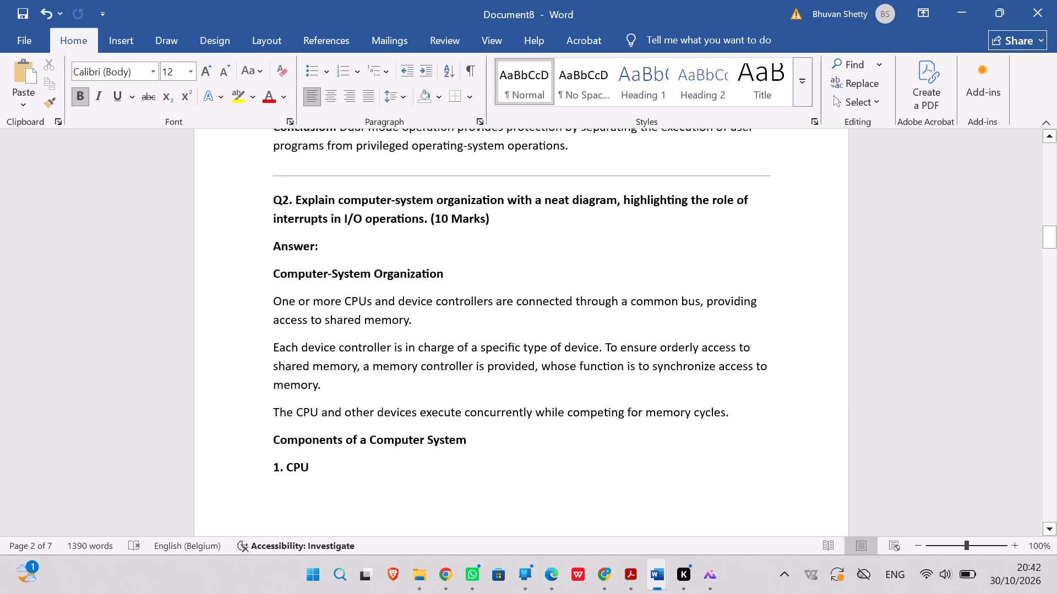
scroll(478, 298, "down", 4)
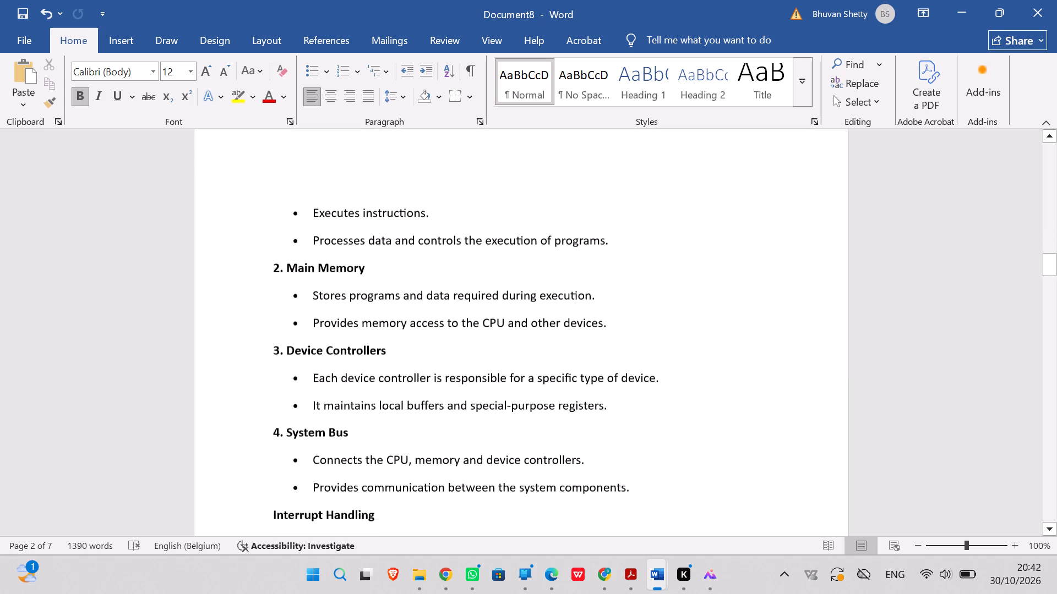
scroll(478, 298, "down", 4)
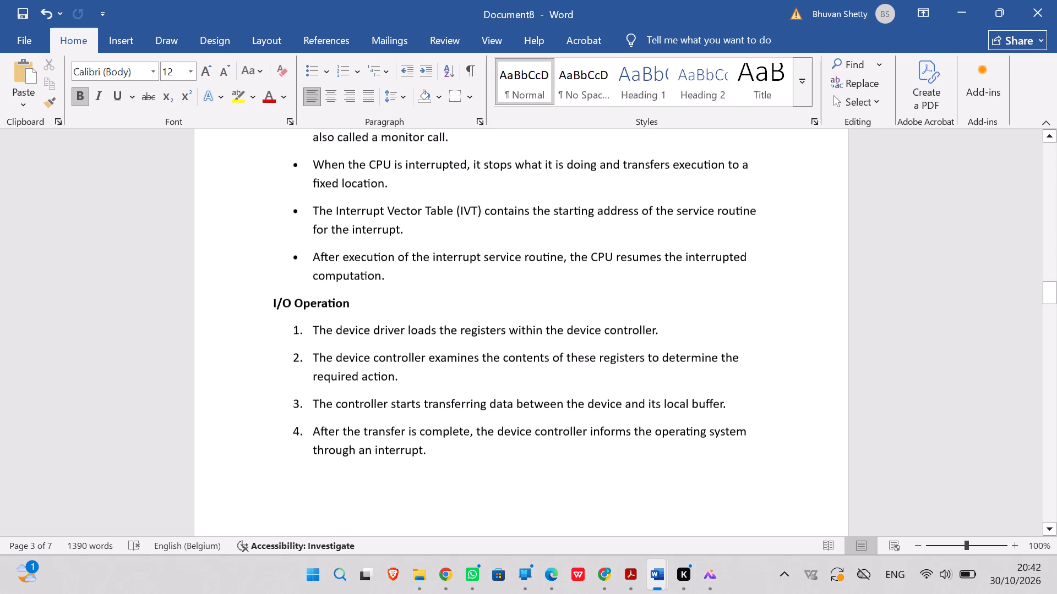
scroll(478, 298, "down", 2)
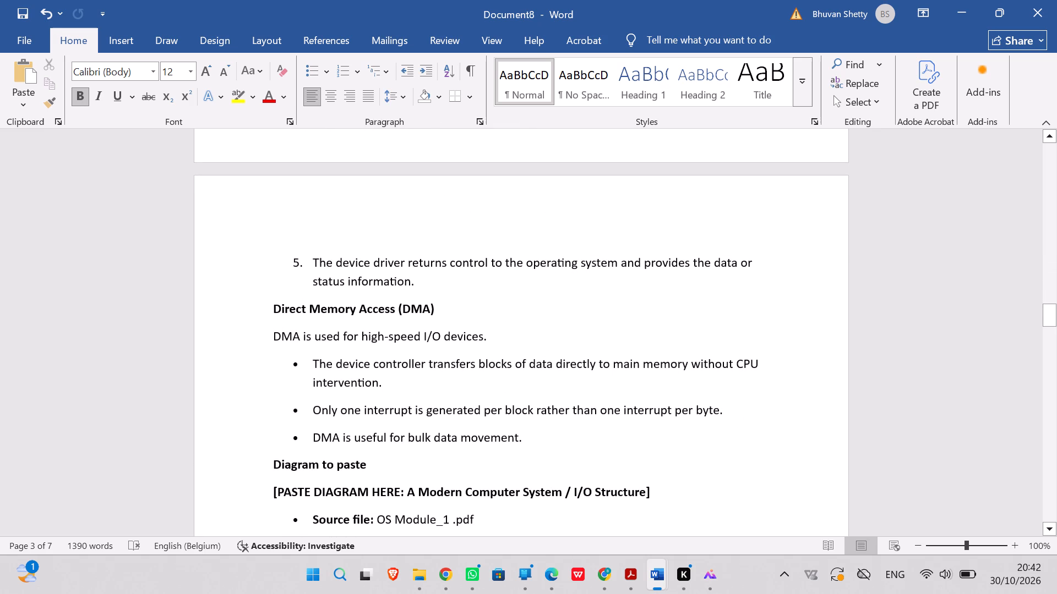
scroll(478, 298, "down", 1)
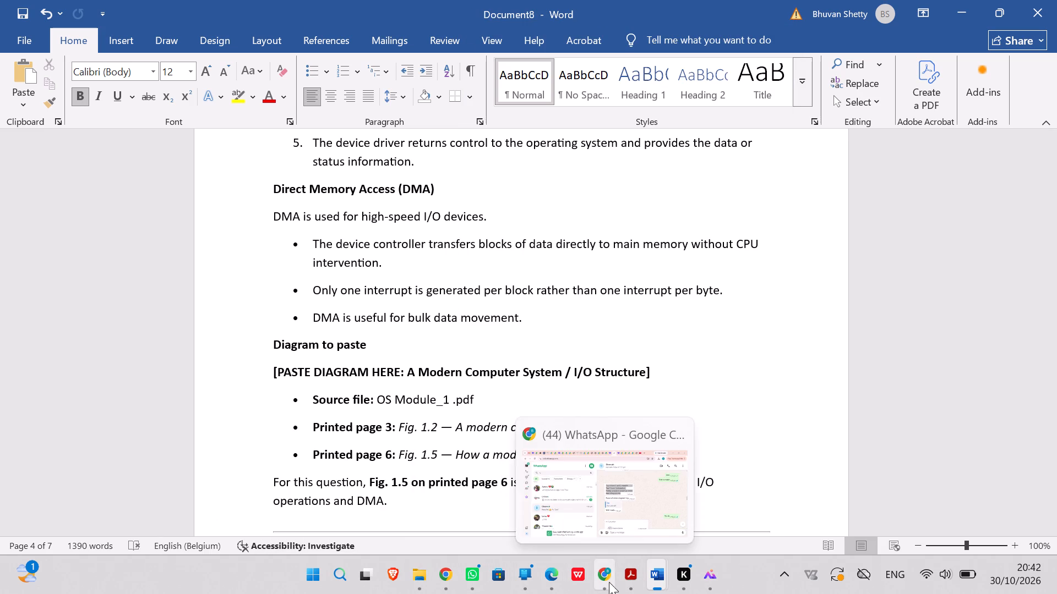
Switch to the OS Module_1 notes PDF and check page 6 for the figure referenced by the Q2 diagram placeholder.
left_click(627, 573)
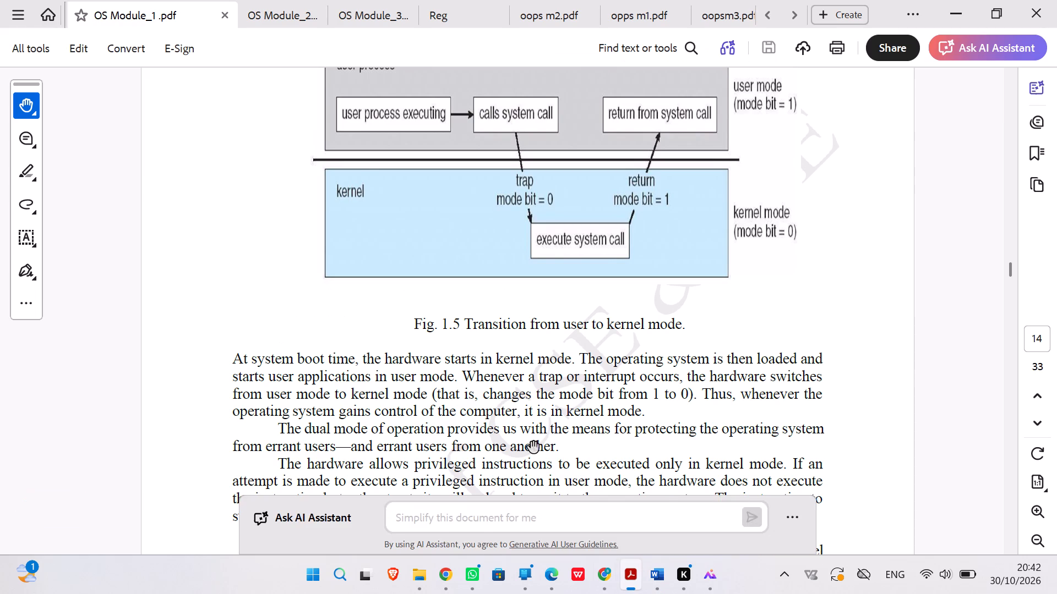
scroll(534, 448, "down", 3)
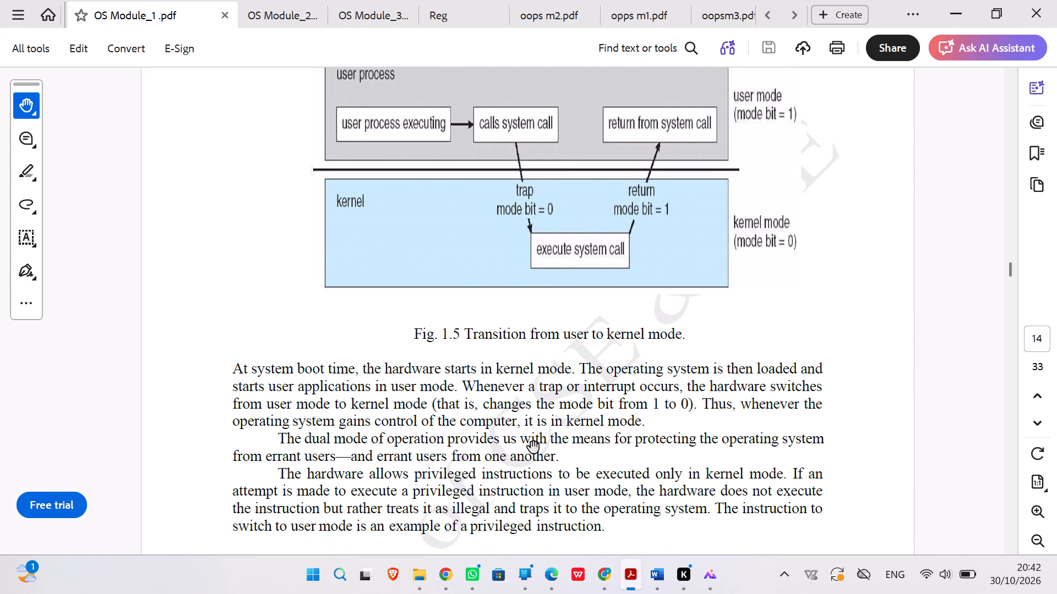
scroll(534, 448, "up", 2)
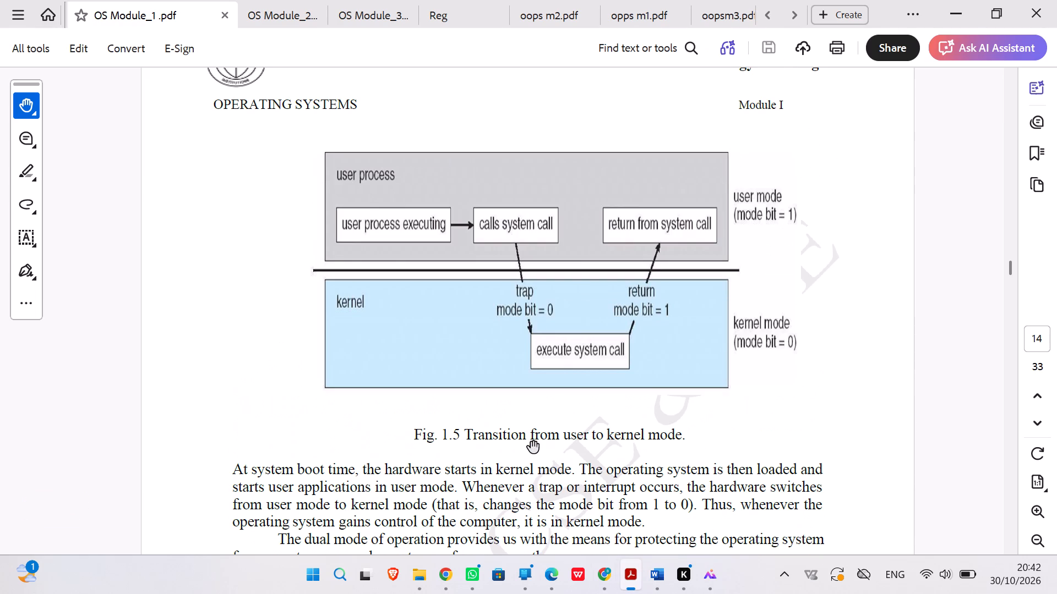
scroll(534, 448, "up", 10)
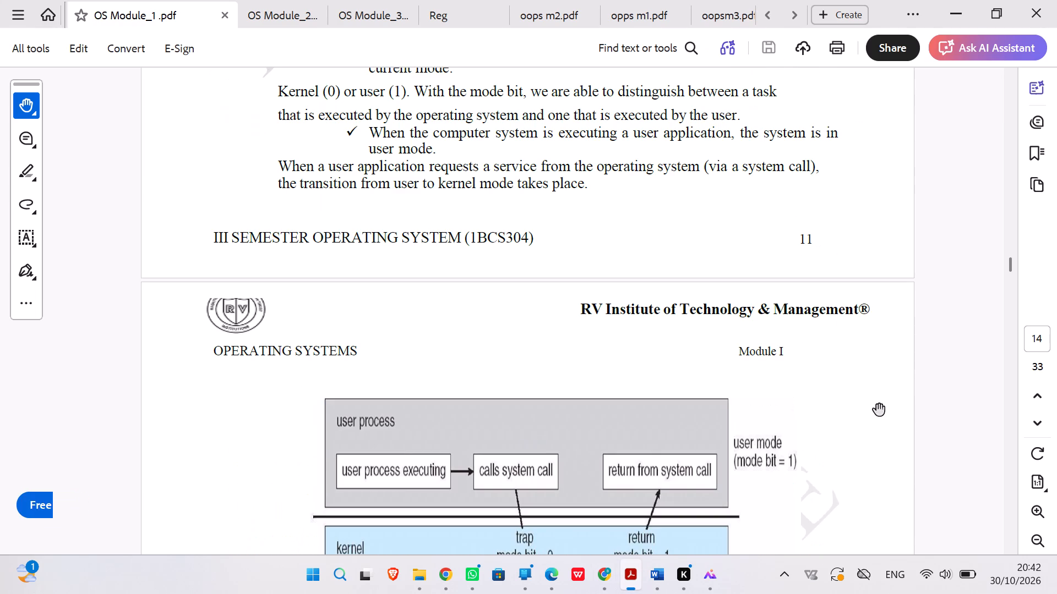
left_click(1036, 343)
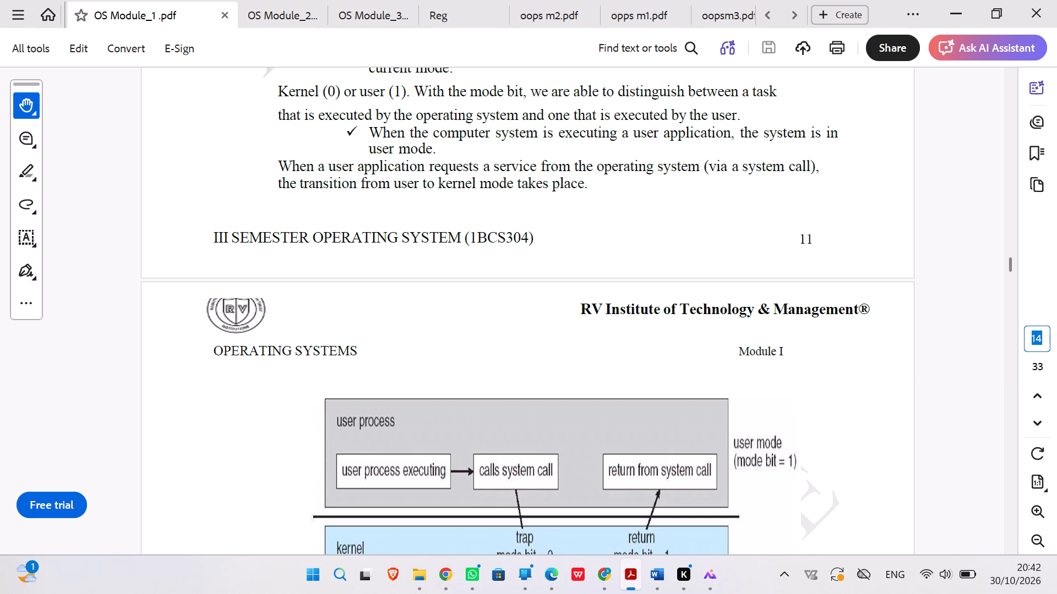
key("6")
key("Return")
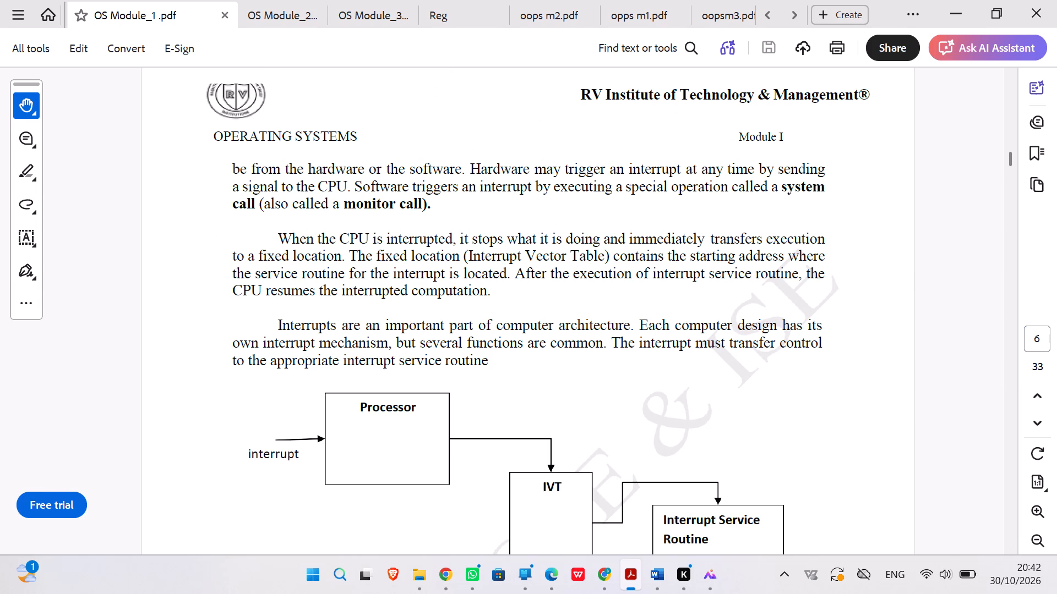
scroll(674, 344, "down", 3)
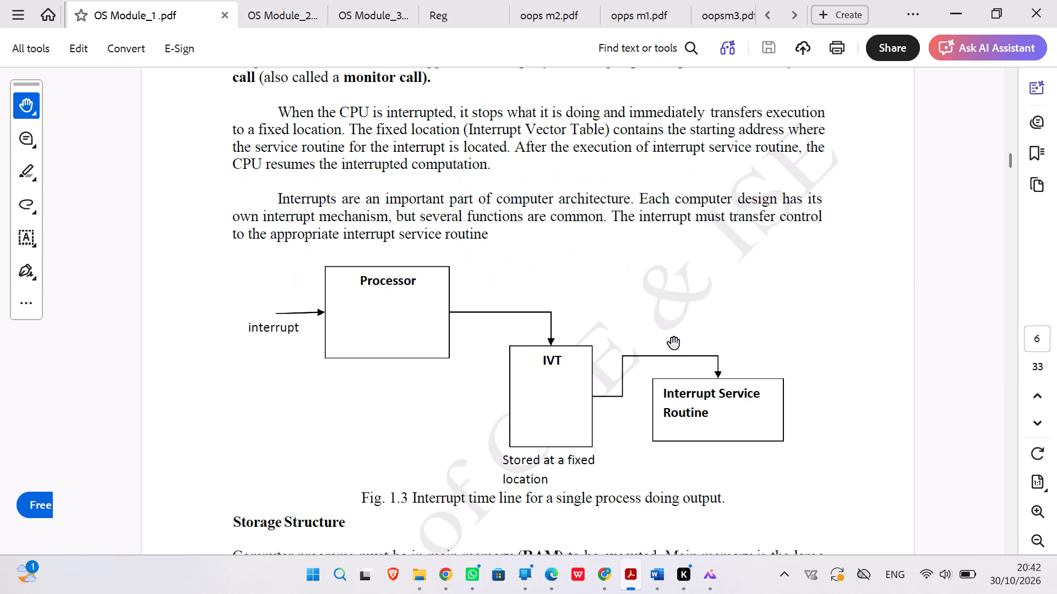
scroll(674, 344, "down", 1)
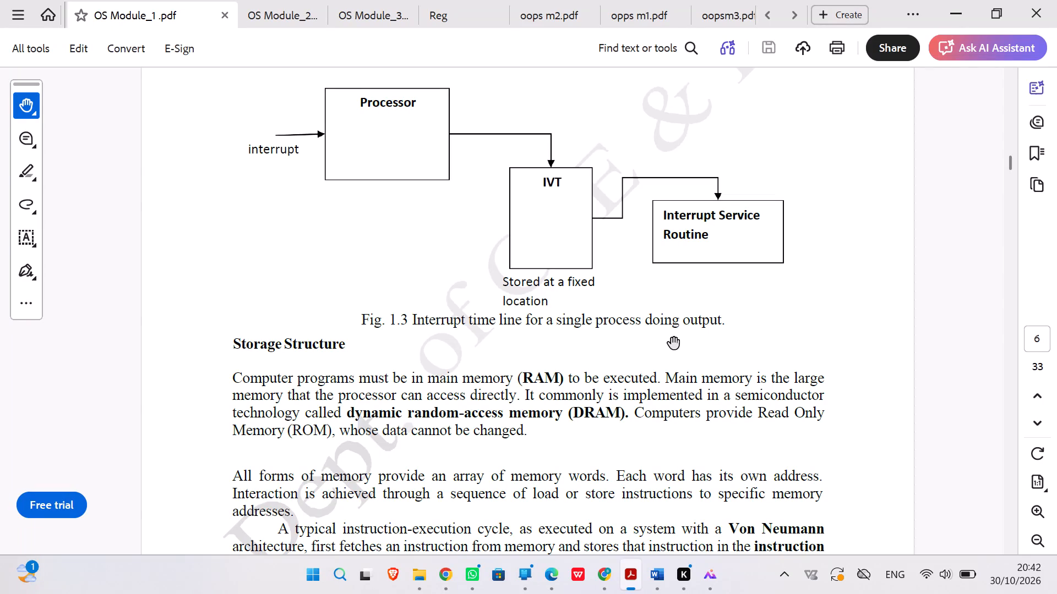
Go to page 3 and look through the notes to section 1.2 Computer System Organization for the Fig. 1.2 diagram.
left_click(1034, 344)
key("3")
key("Return")
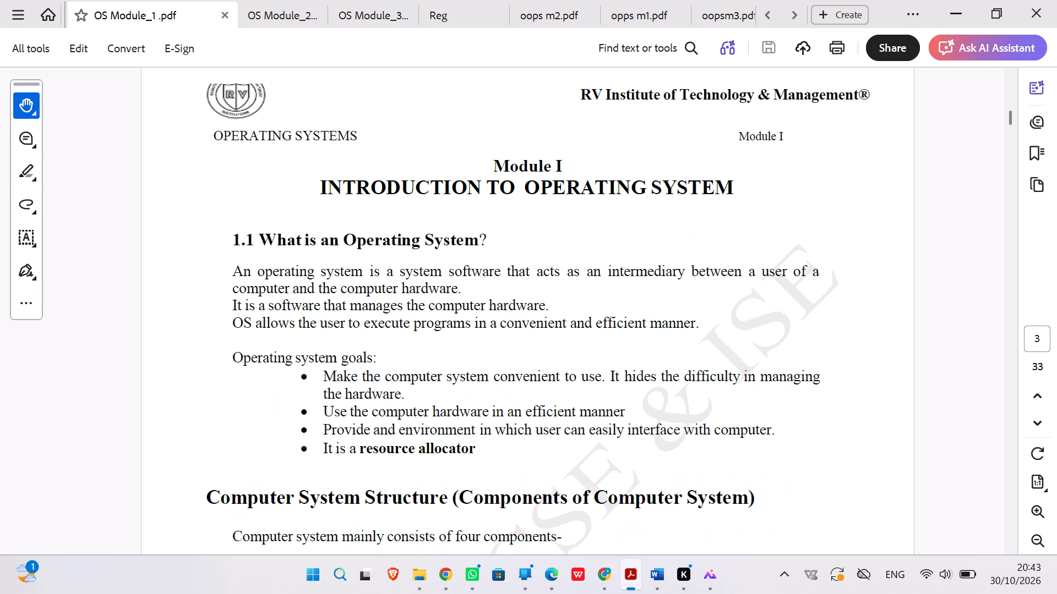
scroll(1034, 344, "down", 5)
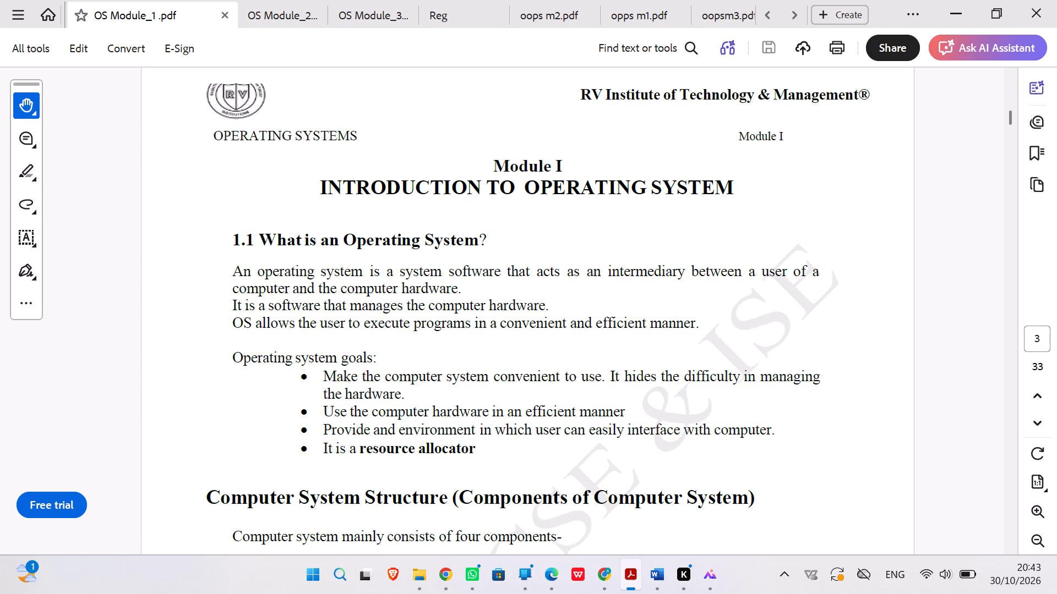
scroll(720, 277, "down", 17)
scroll(720, 277, "down", 5)
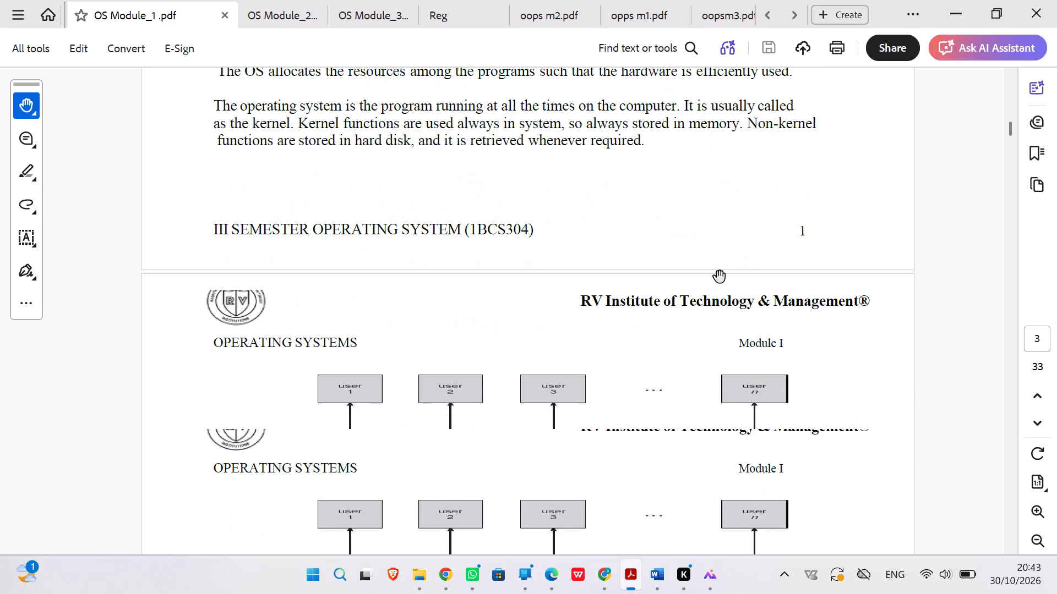
scroll(720, 277, "down", 3)
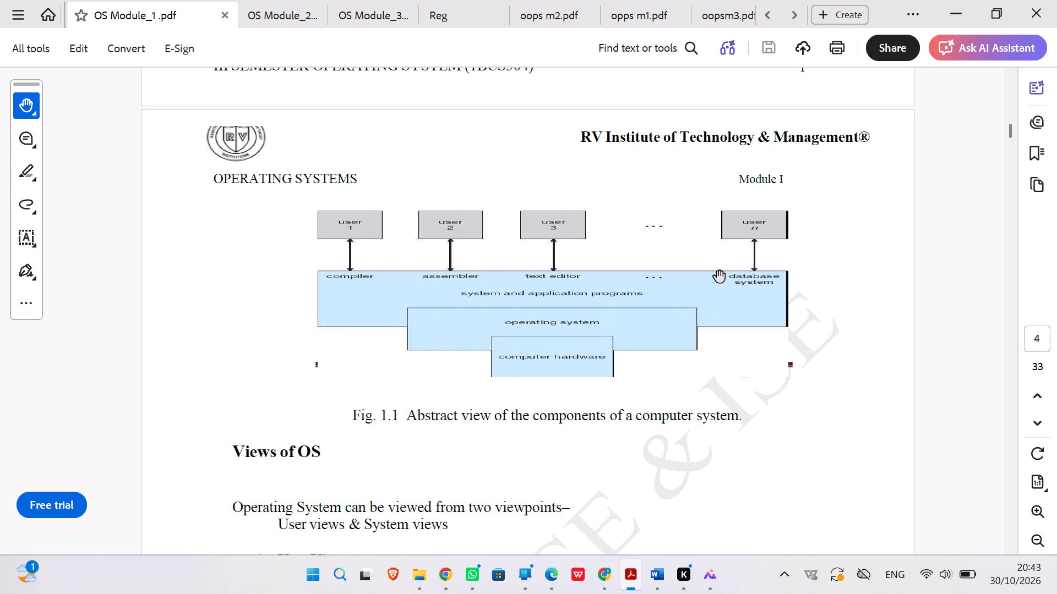
scroll(720, 277, "up", 10)
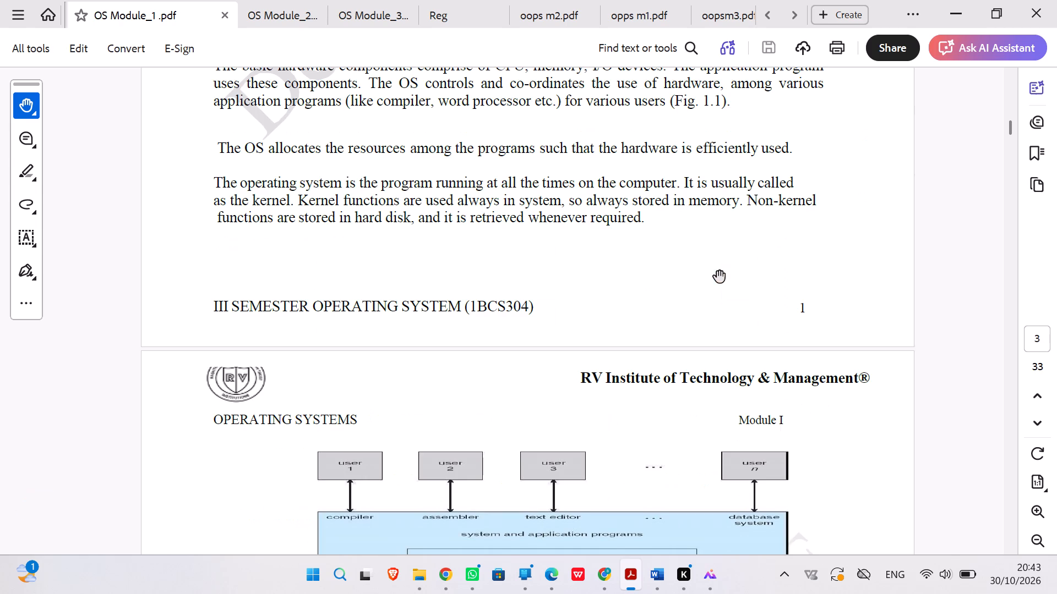
scroll(720, 277, "up", 16)
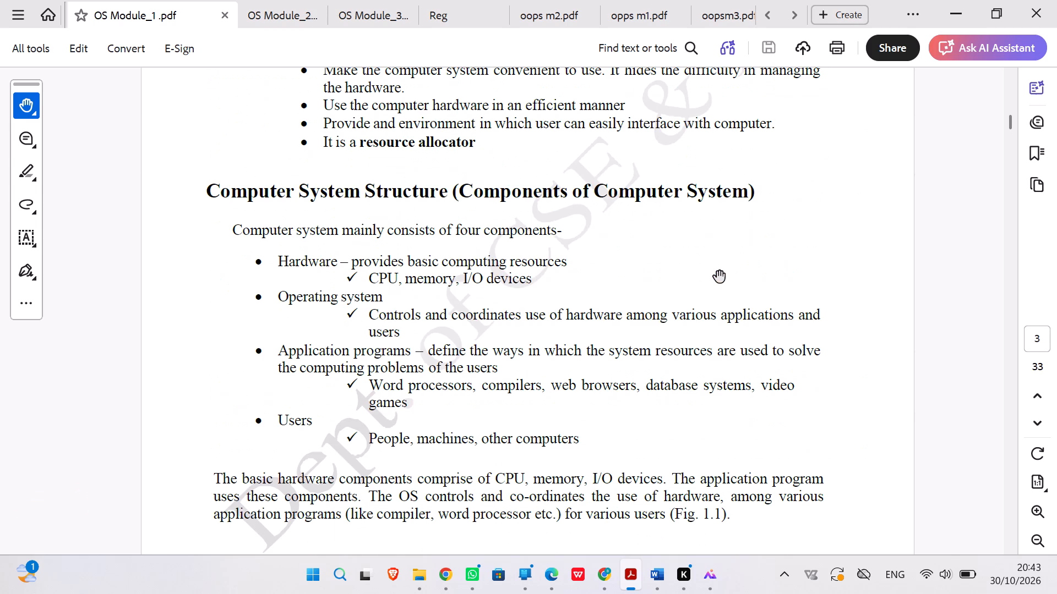
scroll(720, 277, "down", 5)
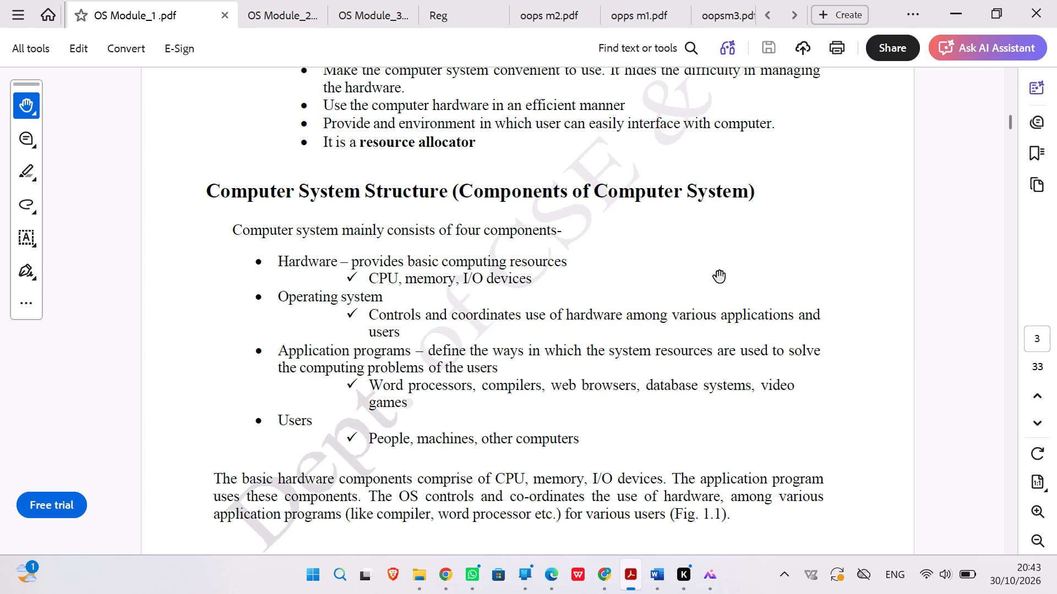
scroll(720, 277, "down", 16)
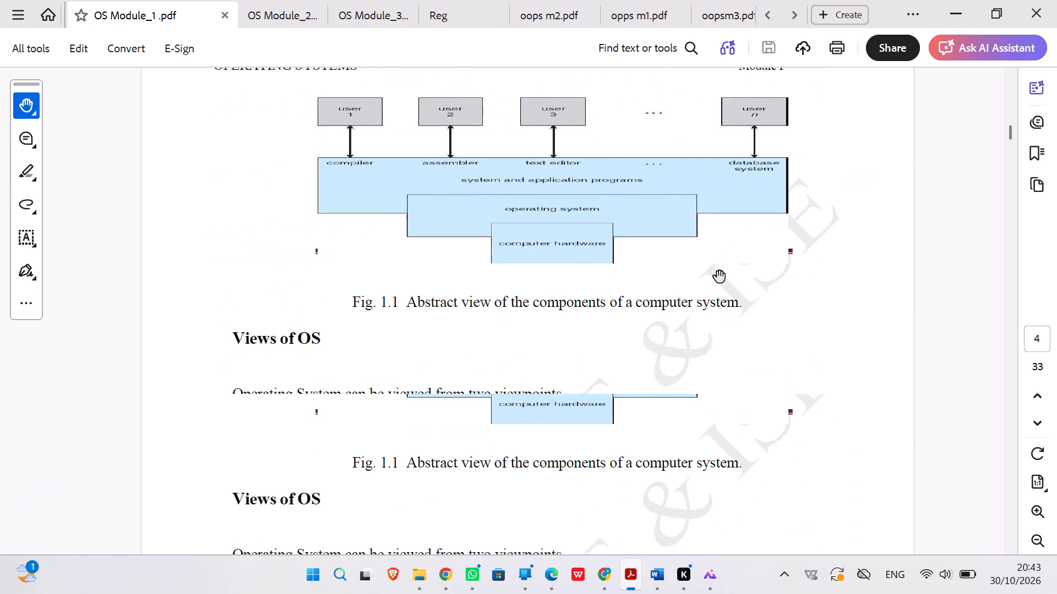
scroll(720, 277, "down", 8)
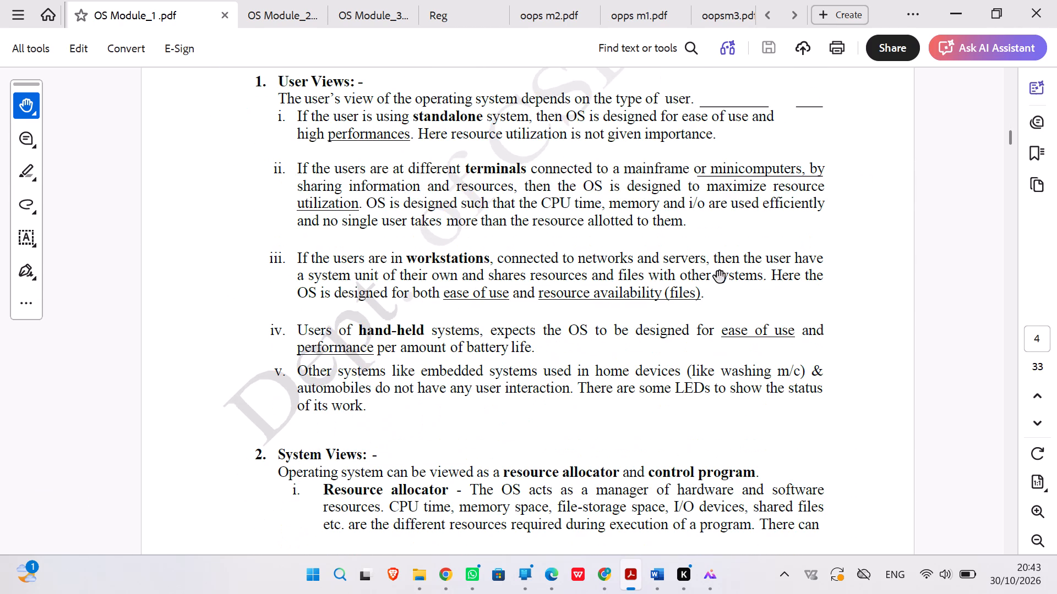
scroll(720, 277, "down", 11)
scroll(720, 277, "down", 11)
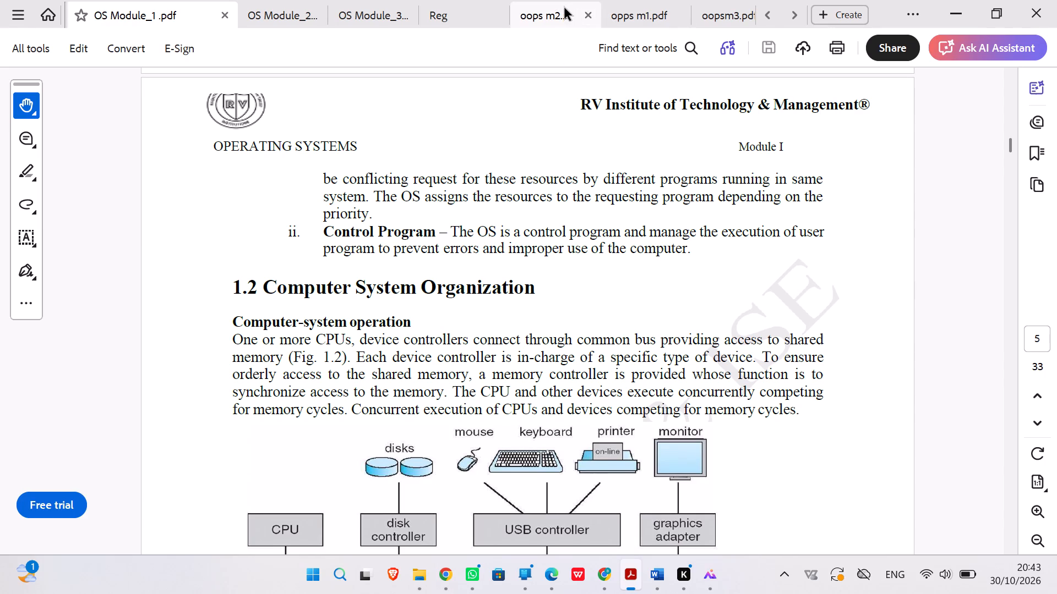
Close the OOP and DSA PDFs: oops m2, opps m1, oopsm3, oops imp, dsa m1, DSA notes, dsa m3 and both dsa imp notes.
left_click(590, 17)
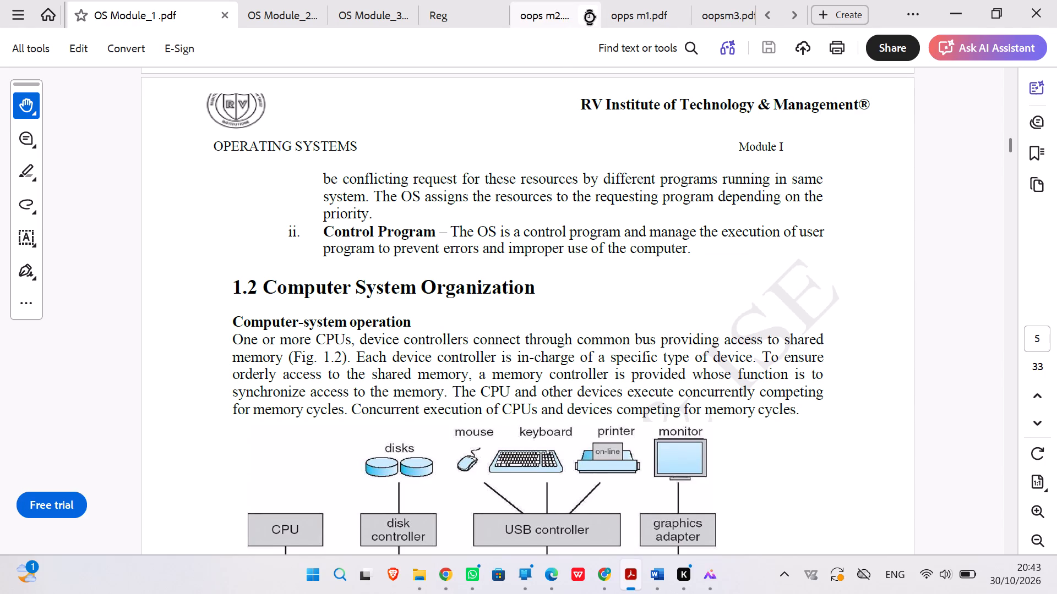
left_click(590, 17)
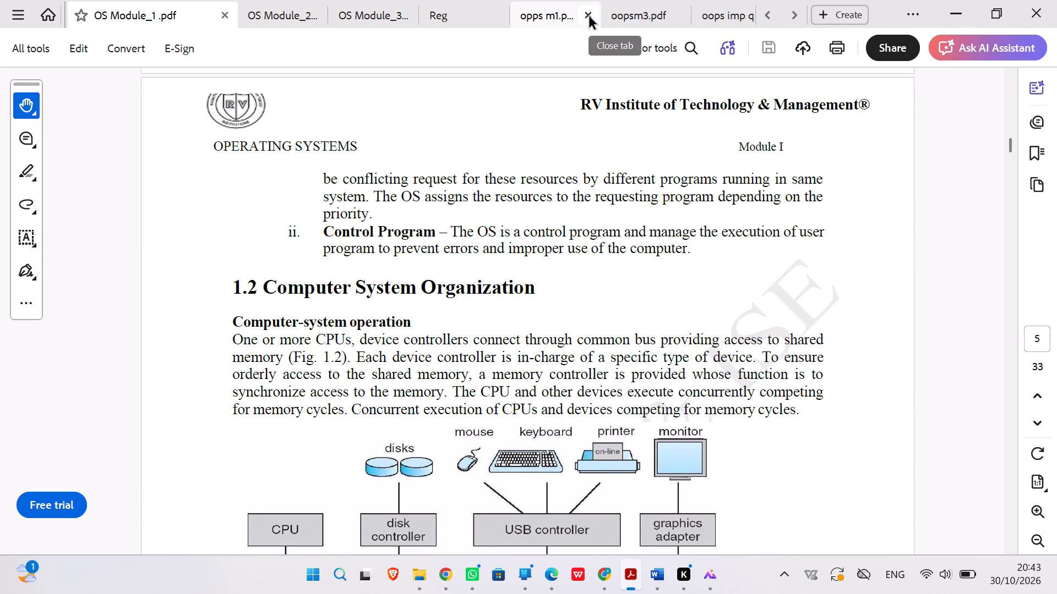
left_click(590, 17)
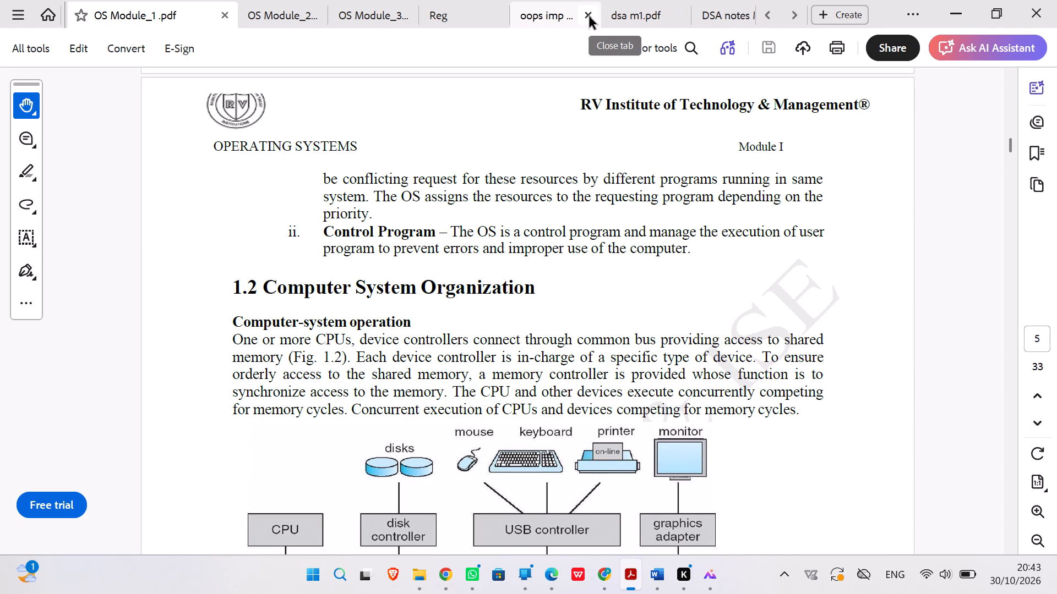
left_click(590, 17)
left_click(590, 17)
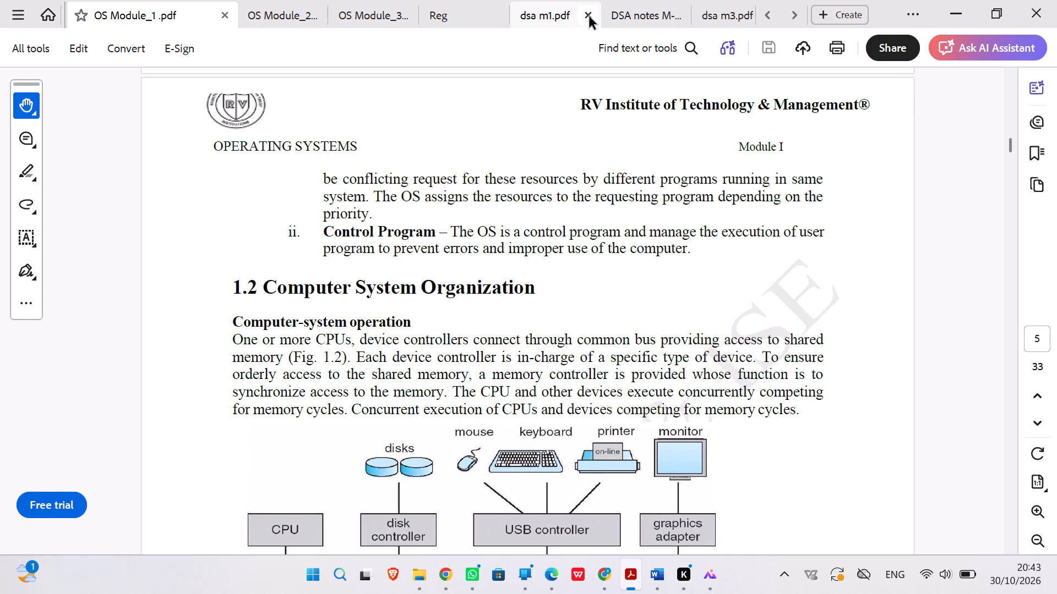
left_click(590, 17)
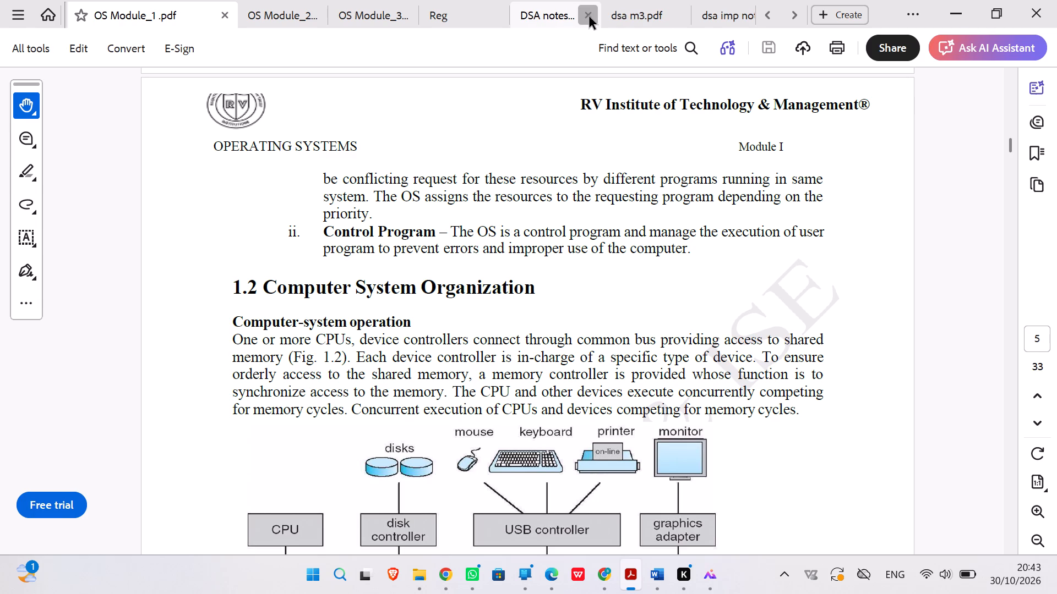
left_click(590, 17)
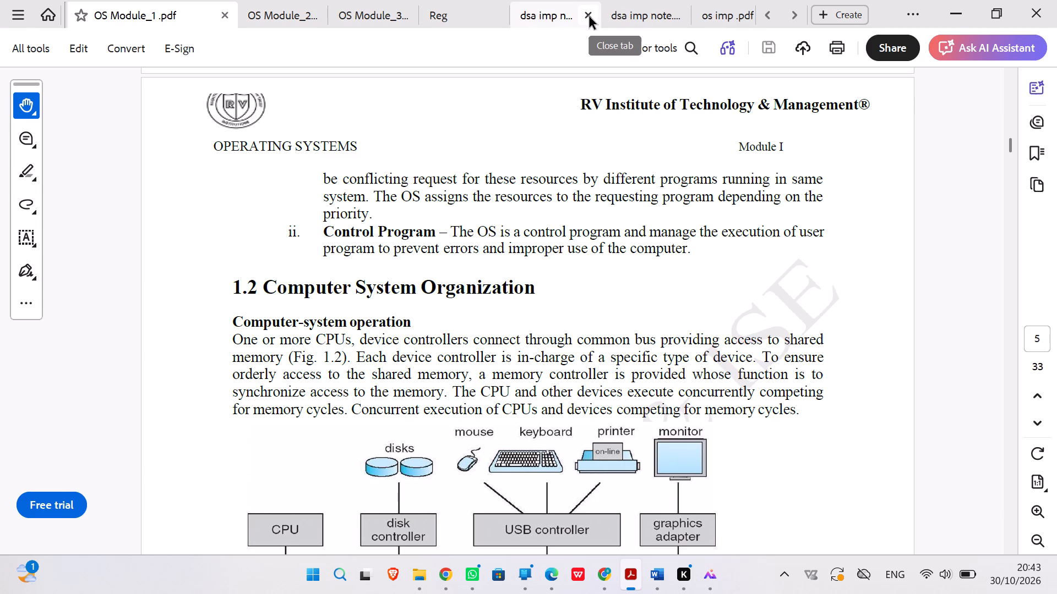
left_click(590, 17)
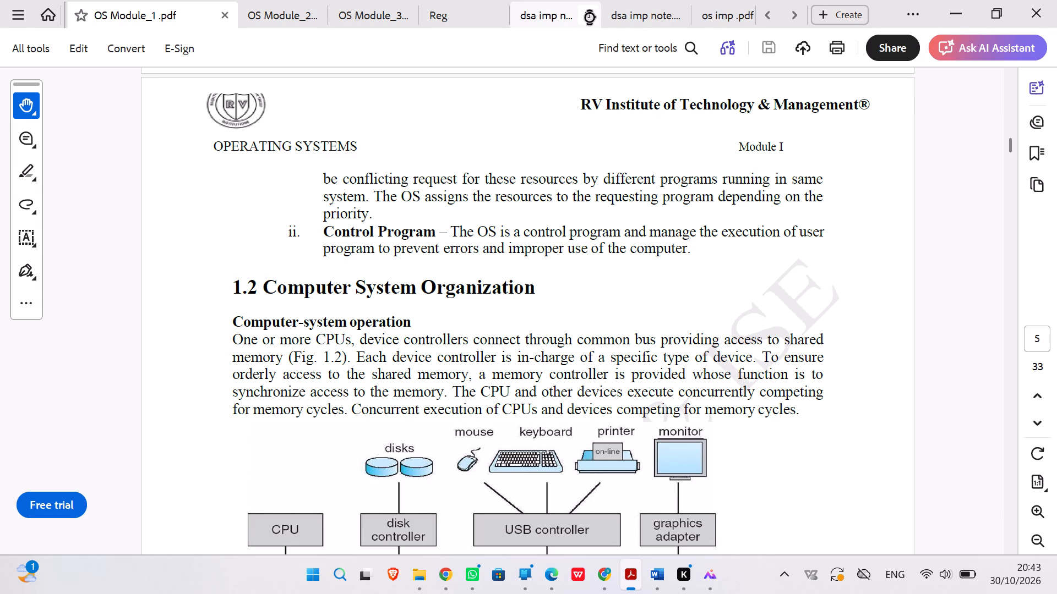
left_click(590, 17)
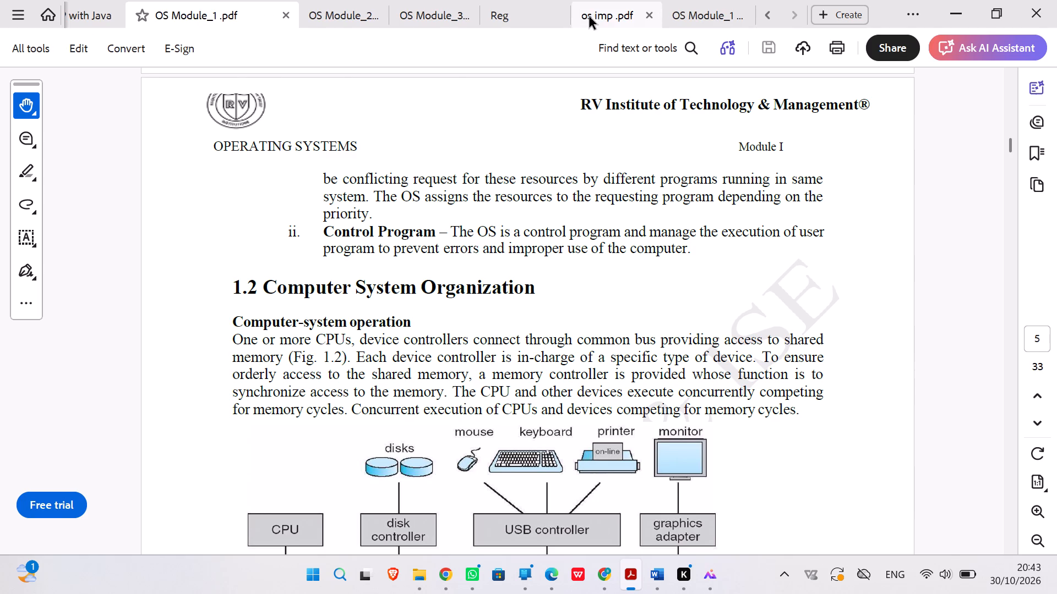
Close the question bank os imp .pdf and the duplicate notes file OS Module_1 (1).pdf.
left_click(590, 17)
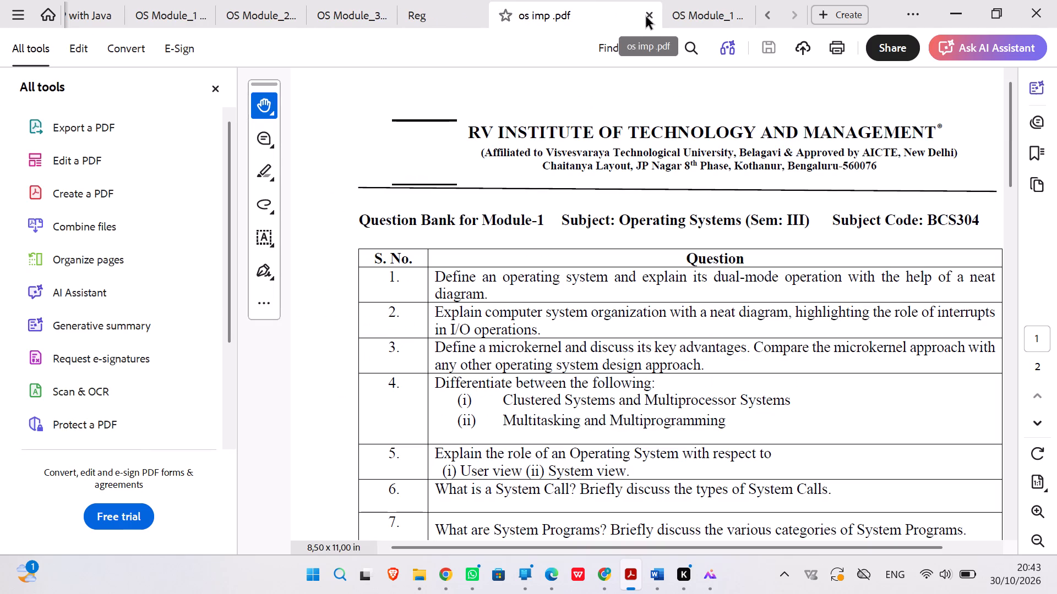
left_click(648, 15)
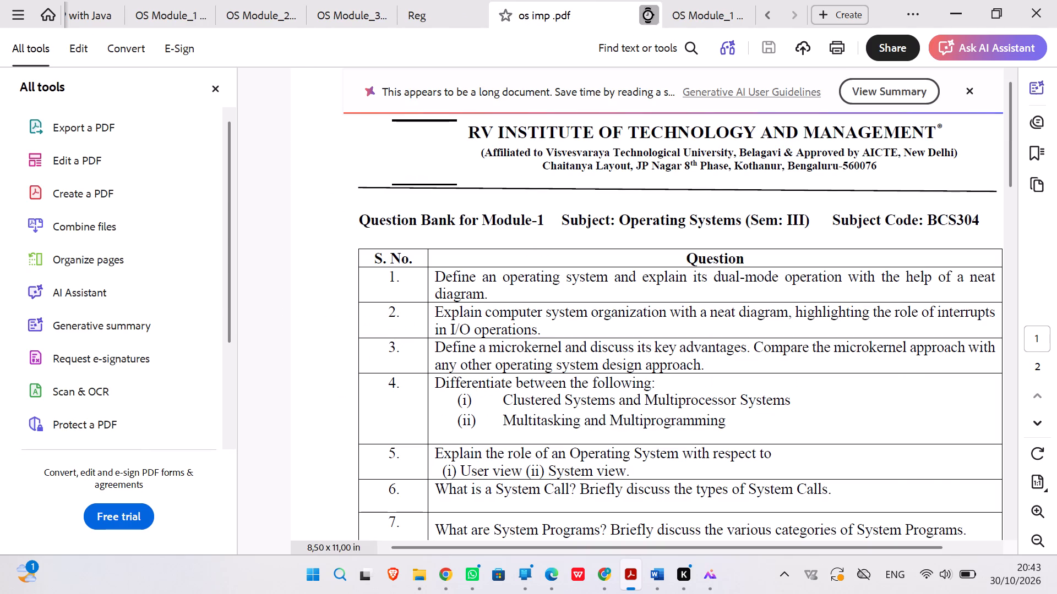
left_click_drag(648, 15, 740, 16)
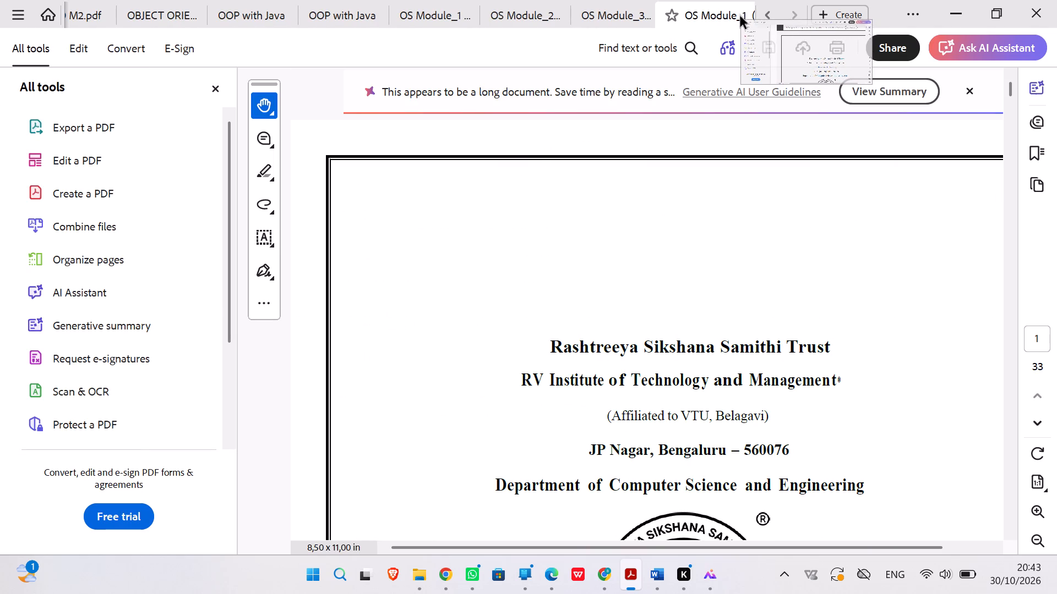
left_click_drag(740, 16, 668, 21)
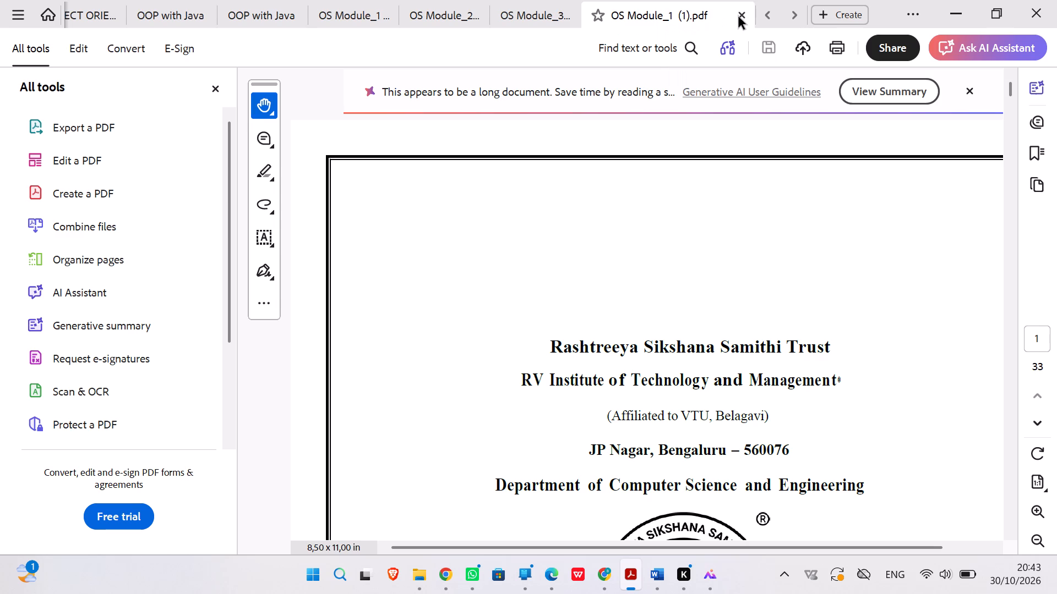
left_click(742, 13)
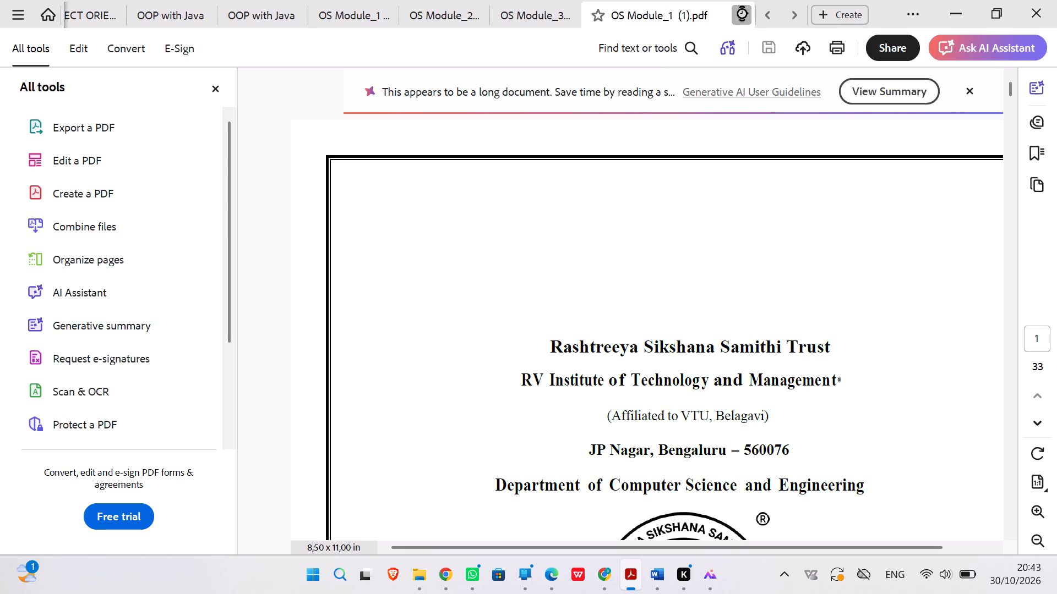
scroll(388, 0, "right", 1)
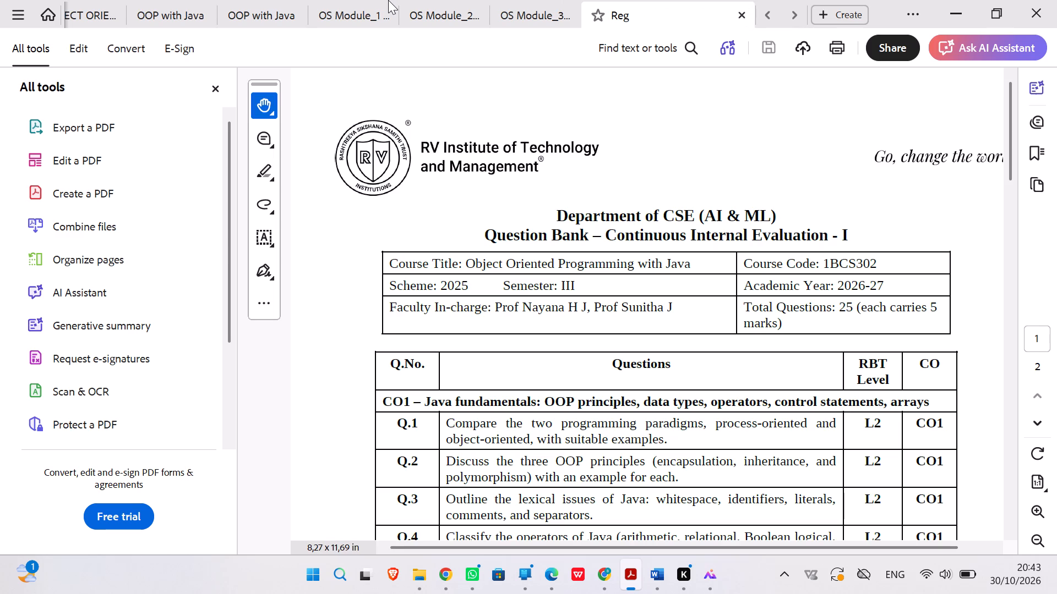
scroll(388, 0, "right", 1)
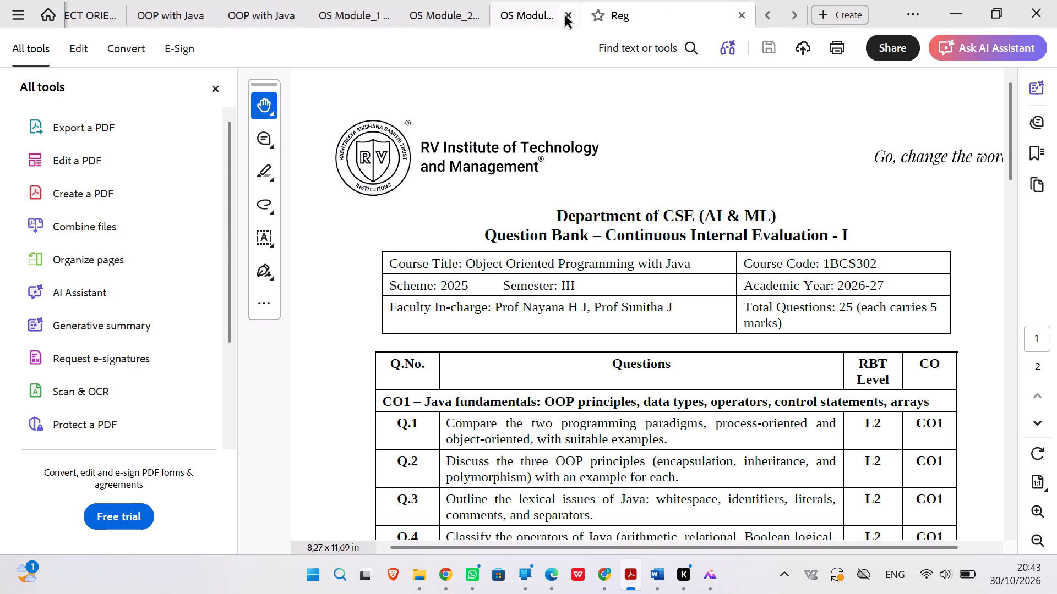
Close the third OS Module notes PDF, the CO M2 and CO M1 files, and Module-II (SM) (1).pdf.
left_click(566, 16)
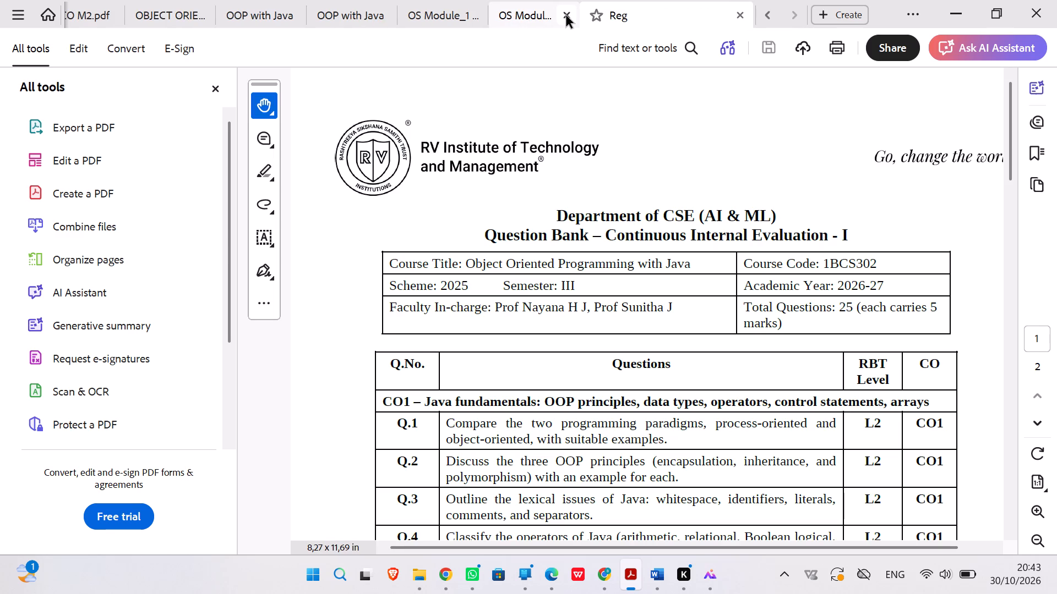
left_click(113, 14)
left_click(113, 14)
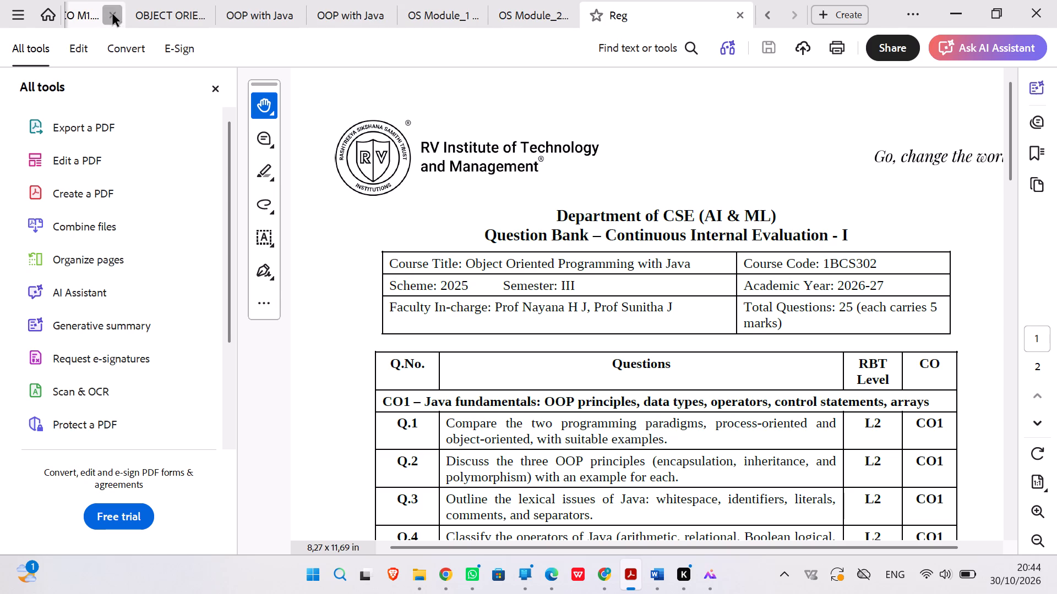
triple_click(113, 14)
triple_click(113, 14)
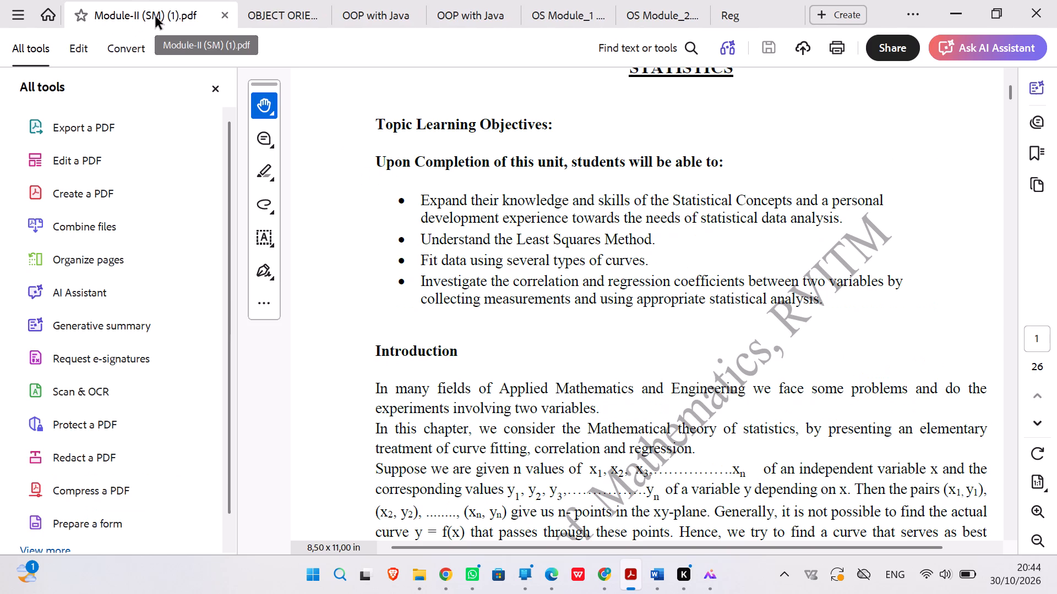
left_click(227, 13)
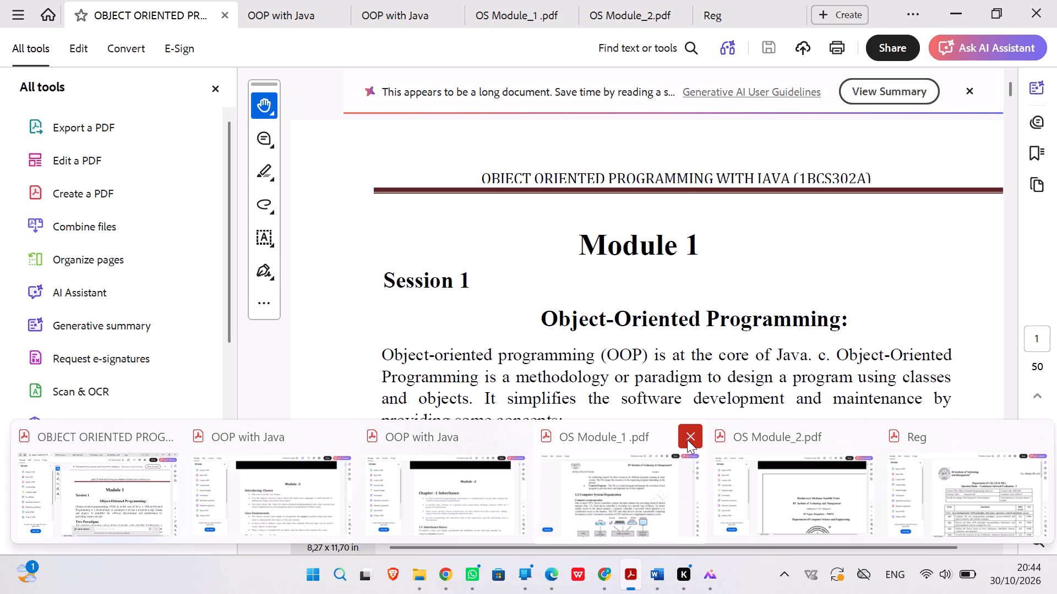
Close OS Module_1 .pdf and OS Module_2.pdf.
left_click(687, 439)
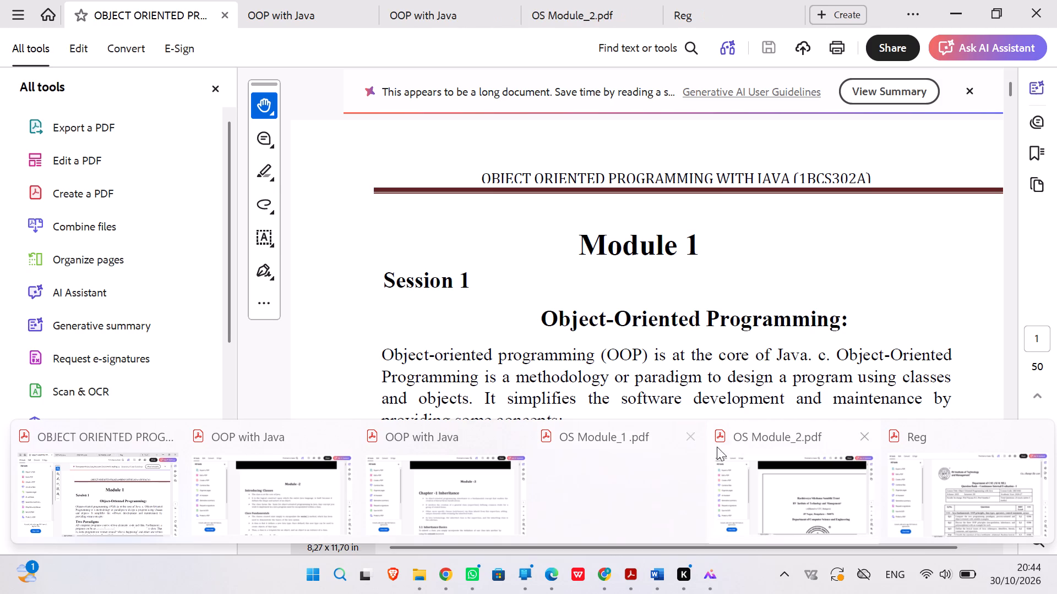
left_click(864, 437)
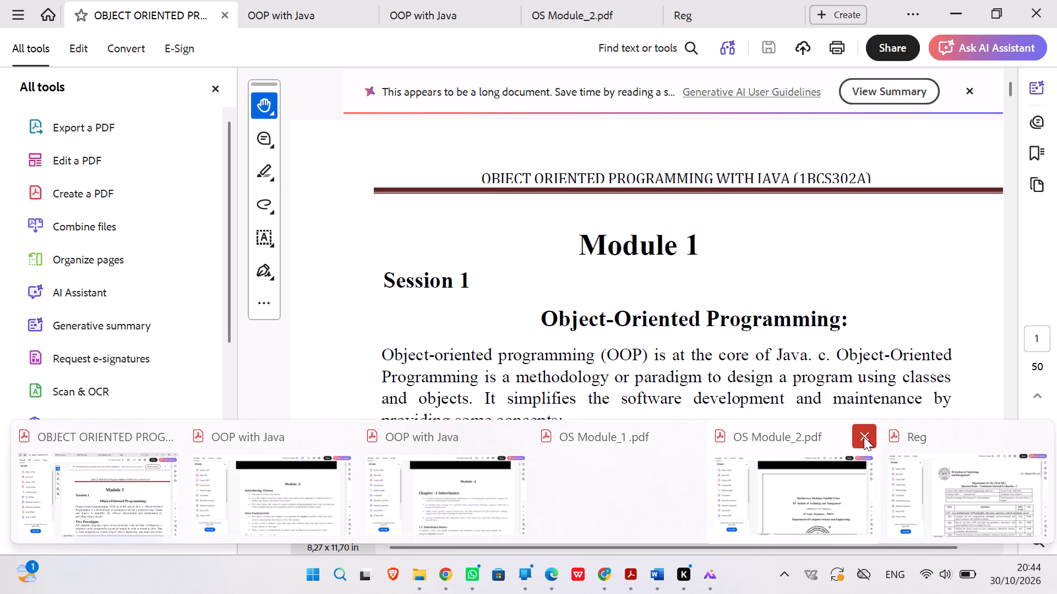
left_click(657, 490)
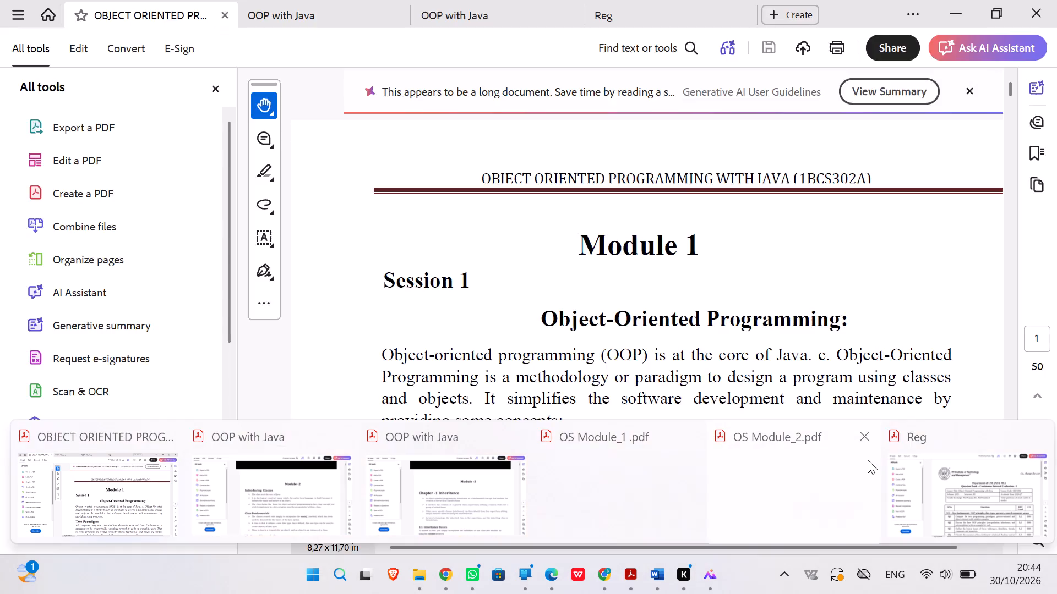
left_click(655, 501)
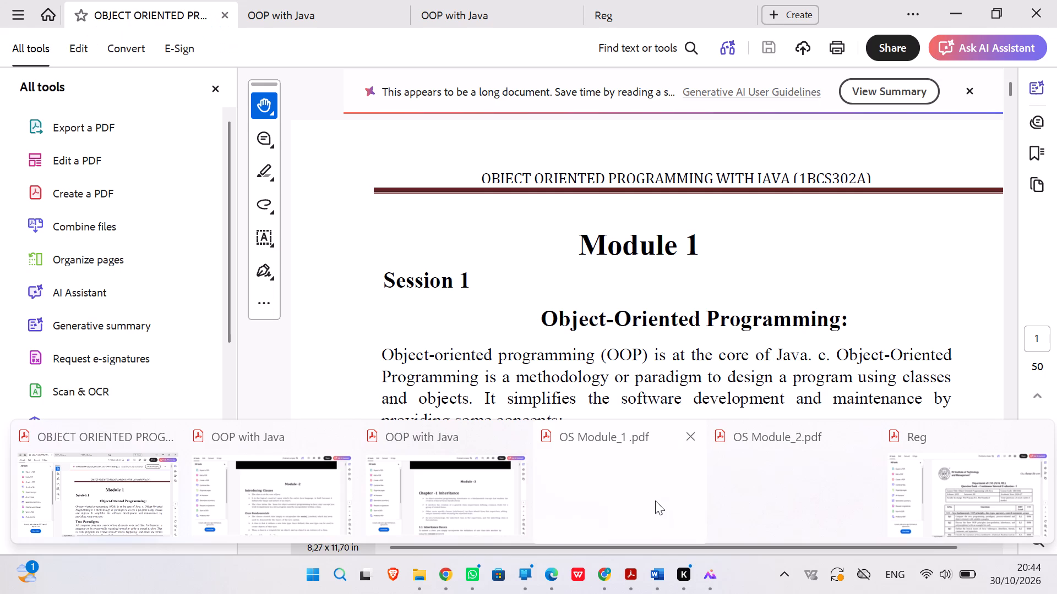
scroll(652, 337, "down", 1)
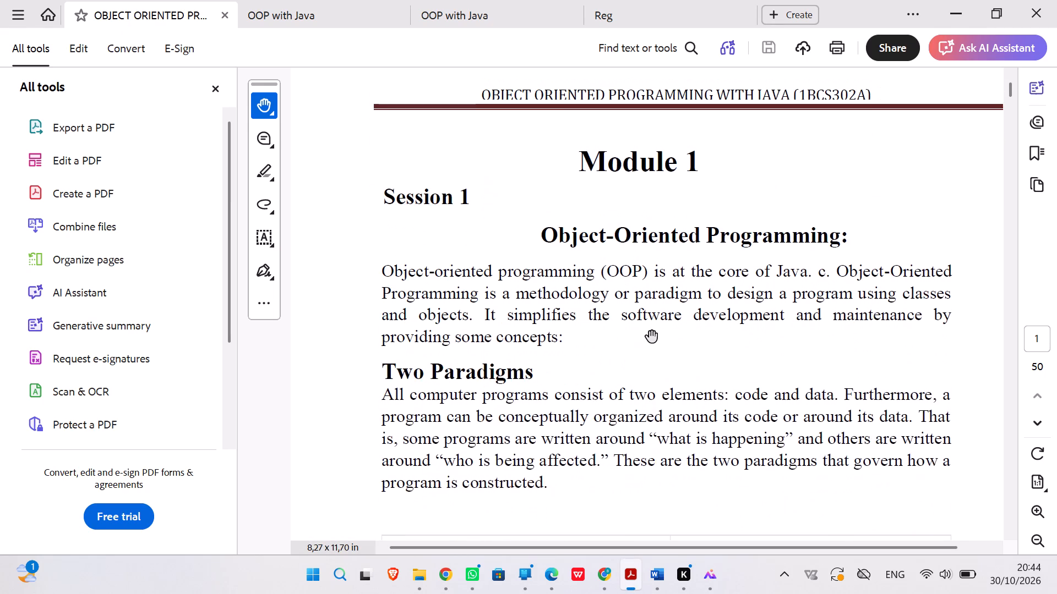
scroll(652, 337, "down", 1)
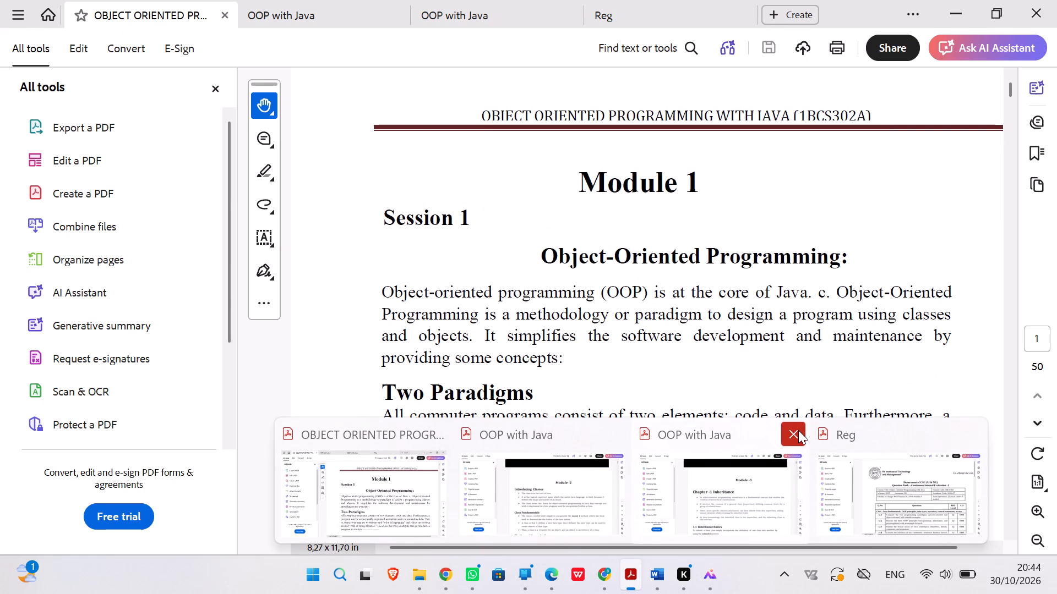
Close the remaining PDFs: both OOP with Java files, the Reg question bank and the Object Oriented Programming notes.
triple_click(798, 430)
double_click(798, 430)
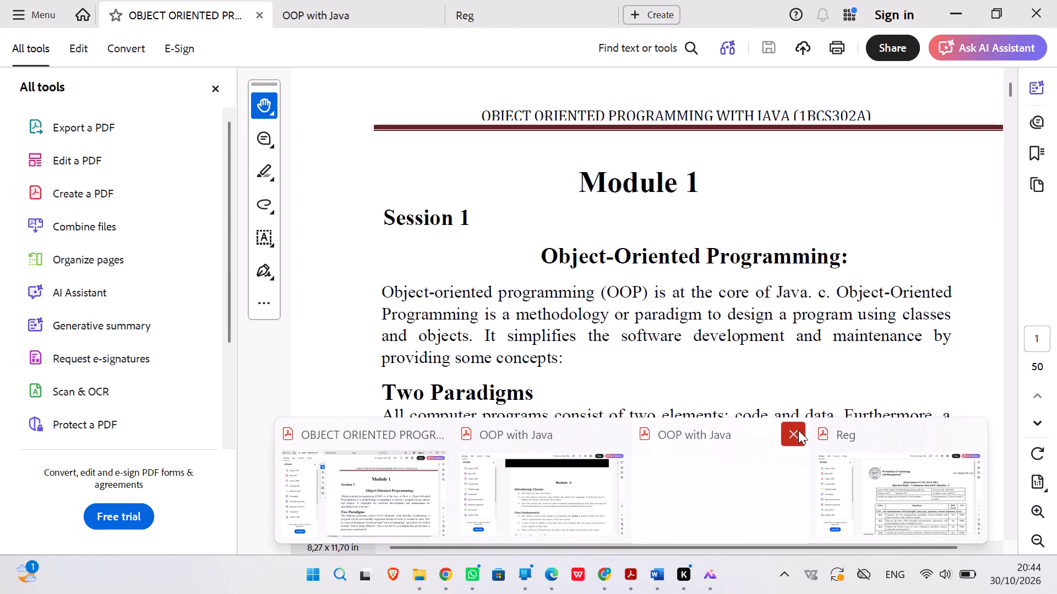
left_click(978, 435)
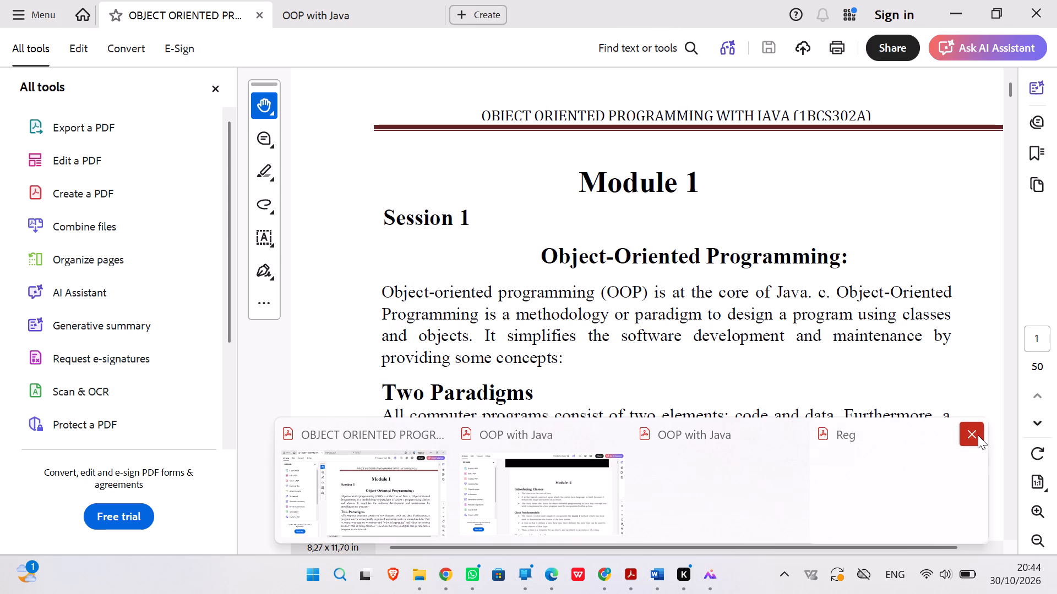
left_click(623, 430)
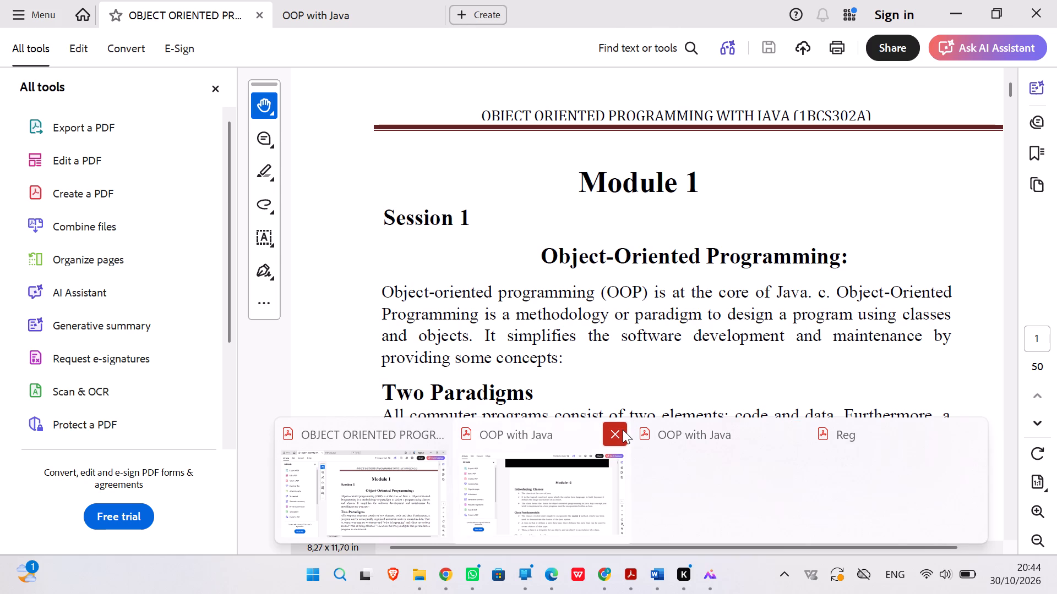
left_click(431, 433)
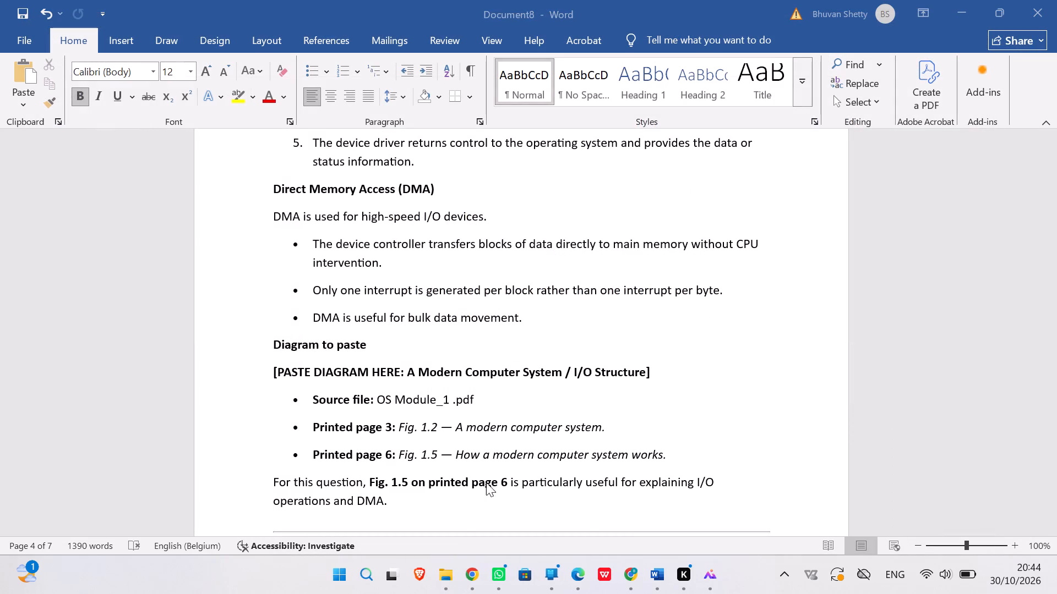
Reopen OS Module_1 .pdf from the OS notes folder in File Explorer.
left_click(452, 574)
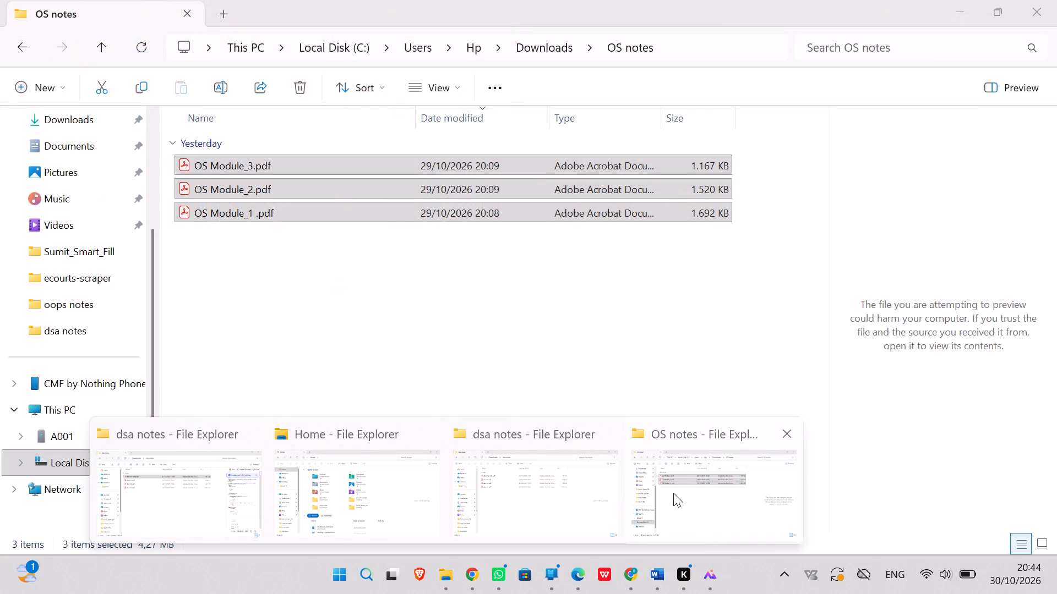
left_click(673, 493)
left_click_drag(232, 315, 243, 229)
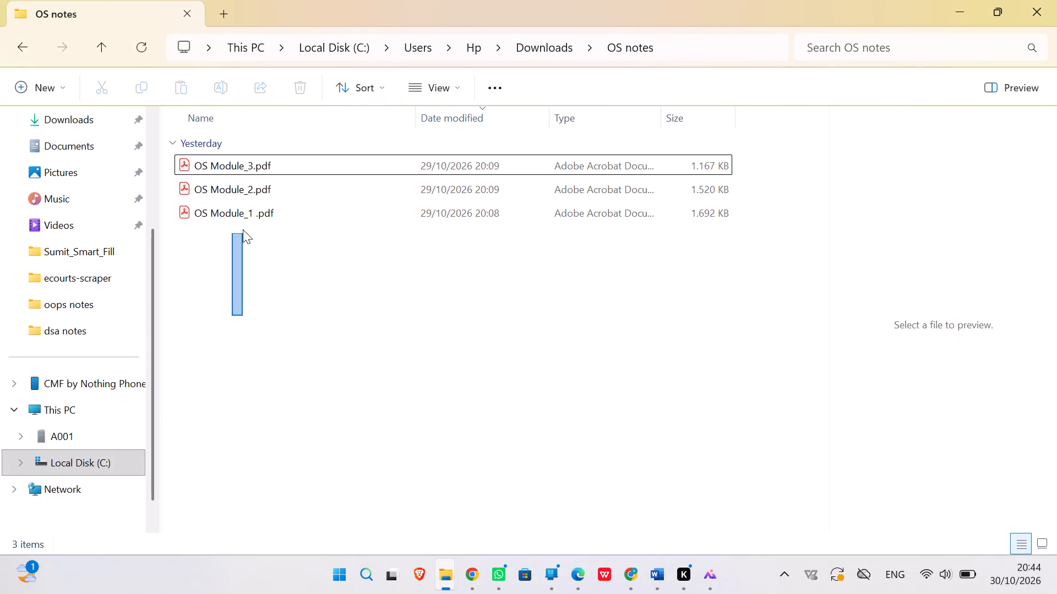
left_click_drag(243, 229, 247, 213)
triple_click(247, 213)
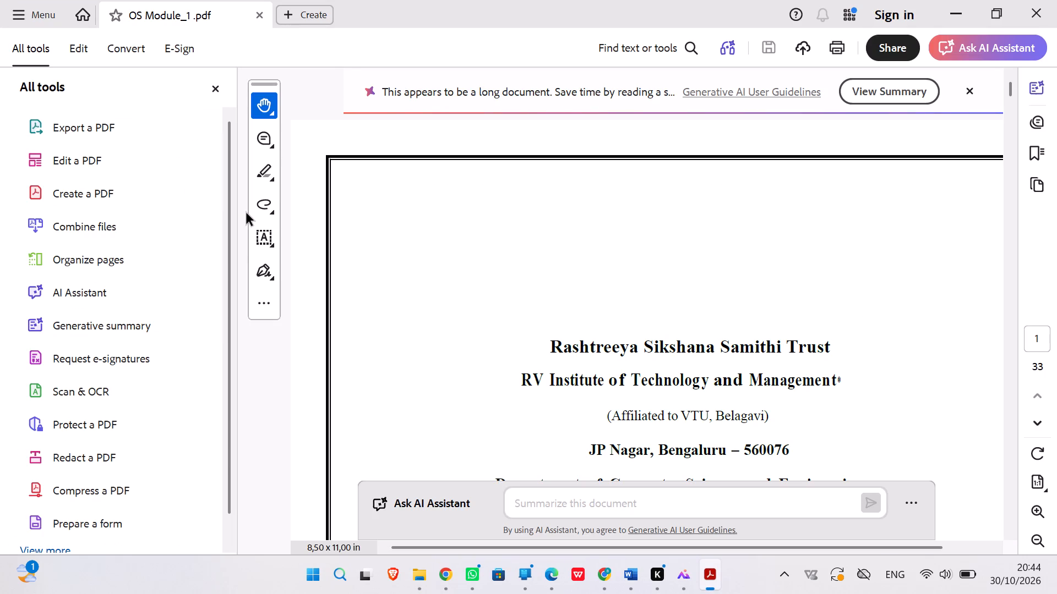
Look through the OS Module_1 notes from the cover page to section 1.2 Computer System Organization and its diagram.
scroll(394, 174, "down", 1)
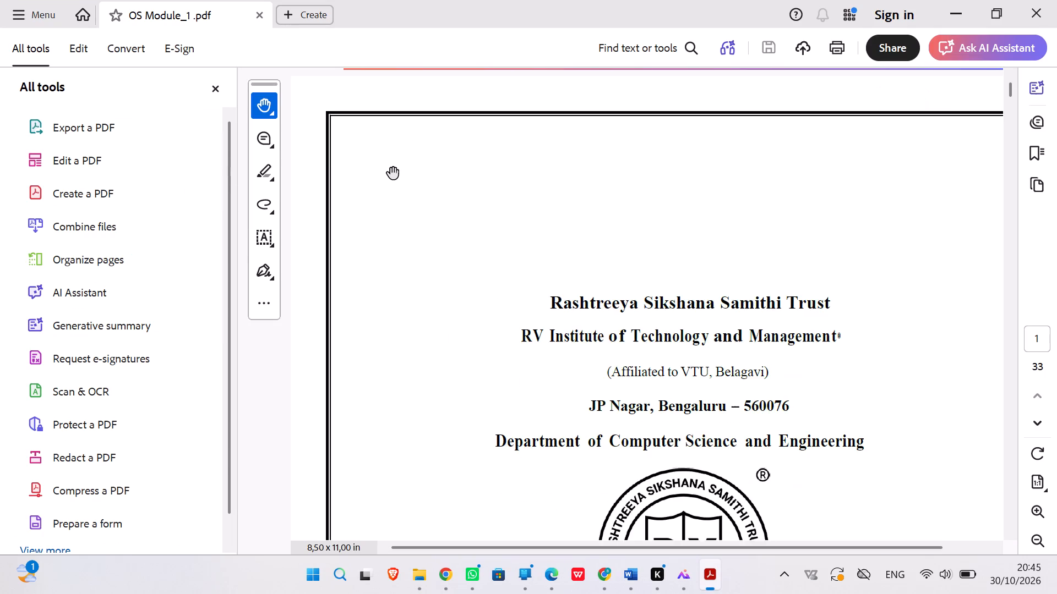
scroll(394, 174, "down", 20)
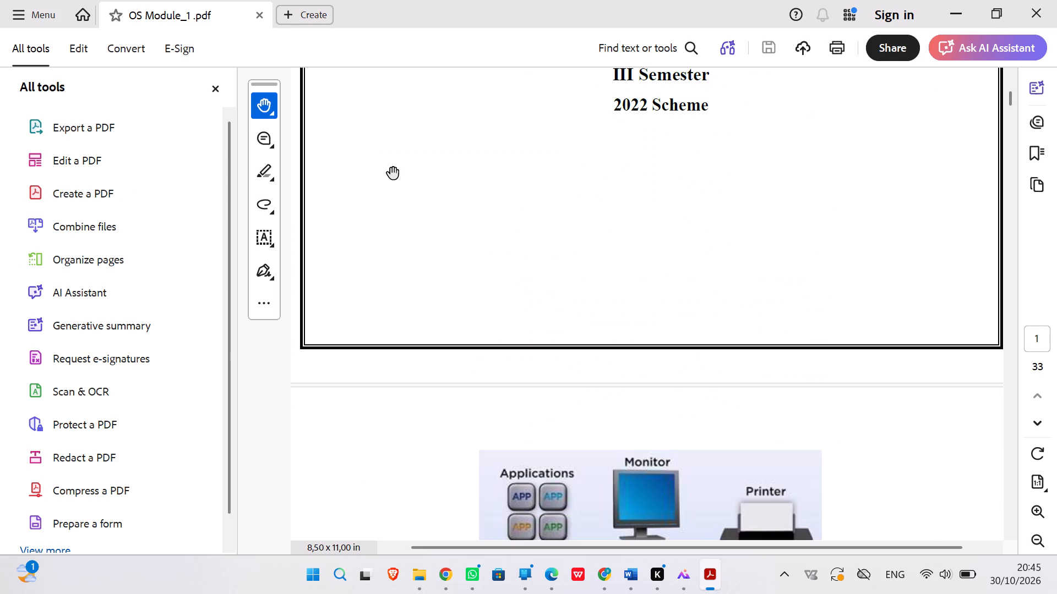
scroll(394, 174, "down", 12)
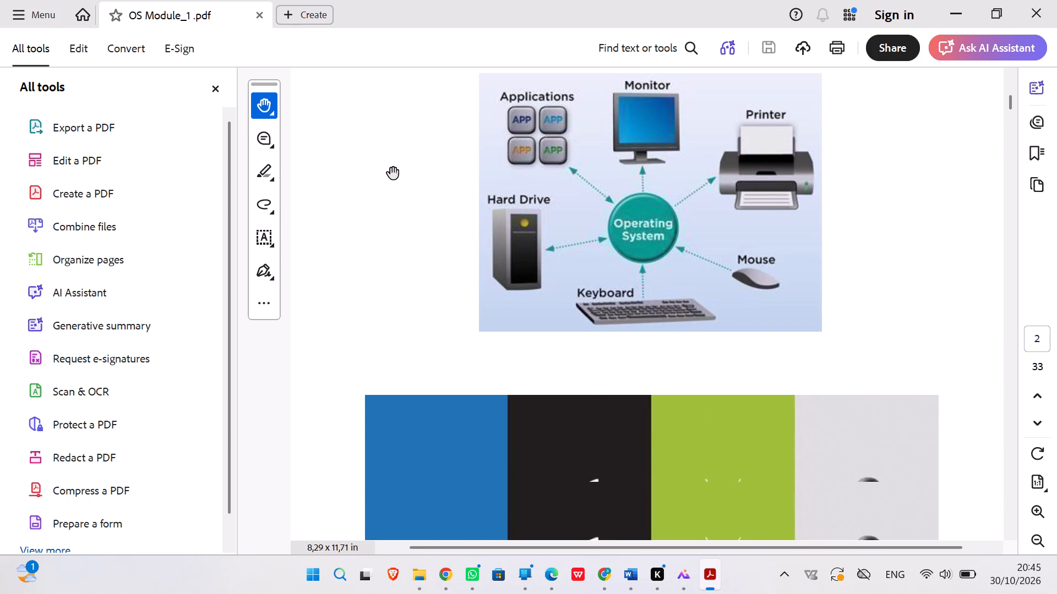
scroll(394, 174, "down", 8)
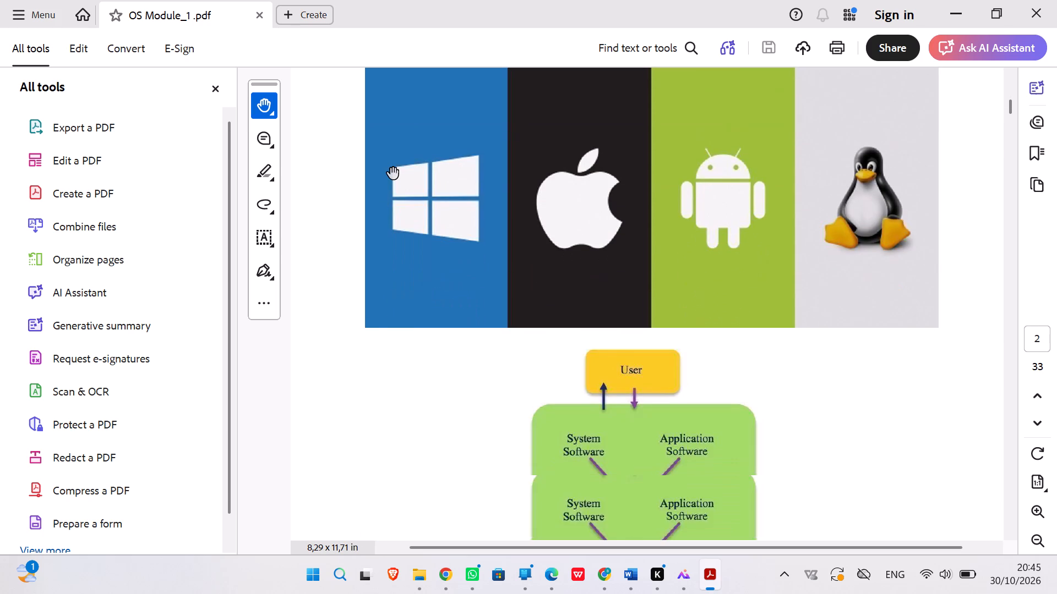
scroll(394, 174, "down", 2)
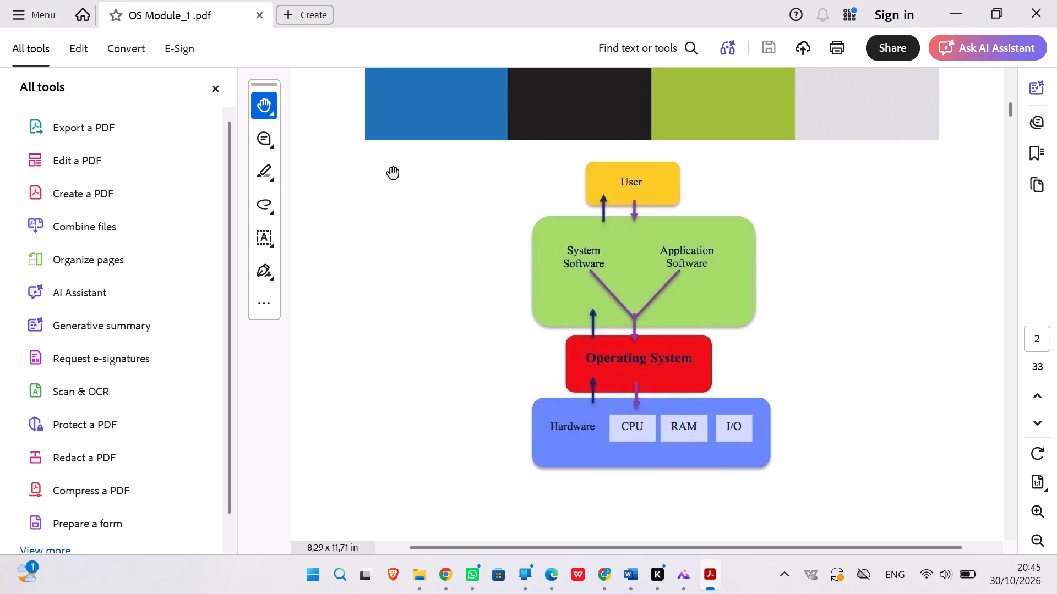
scroll(394, 174, "down", 6)
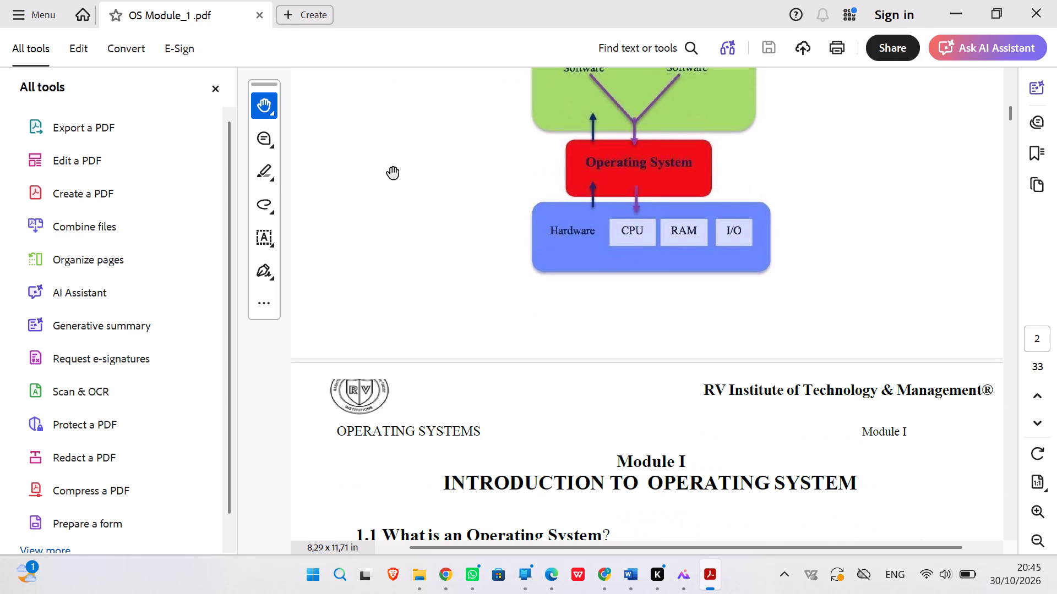
scroll(394, 174, "down", 8)
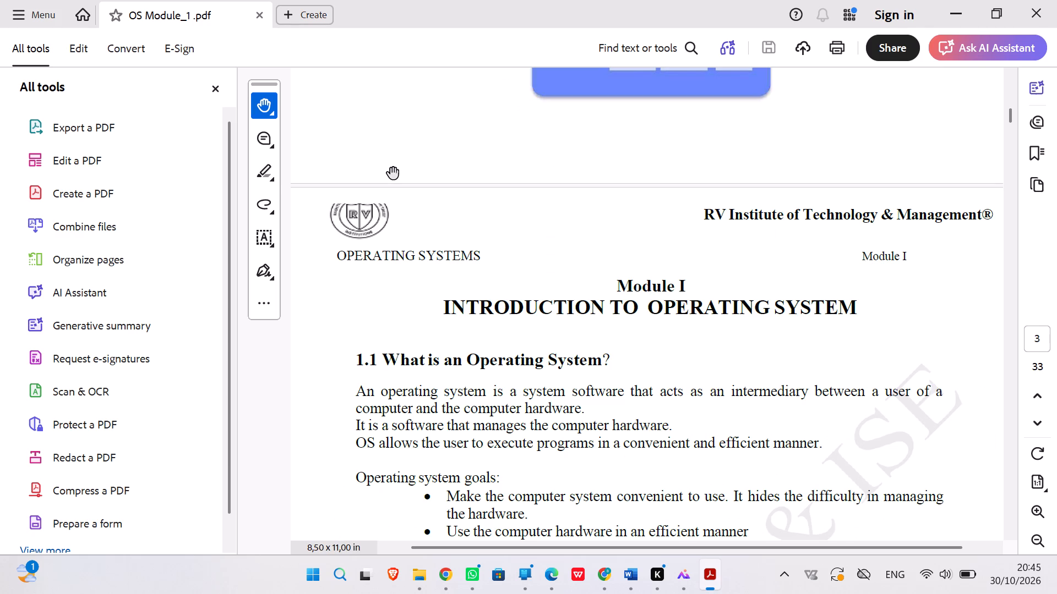
scroll(446, 233, "down", 7)
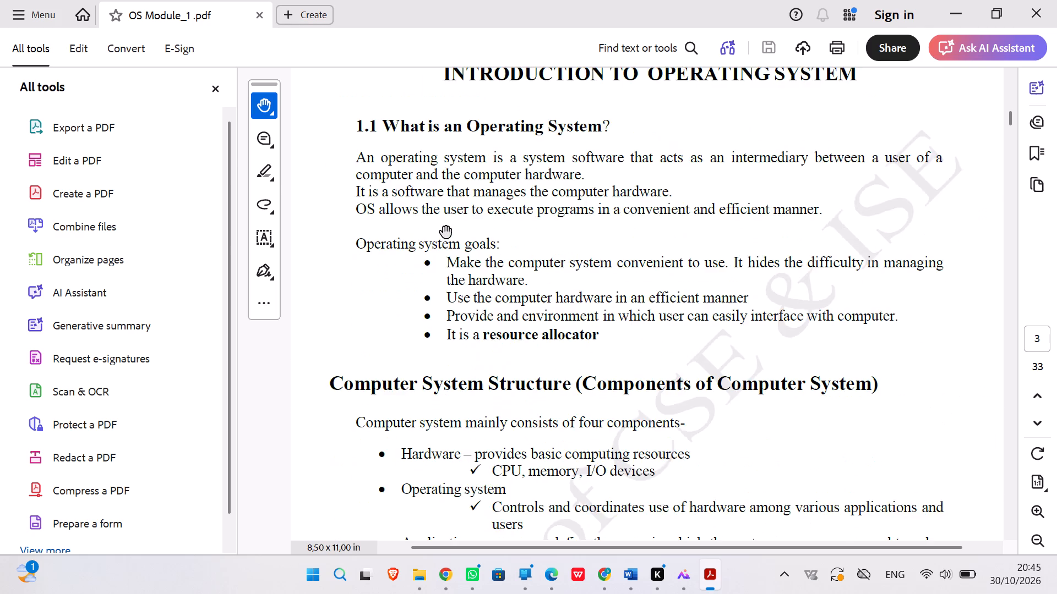
scroll(446, 233, "down", 16)
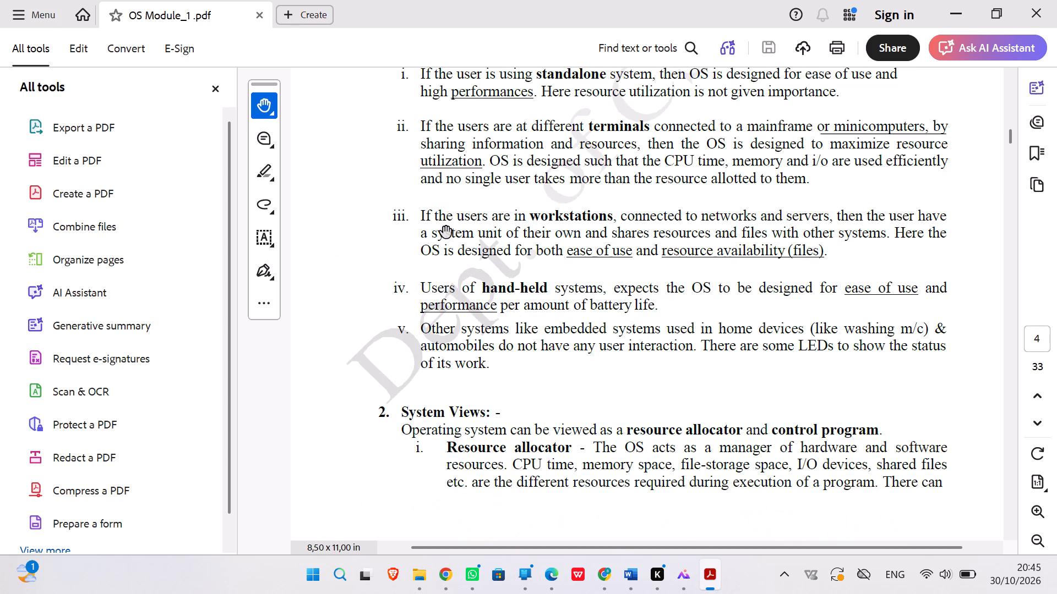
scroll(446, 233, "down", 4)
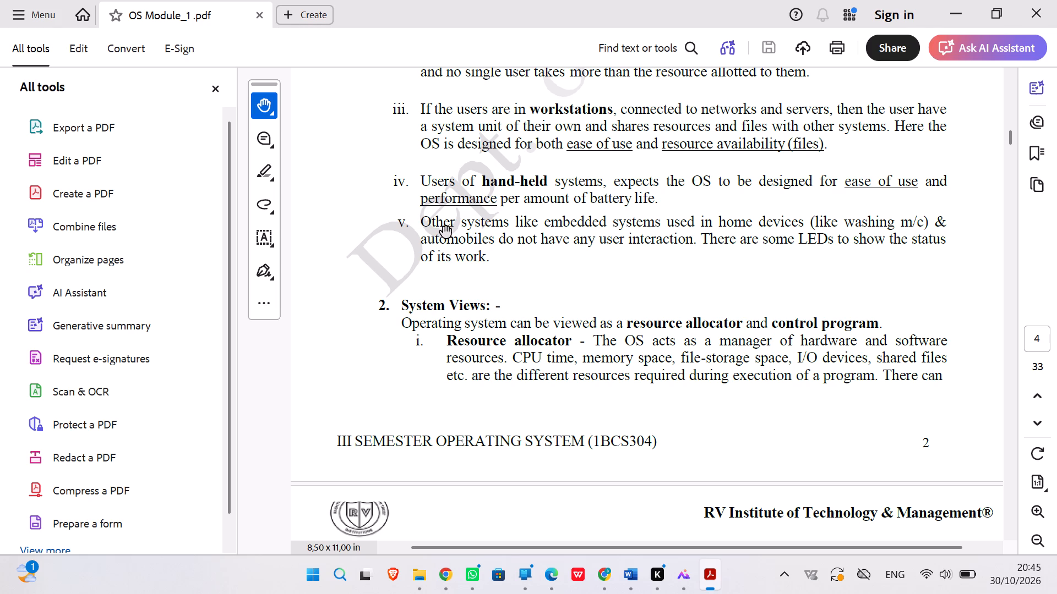
scroll(446, 233, "down", 2)
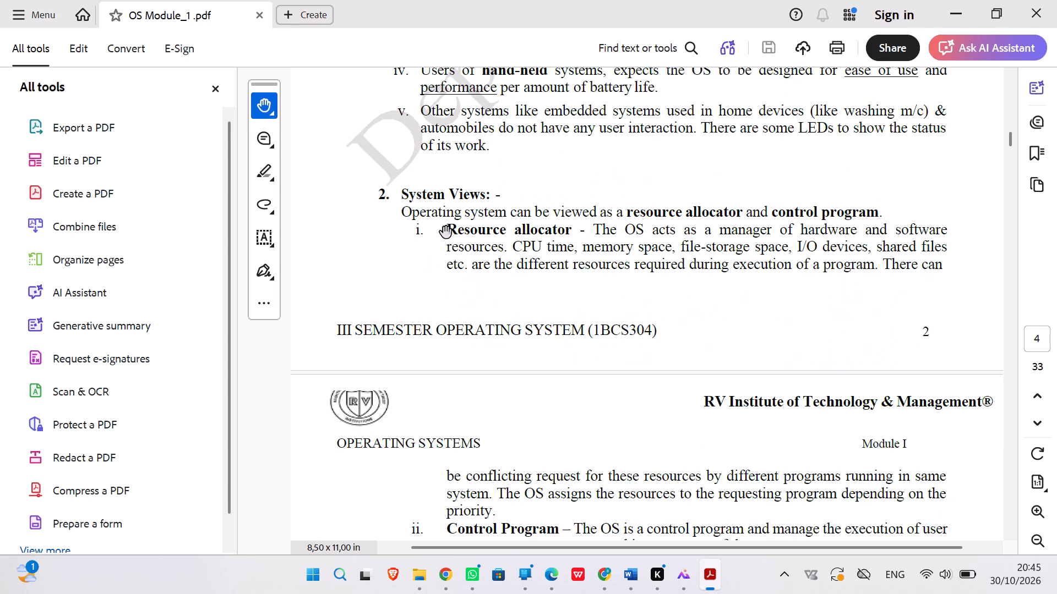
scroll(446, 233, "down", 1)
scroll(446, 233, "up", 2)
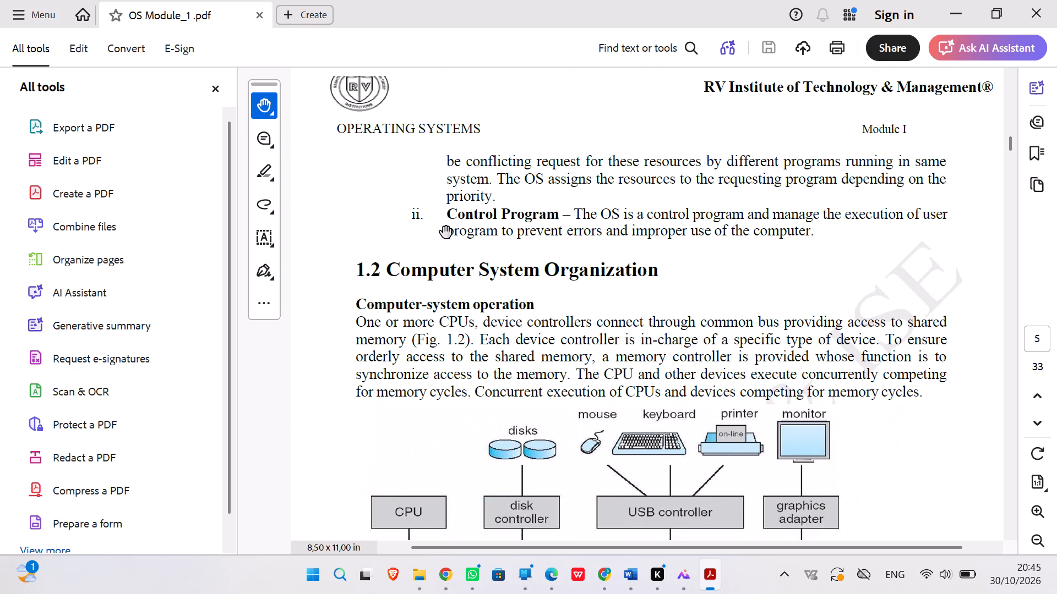
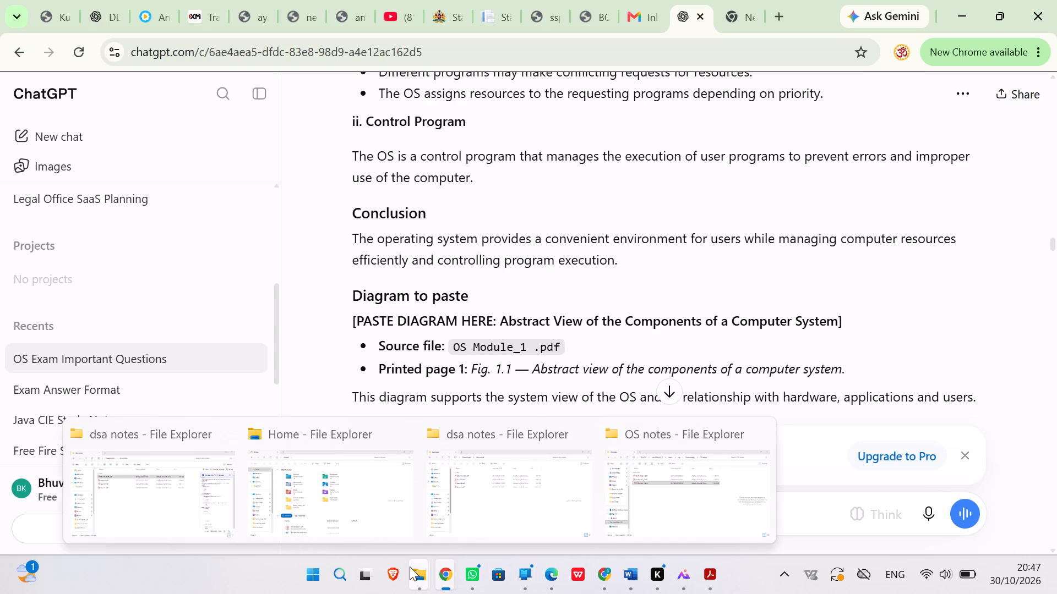
Switch to OS Module_1 .pdf in Acrobat and examine section 1.2 Computer System Organization around the Fig. 1.2 modern computer system diagram.
left_click(707, 566)
scroll(625, 409, "down", 1)
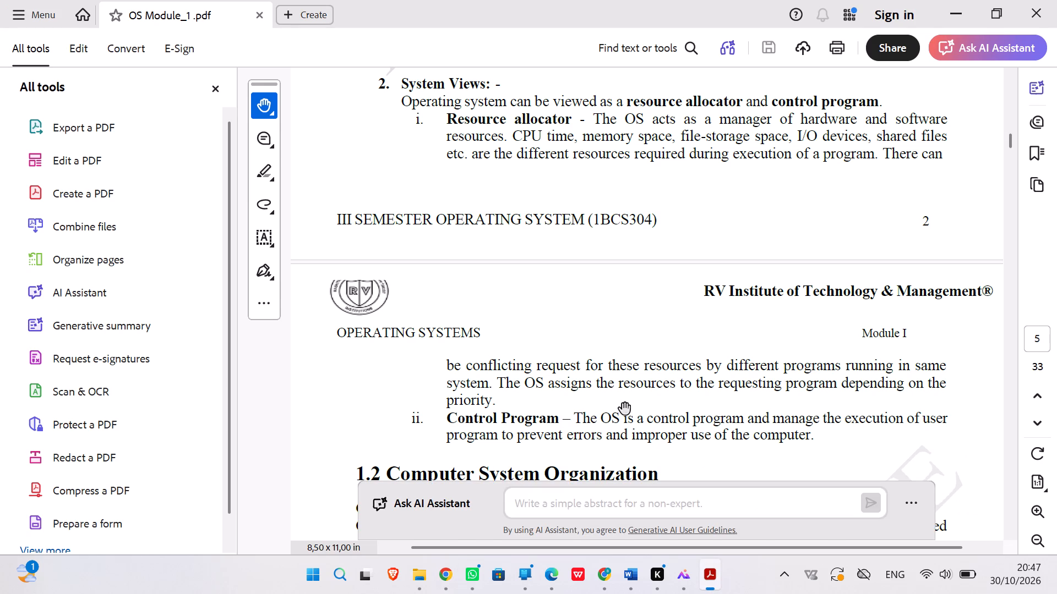
scroll(625, 409, "down", 9)
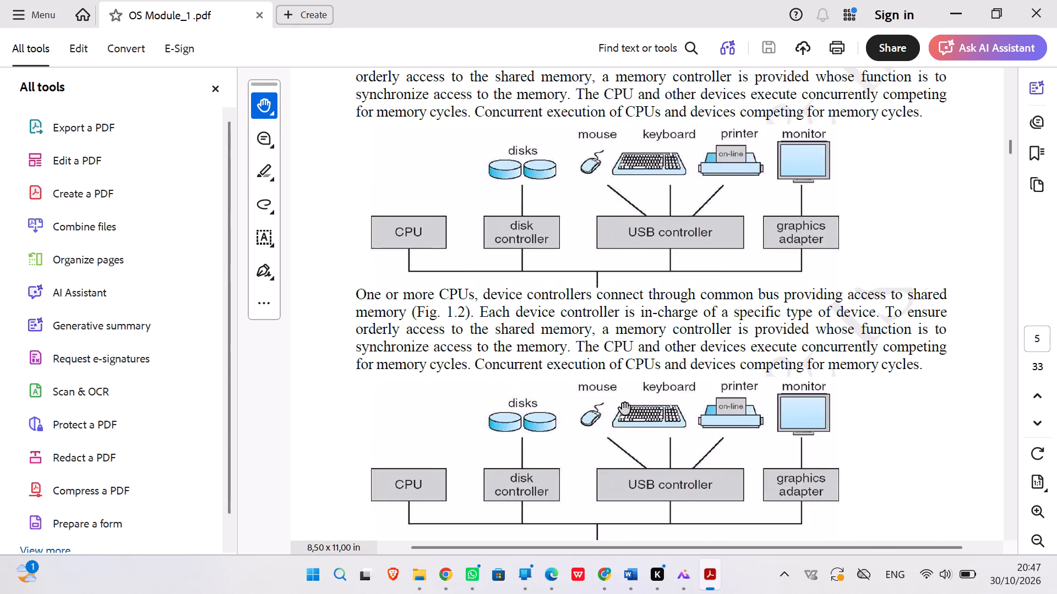
scroll(625, 409, "down", 2)
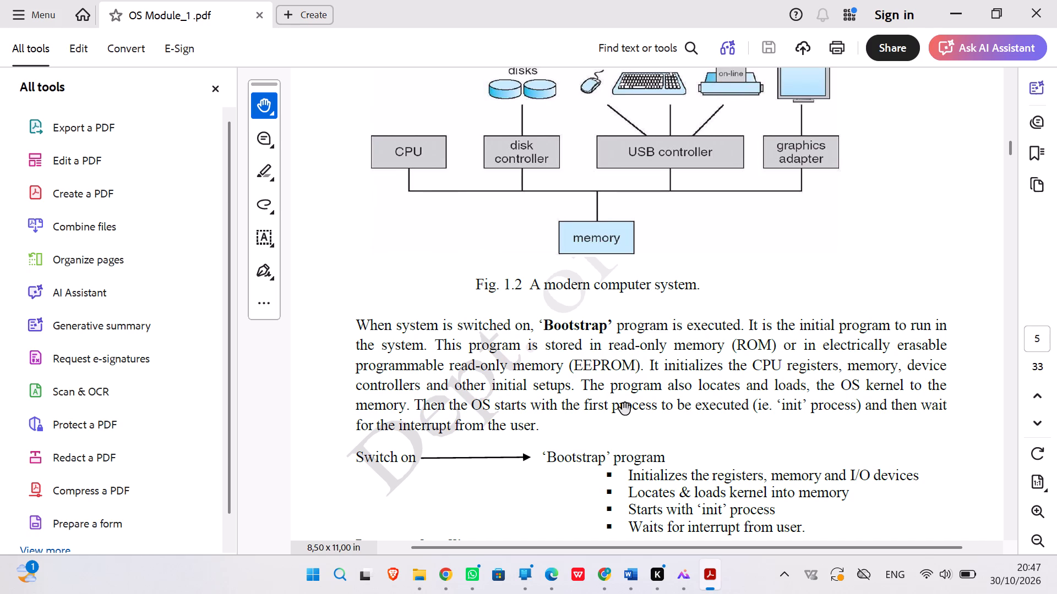
scroll(625, 409, "up", 2)
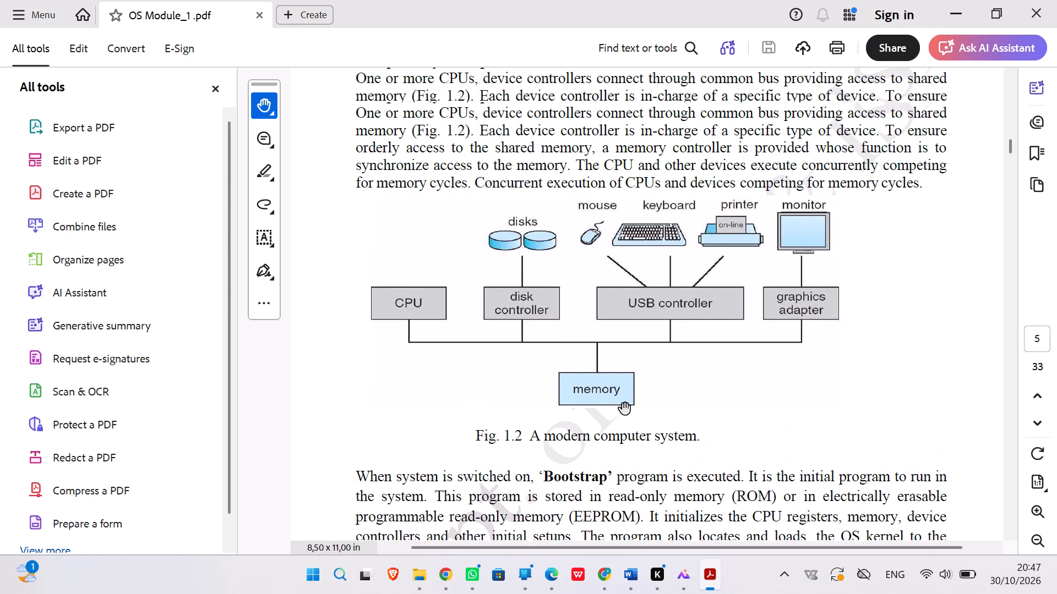
scroll(625, 409, "up", 1)
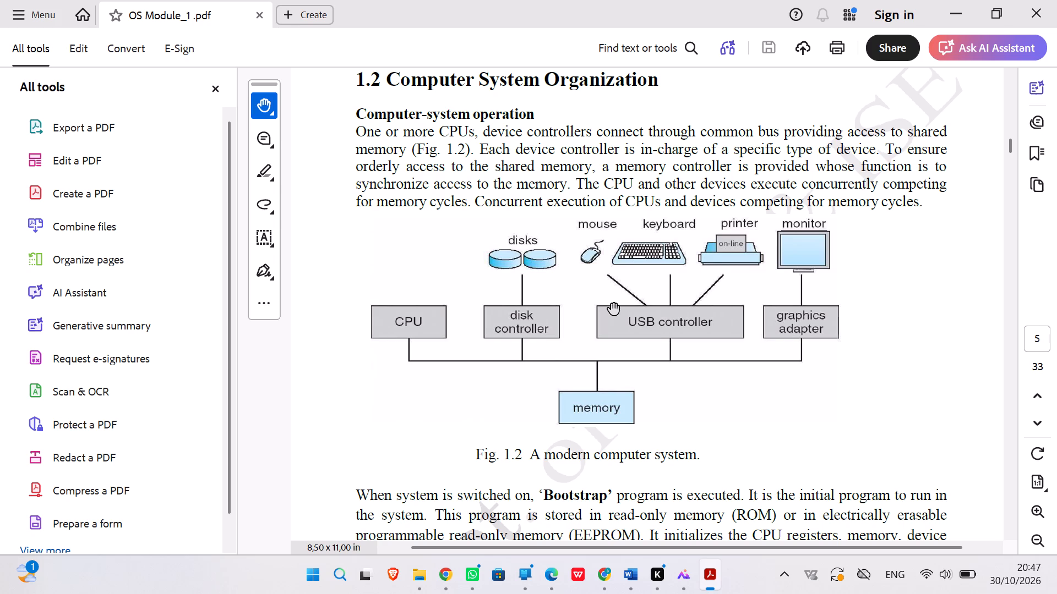
Capture a screenshot of Fig. 1.2 A modern computer system with its caption from the OS Module_1 notes.
key("Print")
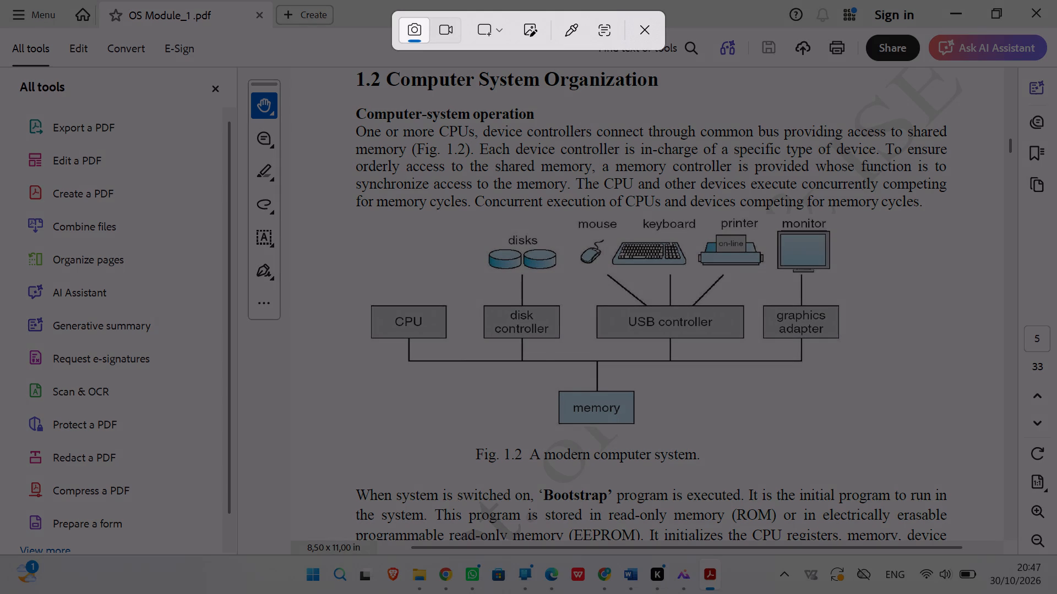
left_click_drag(359, 210, 895, 442)
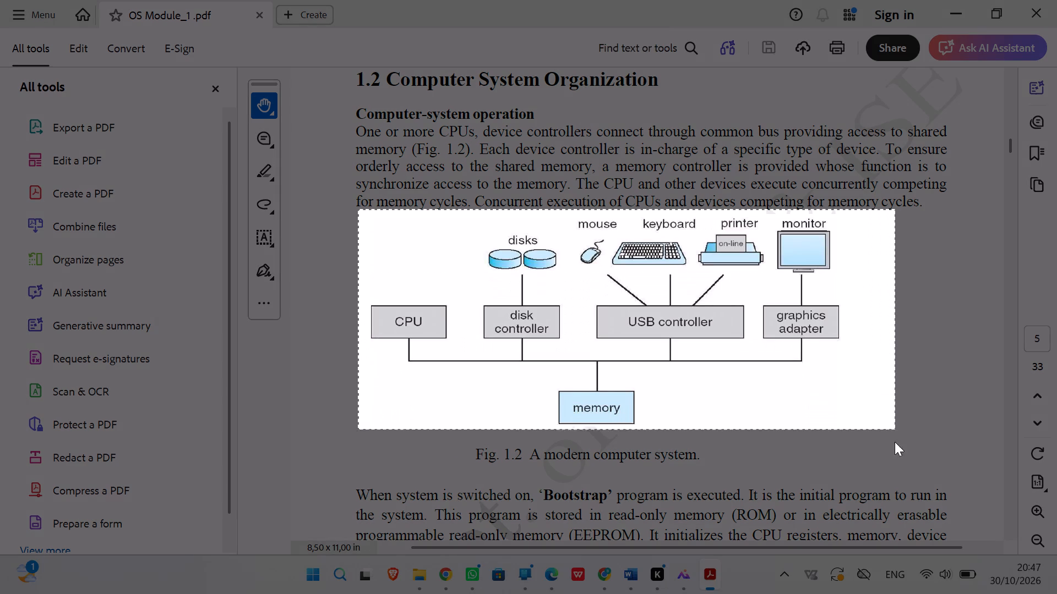
left_click_drag(895, 442, 888, 486)
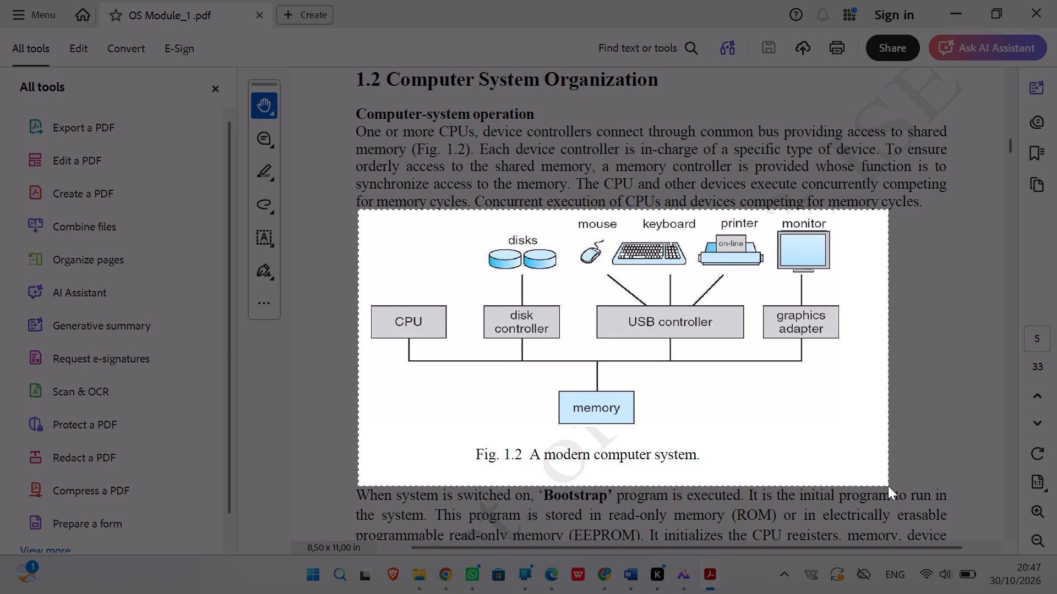
left_click_drag(888, 486, 887, 485)
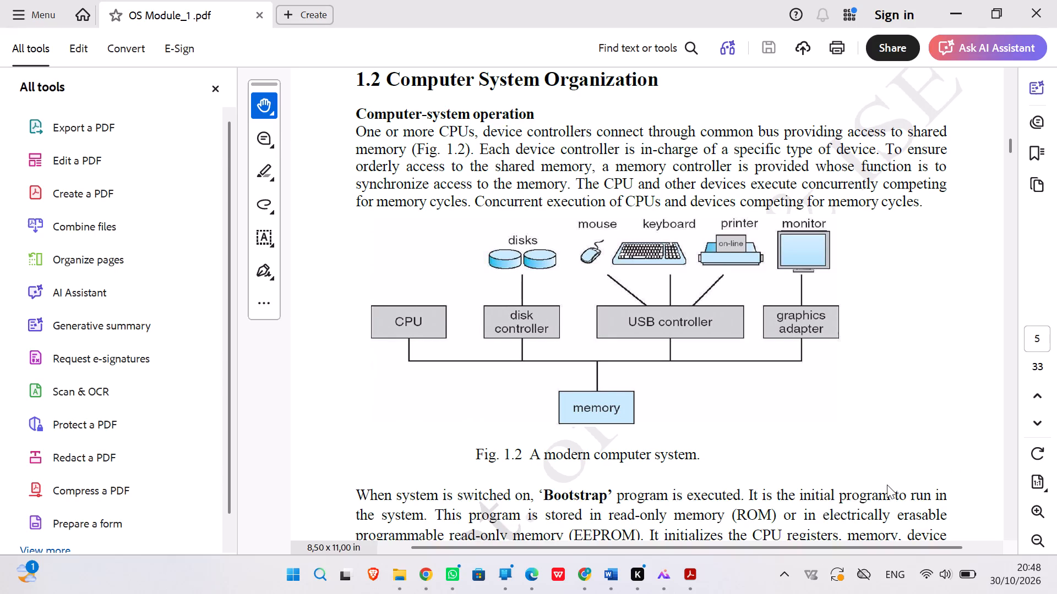
Look through the notes from Interrupt handling to the start of section 1.3, examining Figs. 1.3, 1.4 and 1.5.
scroll(749, 349, "down", 9)
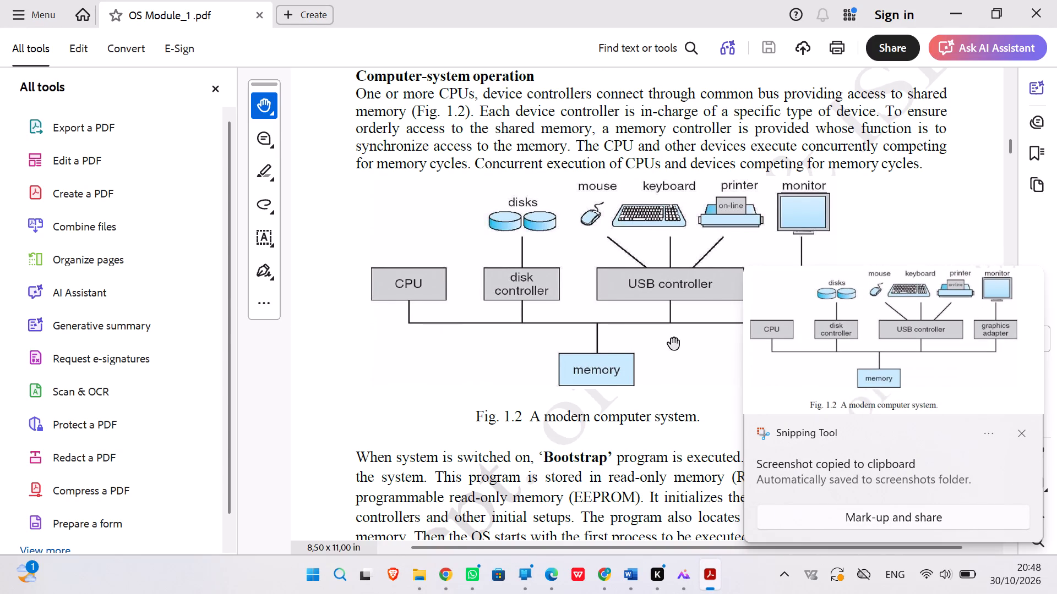
scroll(674, 344, "down", 10)
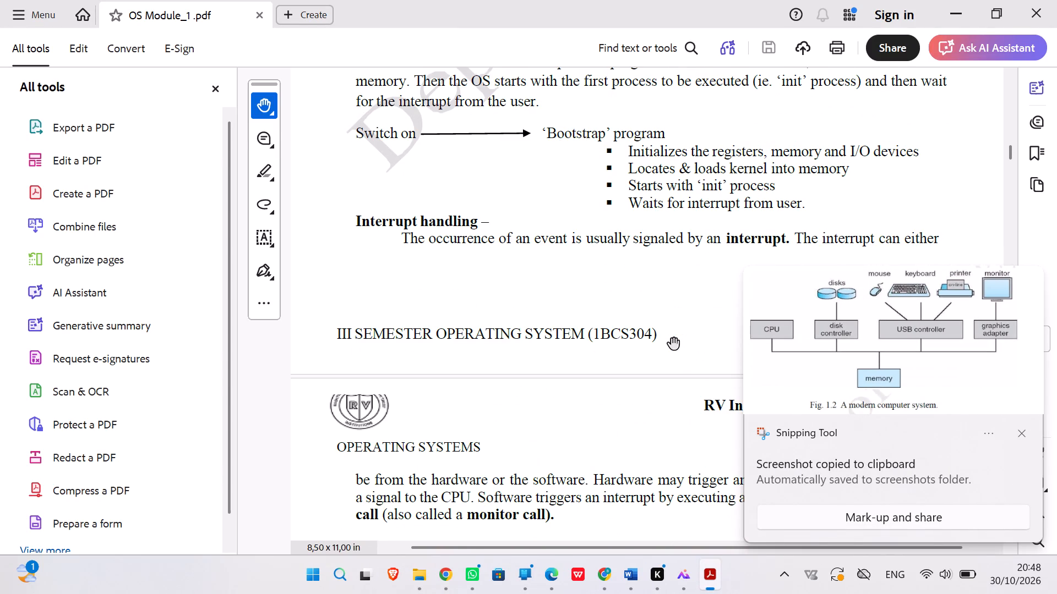
scroll(674, 344, "down", 6)
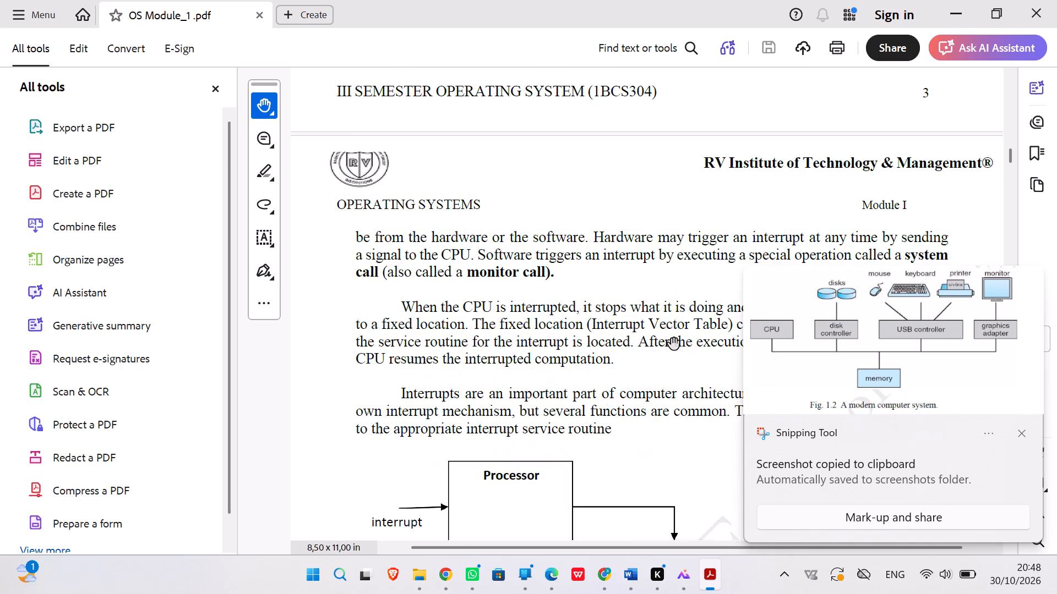
scroll(674, 344, "down", 1)
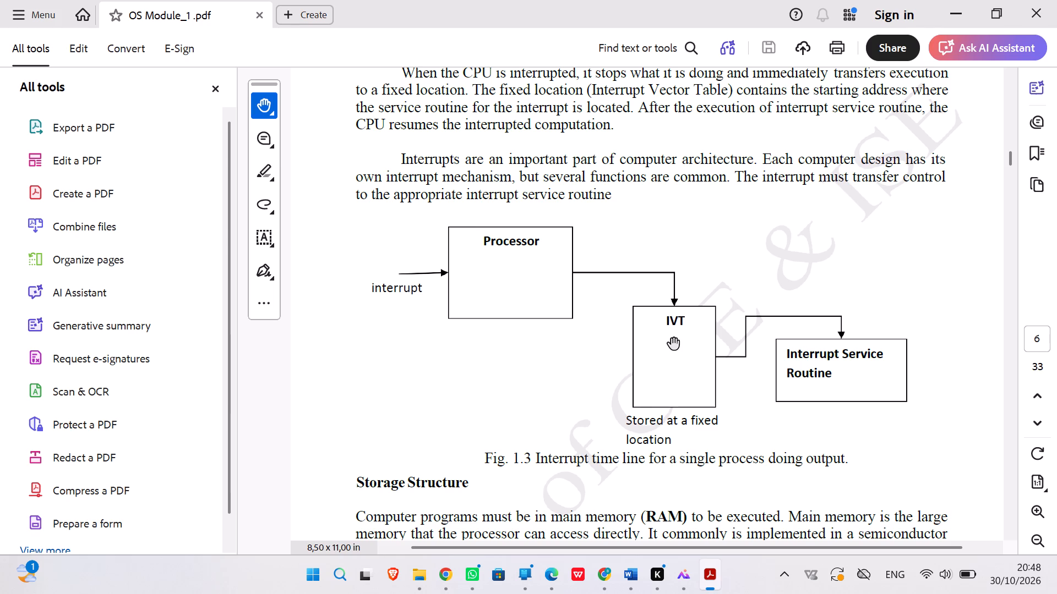
scroll(674, 344, "down", 2)
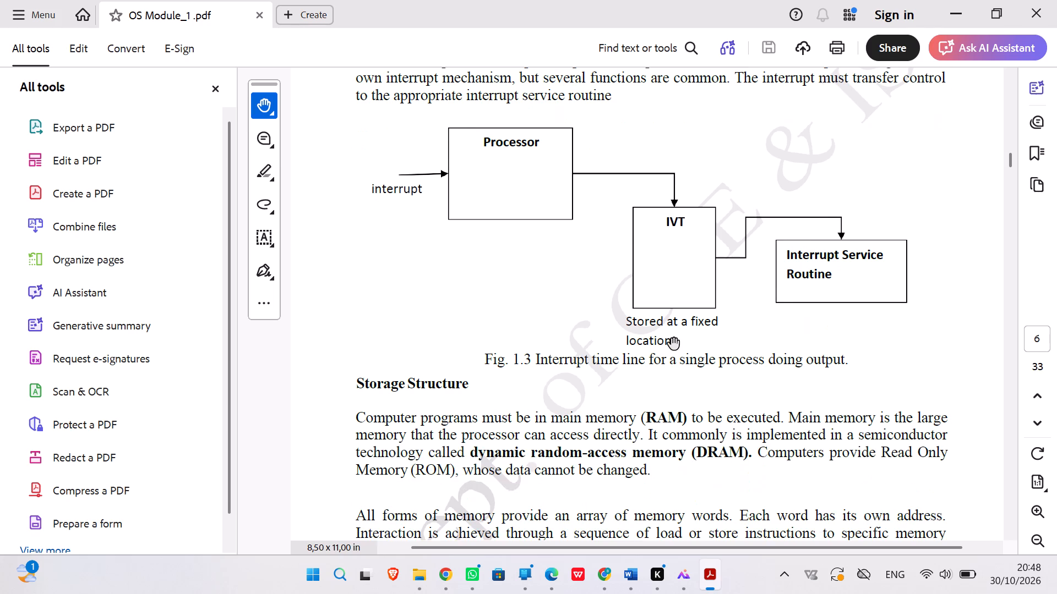
scroll(674, 344, "down", 6)
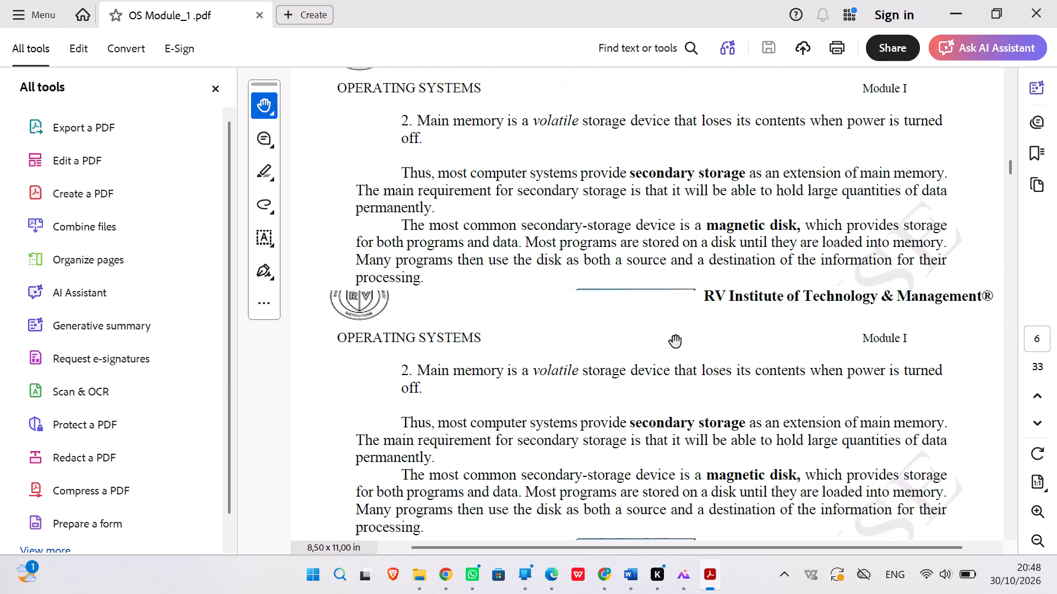
scroll(679, 339, "down", 1)
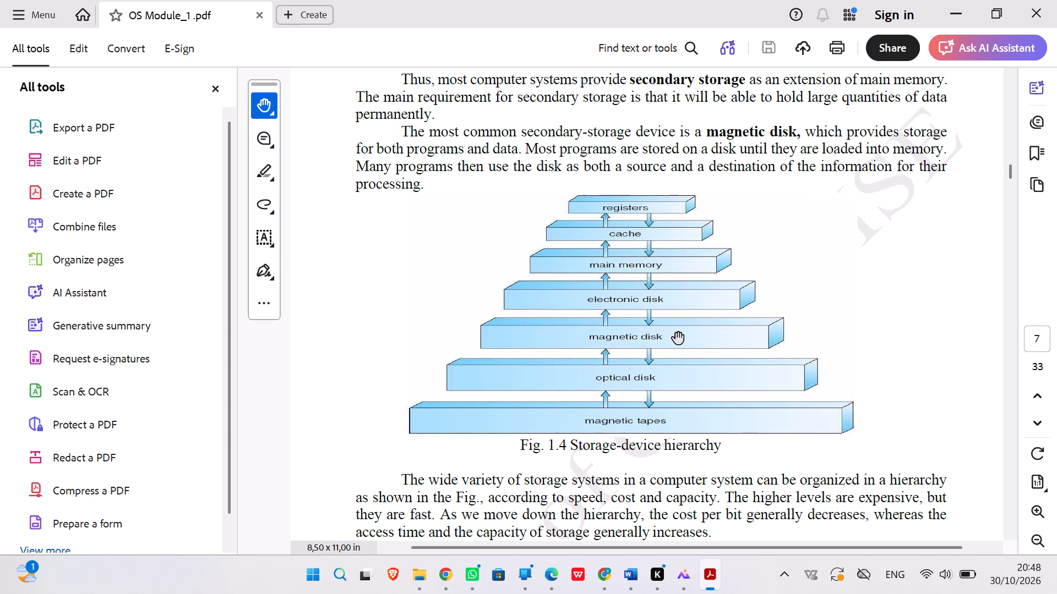
scroll(679, 339, "down", 11)
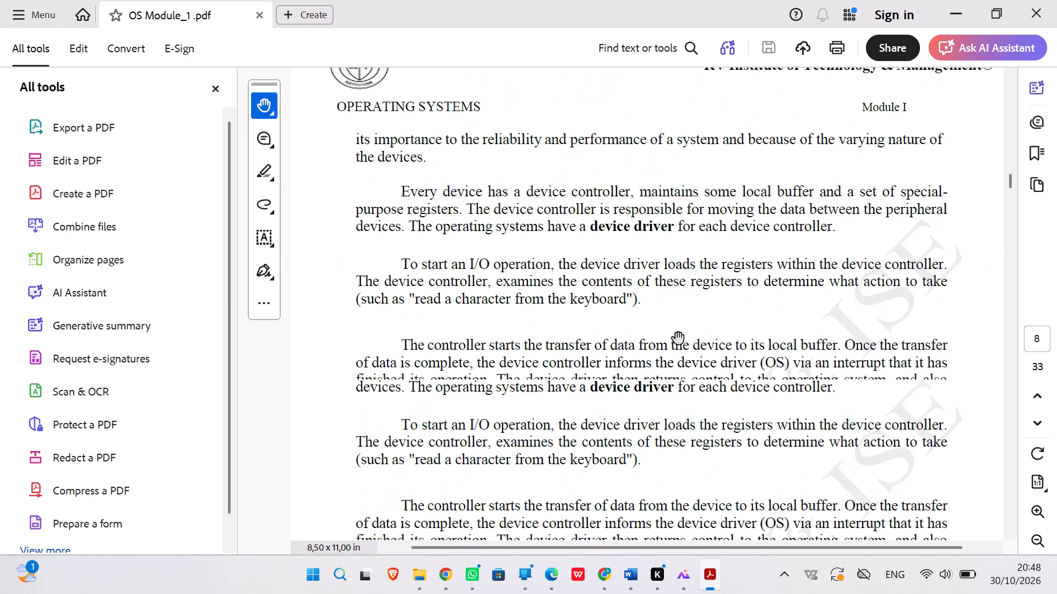
scroll(679, 339, "down", 6)
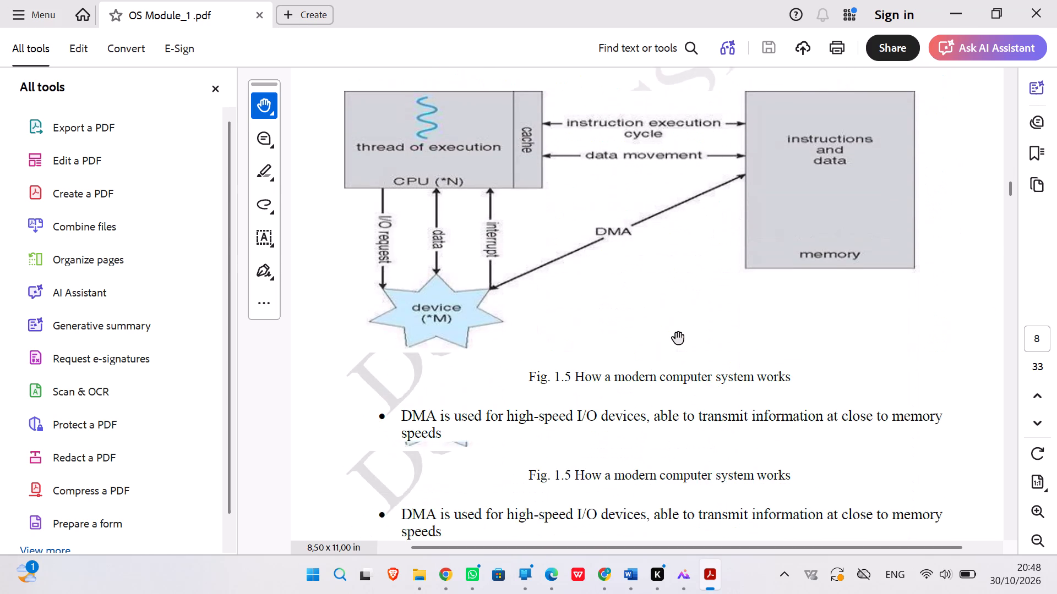
scroll(679, 339, "down", 1)
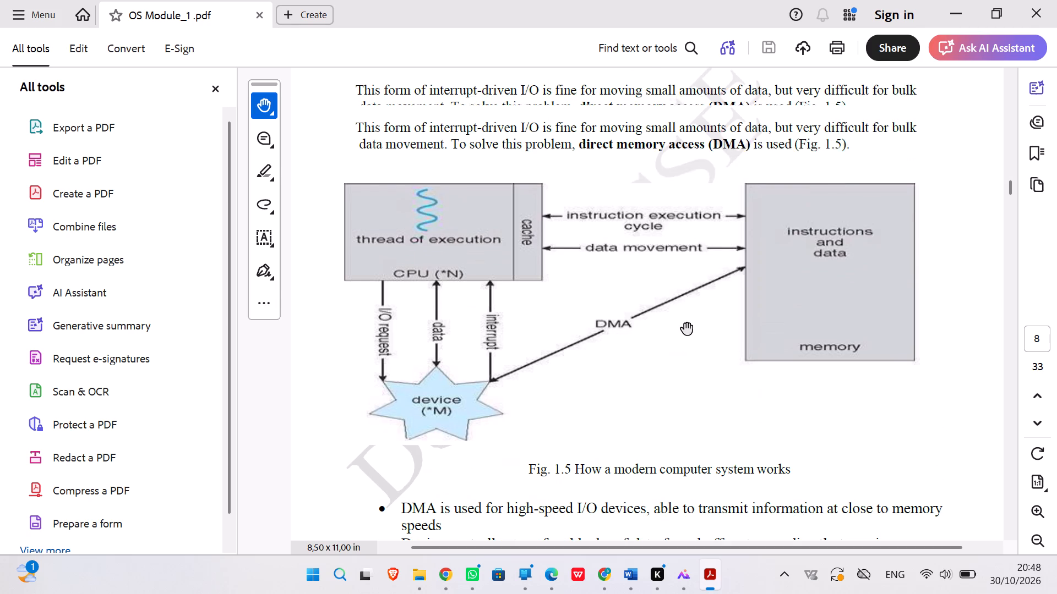
scroll(688, 329, "down", 2)
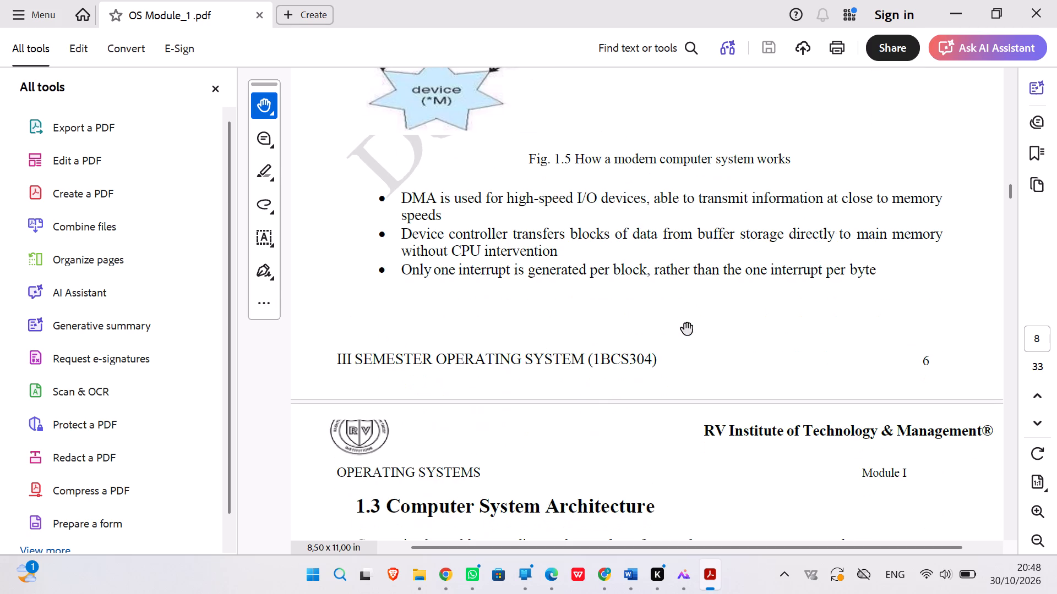
scroll(688, 329, "up", 4)
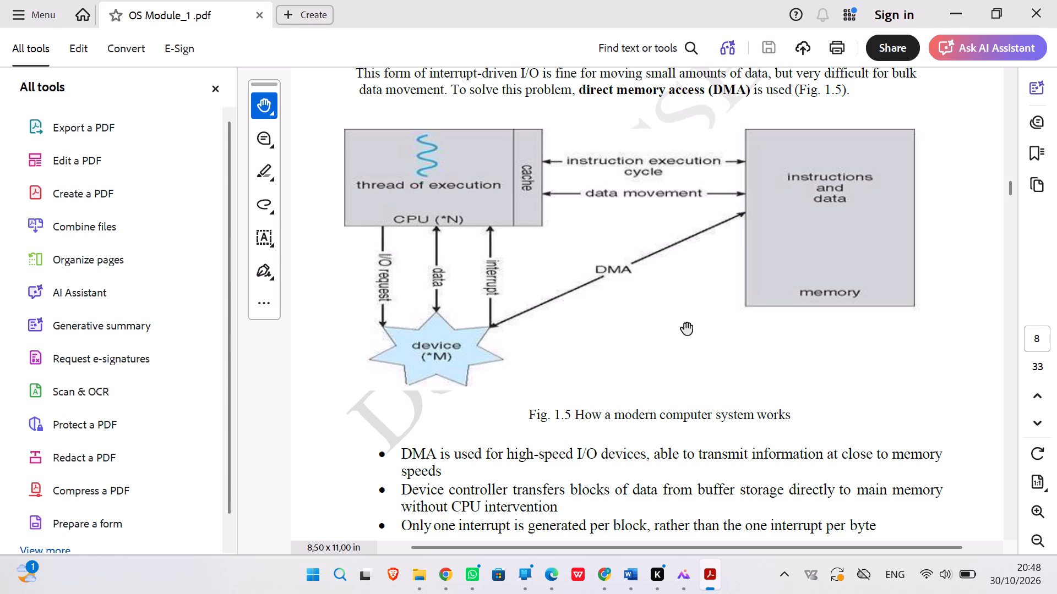
Capture a screenshot of Fig. 1.1 Abstract view of the components of a computer system, above Views of OS.
scroll(688, 329, "up", 20)
scroll(688, 329, "up", 20)
scroll(688, 329, "up", 20)
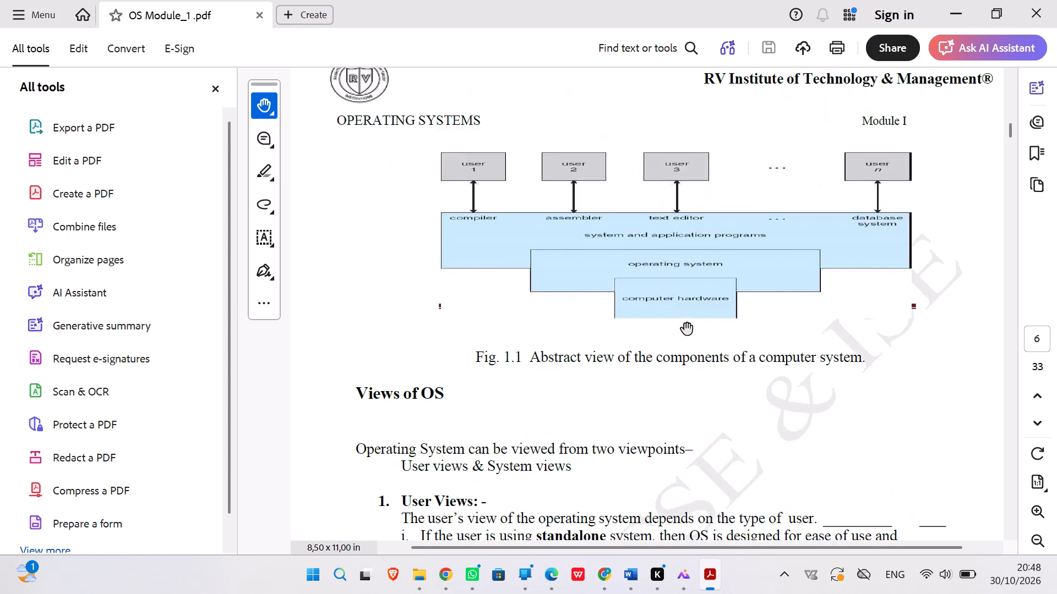
scroll(688, 329, "up", 11)
scroll(688, 329, "down", 11)
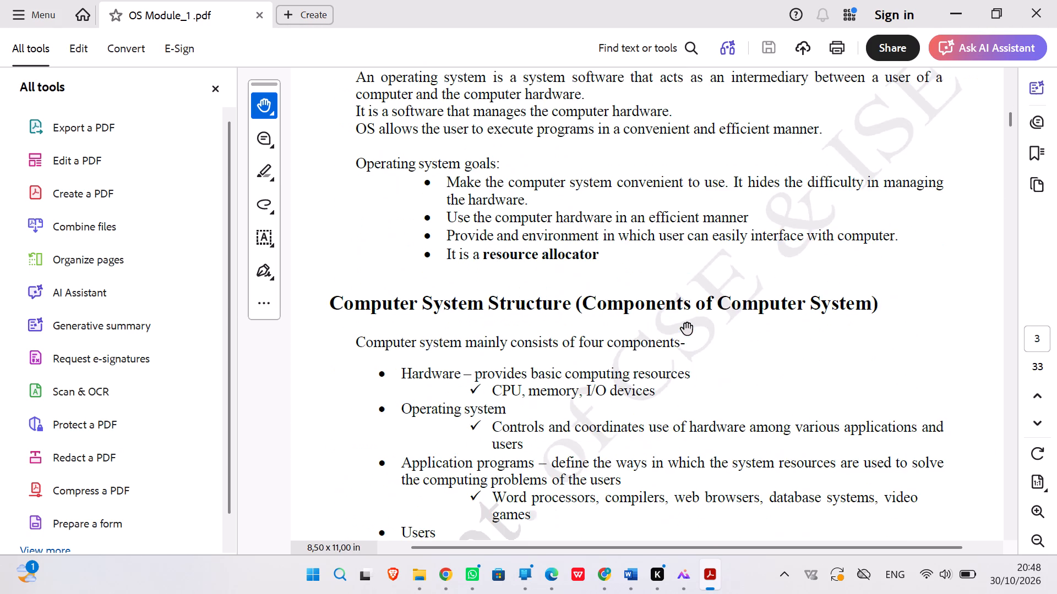
scroll(688, 329, "down", 4)
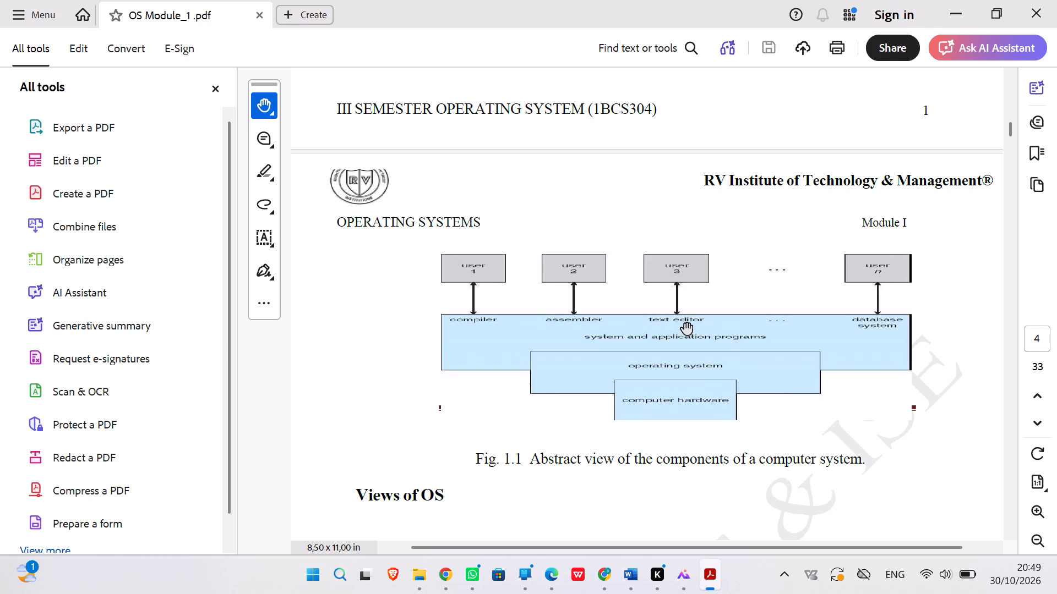
scroll(688, 329, "down", 1)
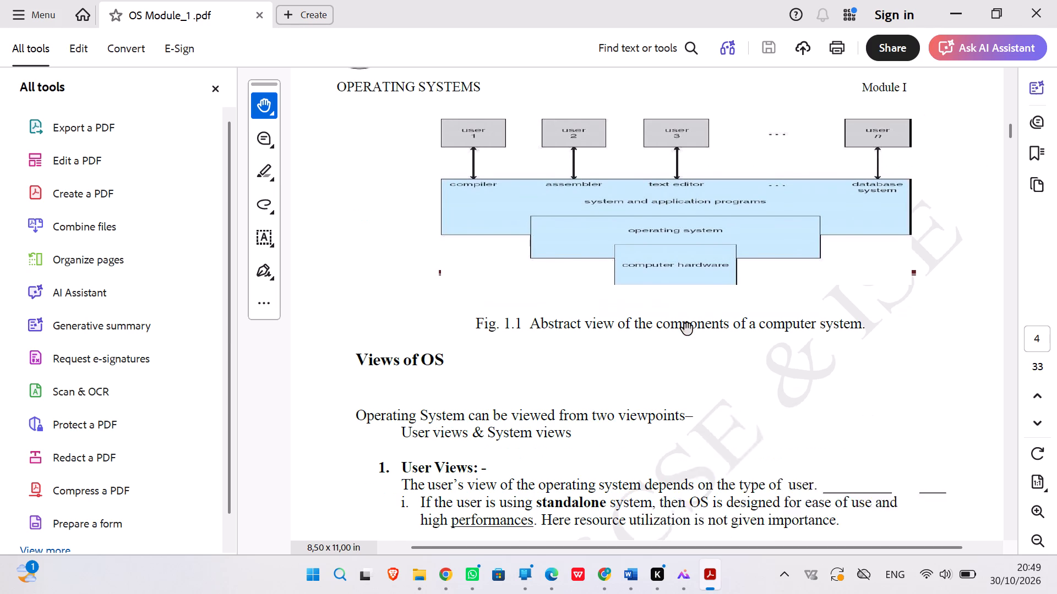
scroll(688, 329, "down", 1)
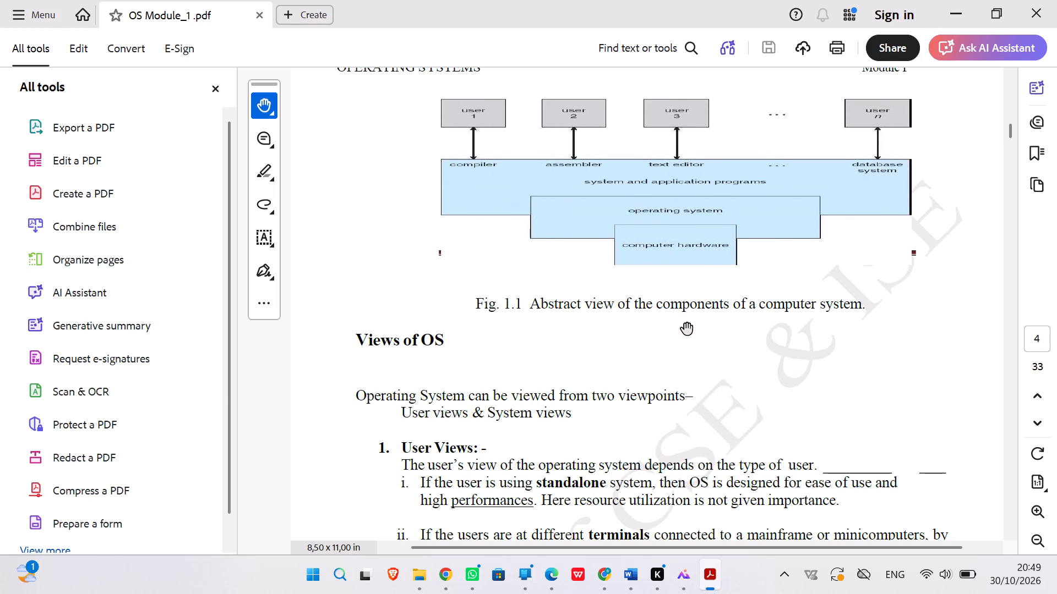
scroll(688, 329, "up", 2)
scroll(688, 329, "down", 1)
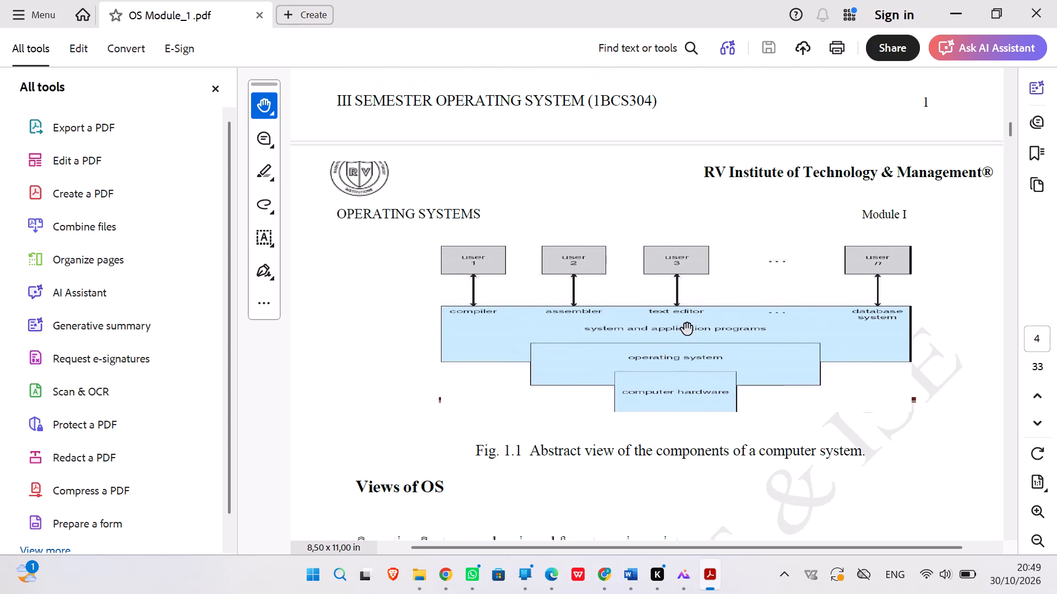
scroll(688, 329, "down", 1)
key("Print")
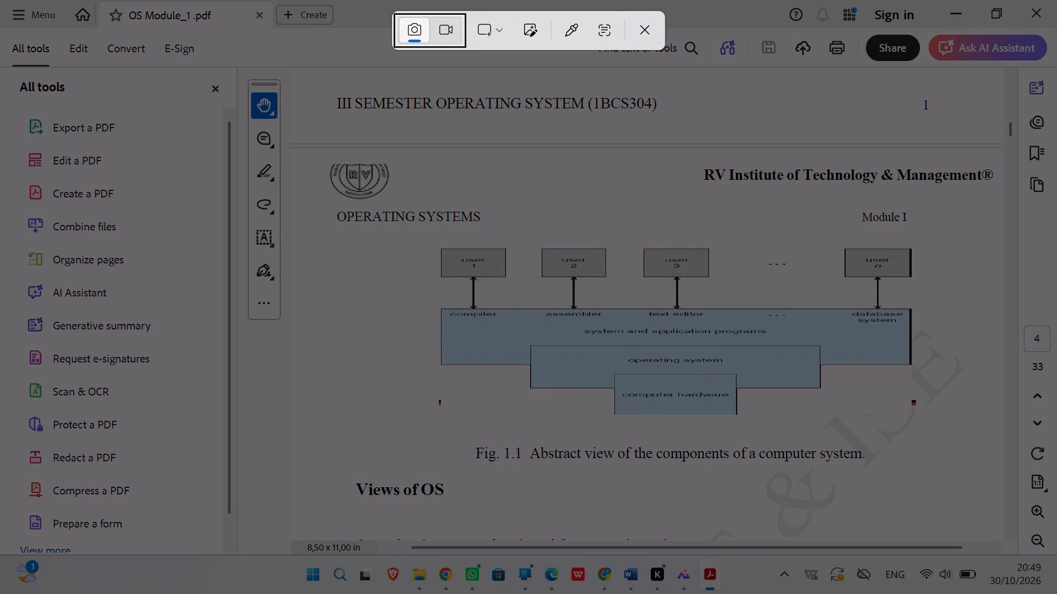
left_click_drag(397, 231, 720, 430)
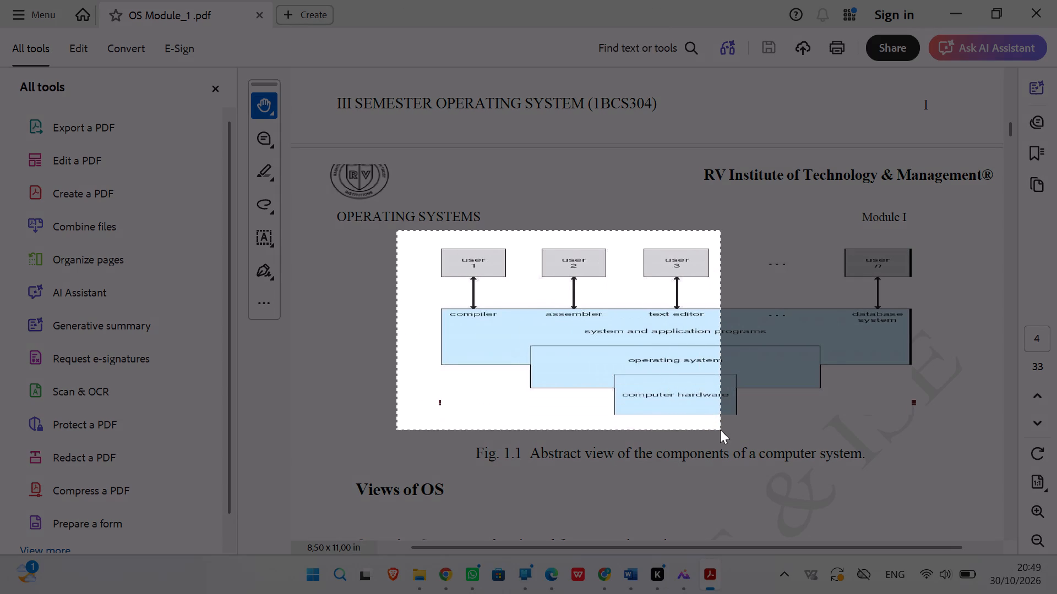
Extend the screenshot area to take in all of Fig. 1.1 and its caption, and complete the capture.
left_click_drag(720, 430, 920, 469)
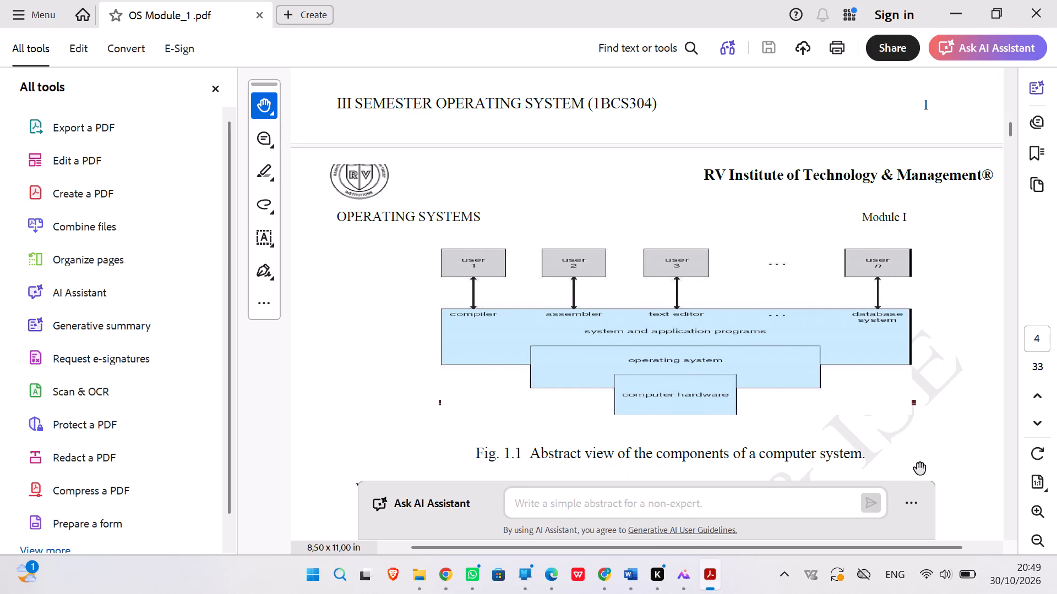
Look through the notes from Views of OS to the DMA discussion, examining Fig. 1.2, Fig. 1.4 Storage-device hierarchy and Fig. 1.5 How a modern computer system works.
scroll(920, 469, "down", 3)
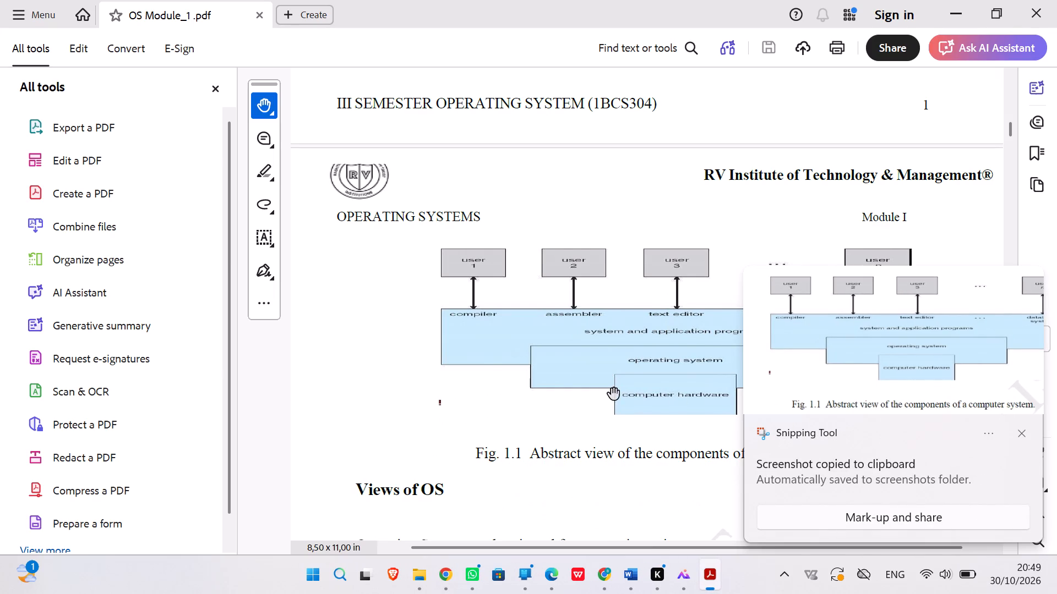
scroll(614, 394, "down", 8)
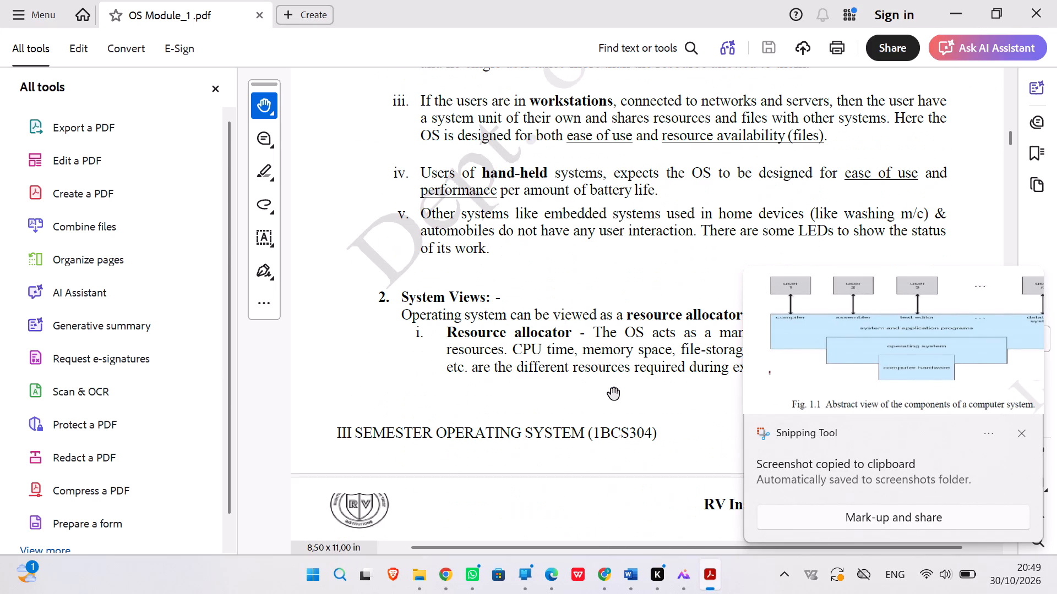
scroll(614, 394, "down", 5)
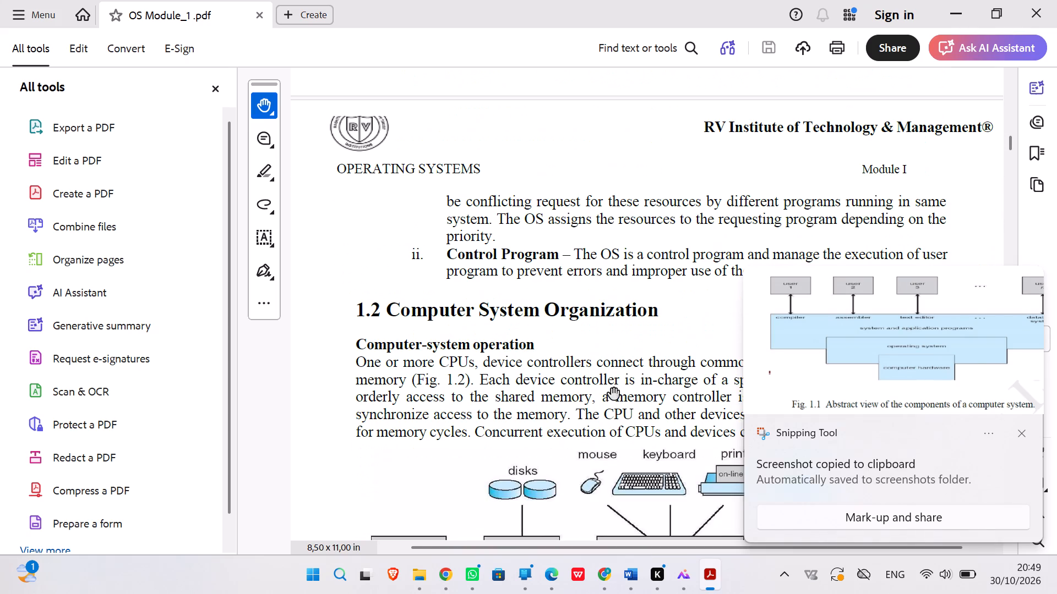
scroll(614, 394, "down", 2)
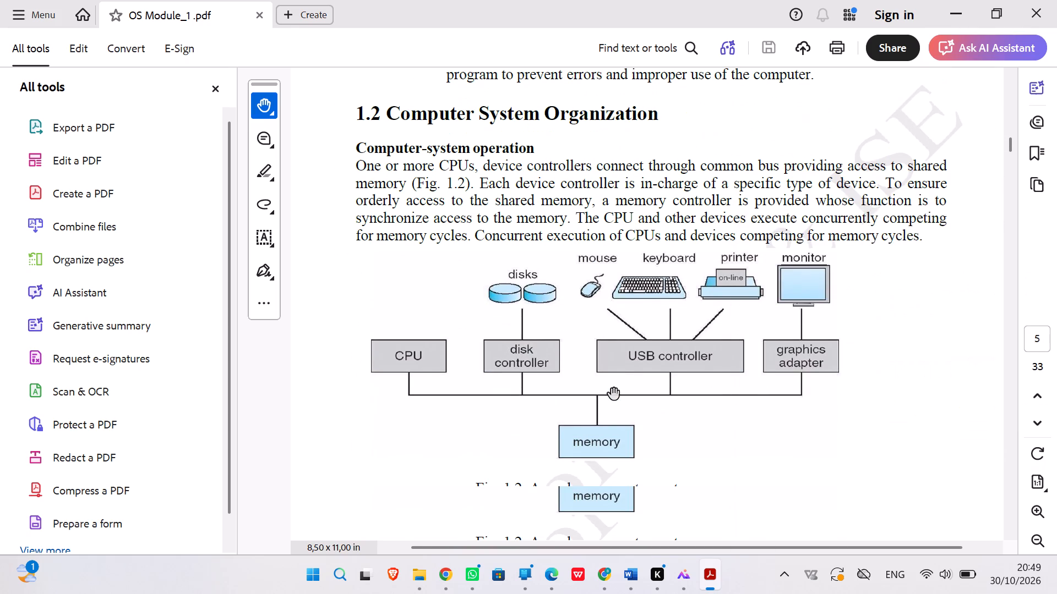
scroll(614, 394, "down", 1)
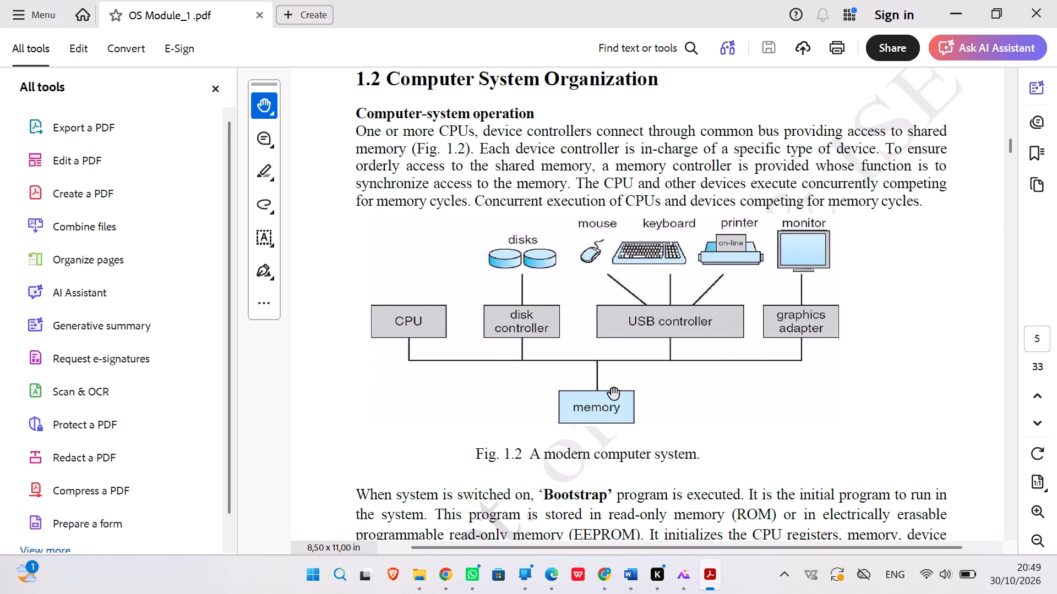
scroll(614, 394, "down", 16)
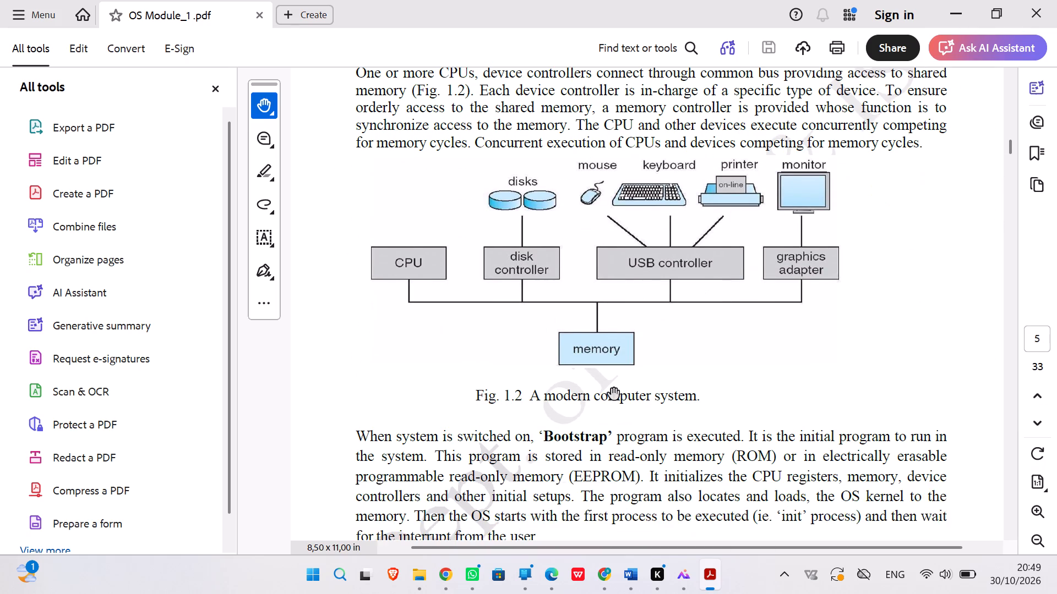
scroll(614, 394, "down", 2)
scroll(614, 394, "down", 20)
scroll(614, 394, "down", 20)
scroll(614, 394, "down", 11)
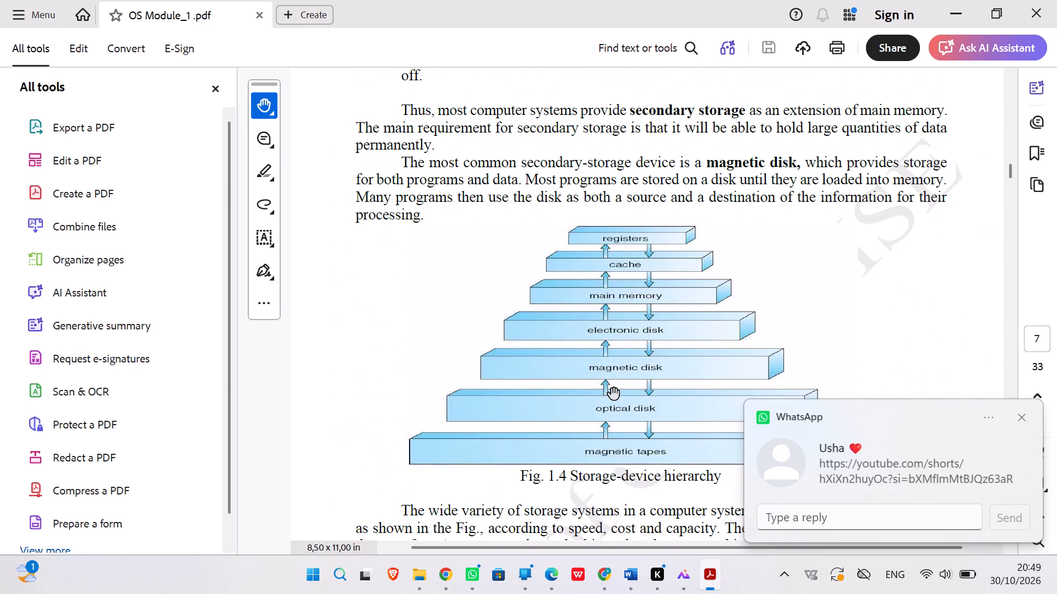
scroll(614, 394, "down", 1)
scroll(614, 394, "up", 1)
scroll(614, 394, "down", 3)
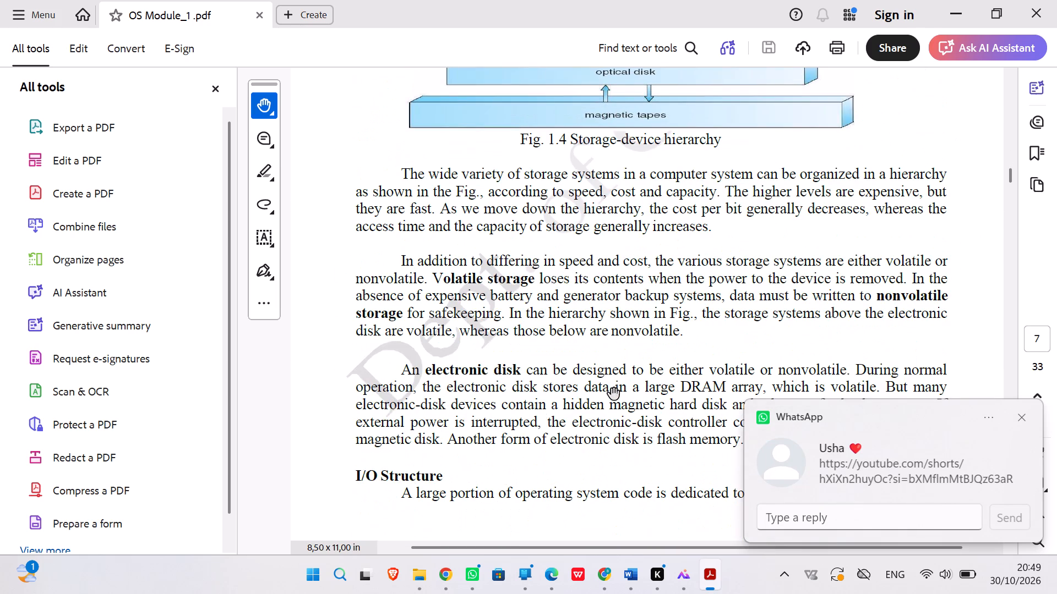
scroll(614, 394, "down", 10)
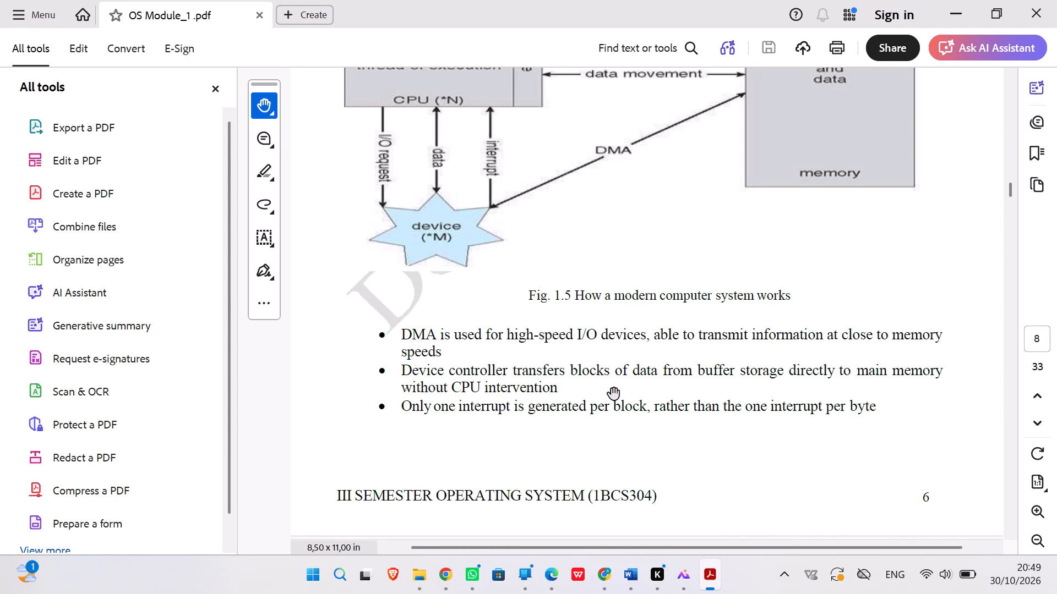
scroll(614, 394, "up", 1)
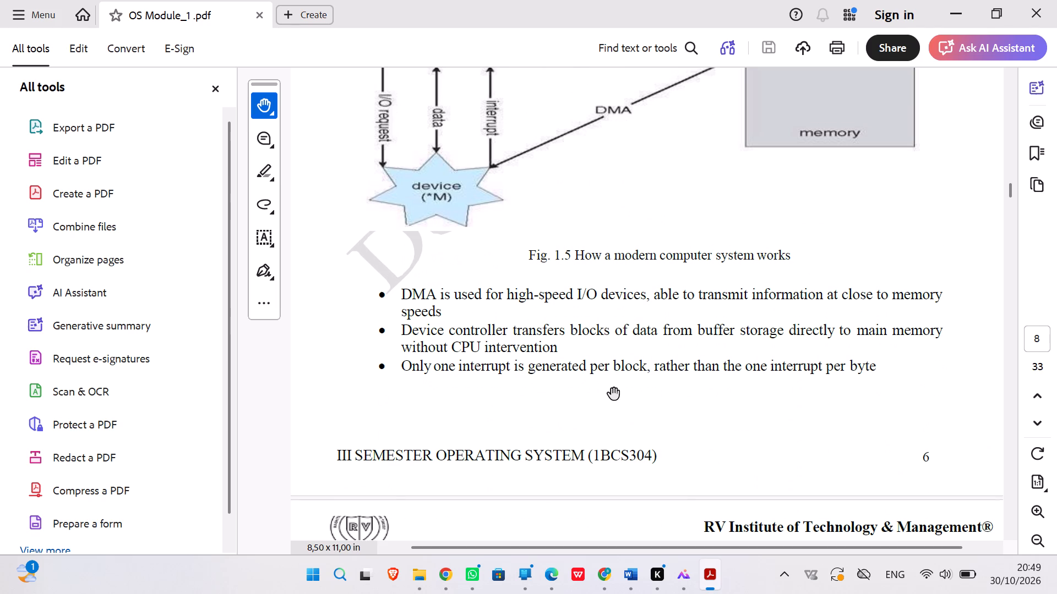
scroll(614, 394, "up", 1)
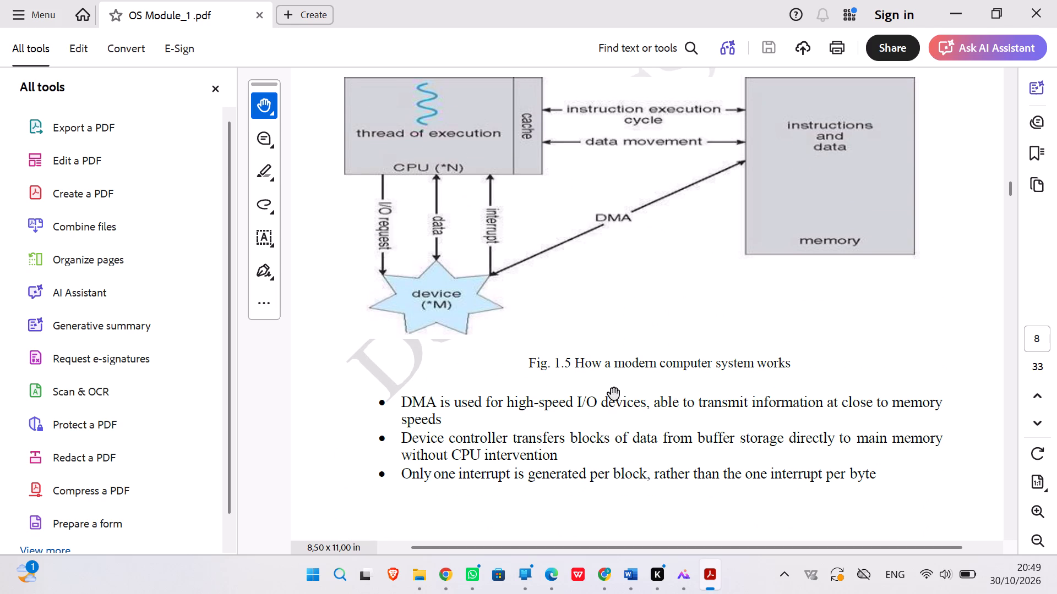
scroll(614, 394, "up", 2)
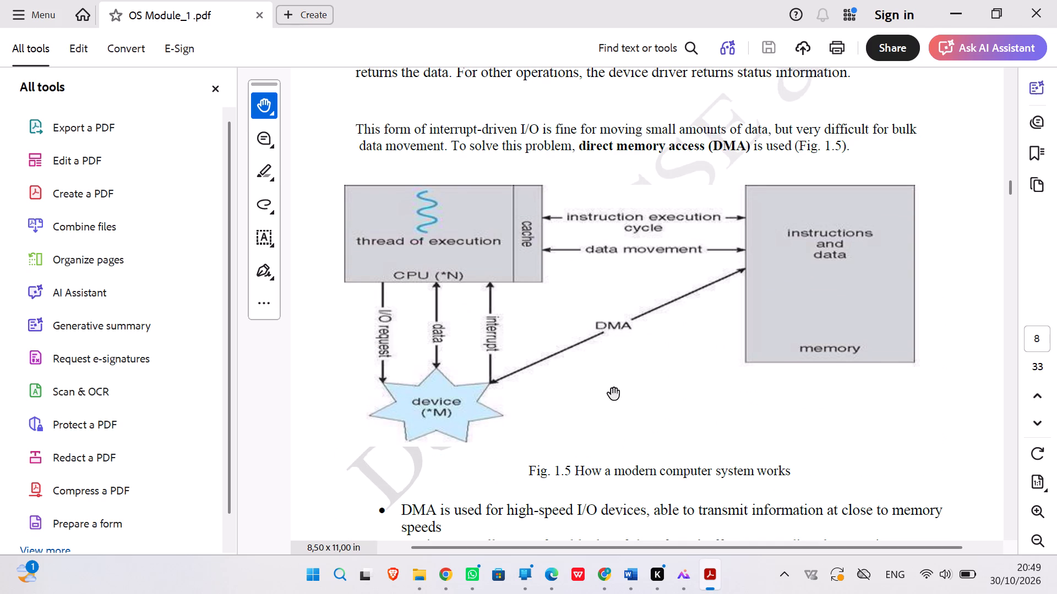
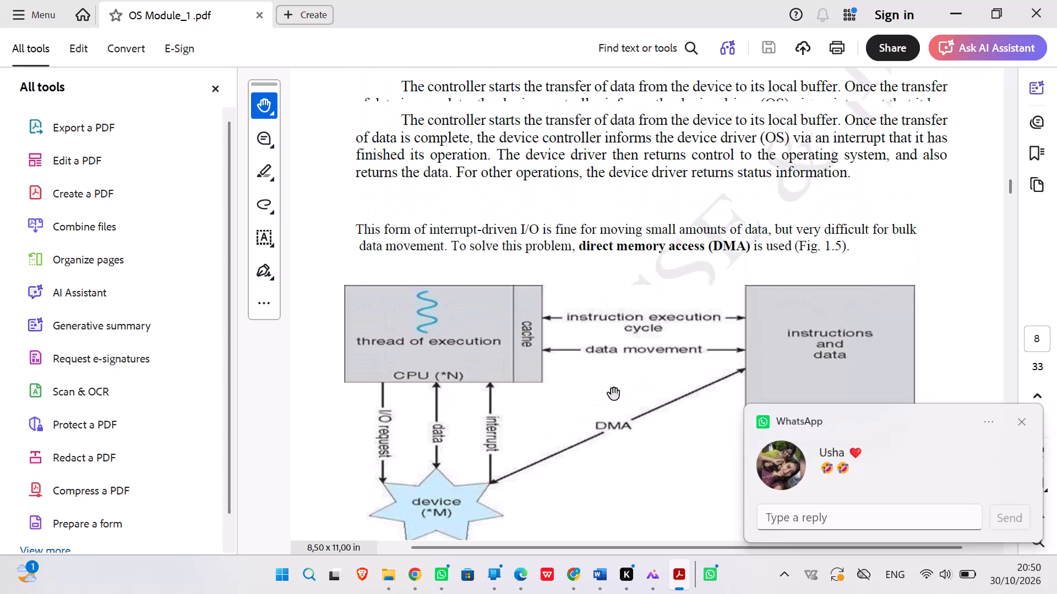
Look through the notes from the direct memory access section onward for the next source figure.
scroll(614, 394, "down", 1)
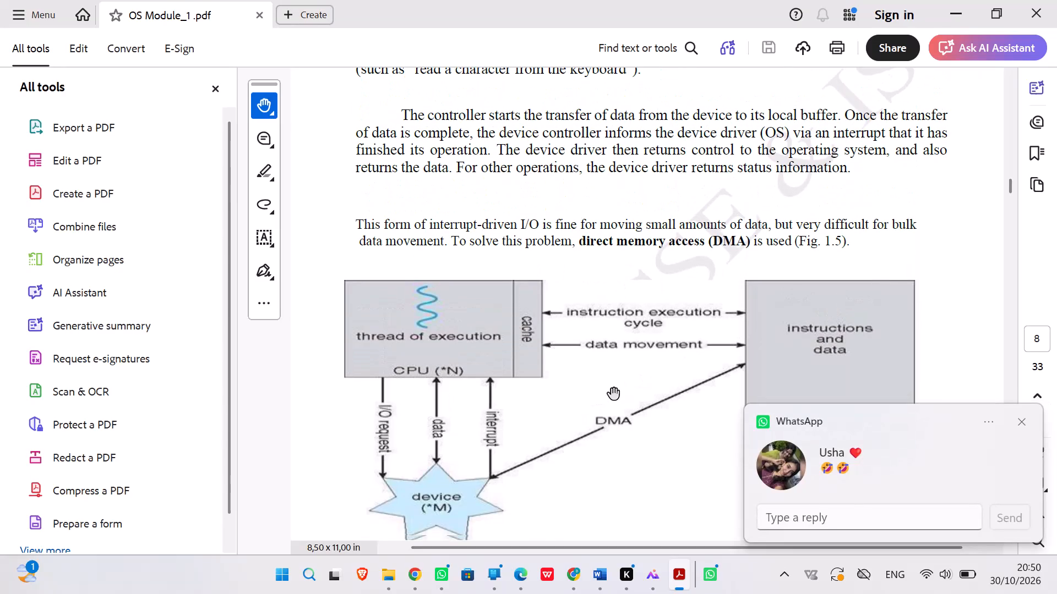
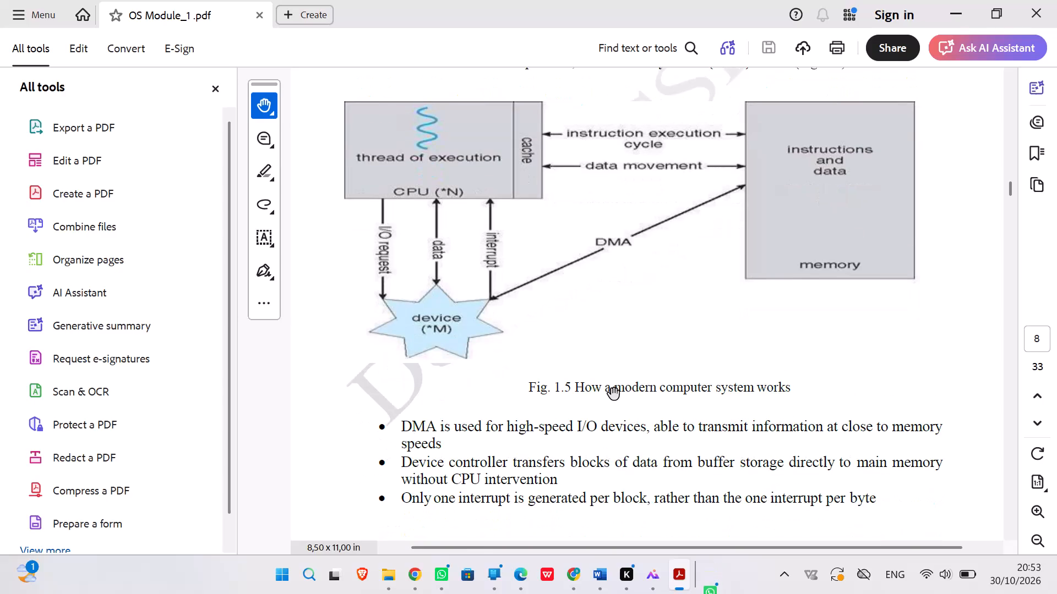
Look through the notes from section 1.3 Computer System Architecture to 1.5 Operating-System Operations, examining the multiprocessing and Fig. 1.4 memory layout diagrams.
scroll(614, 394, "down", 1)
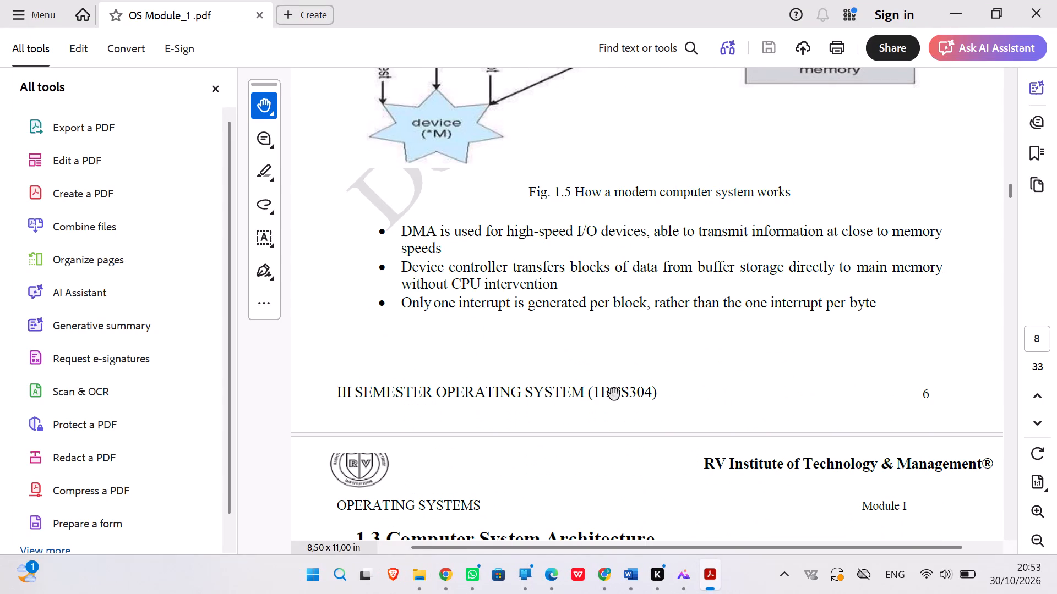
scroll(614, 394, "down", 2)
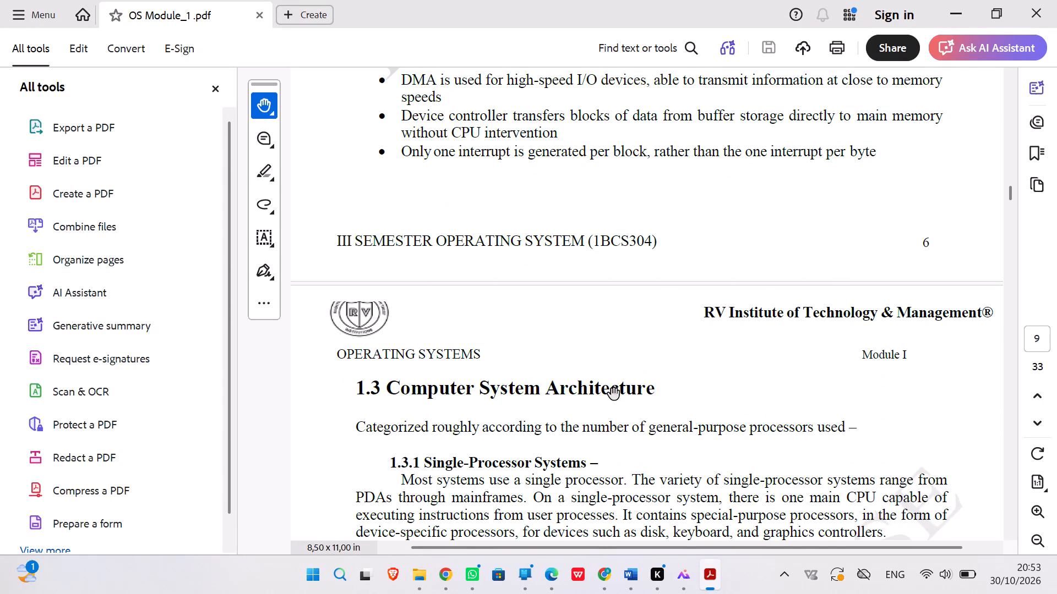
scroll(614, 394, "down", 6)
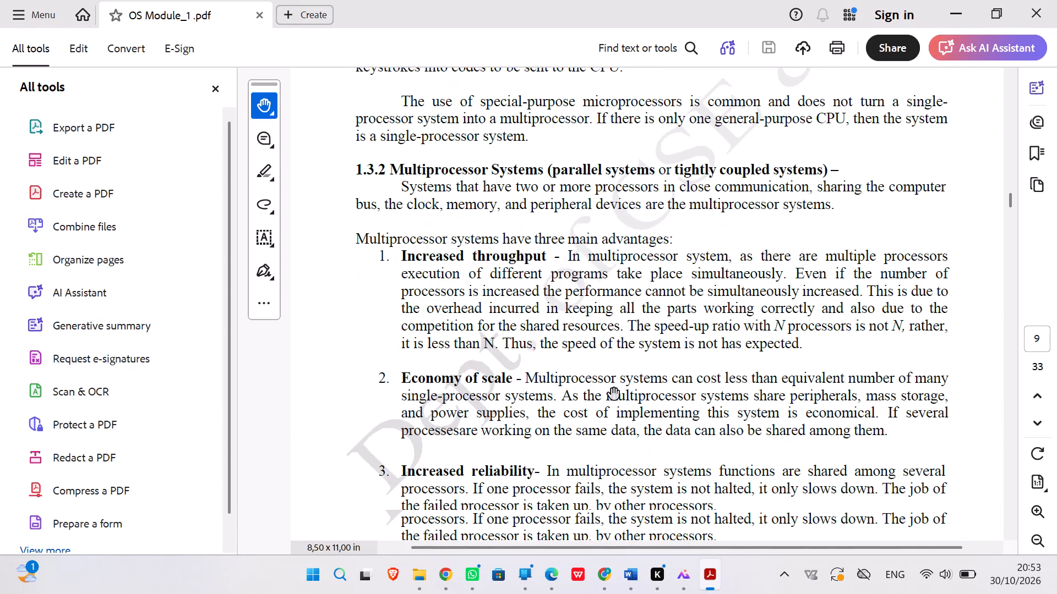
scroll(614, 394, "down", 10)
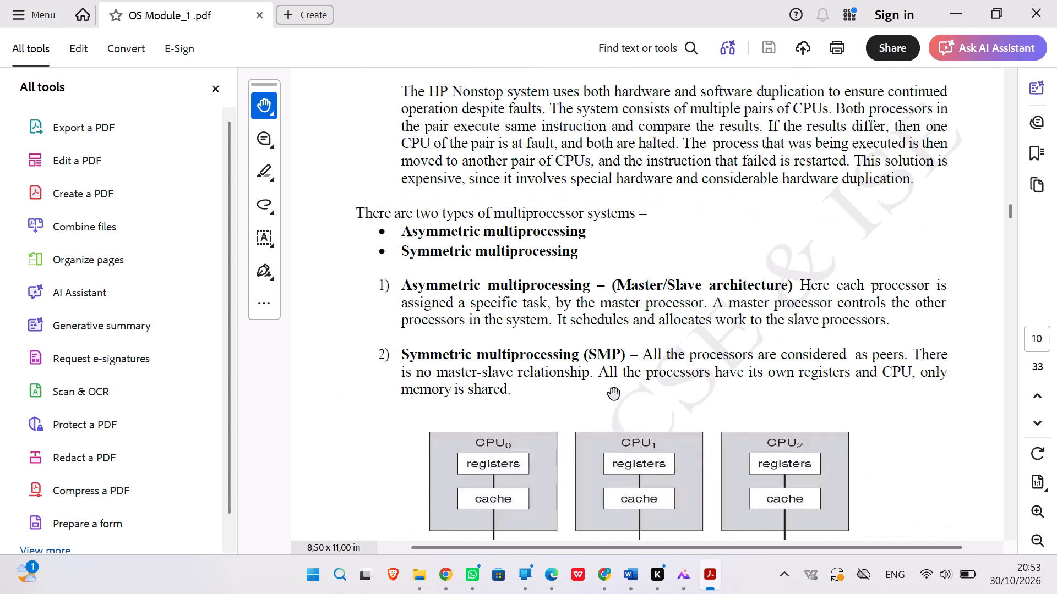
scroll(614, 394, "down", 1)
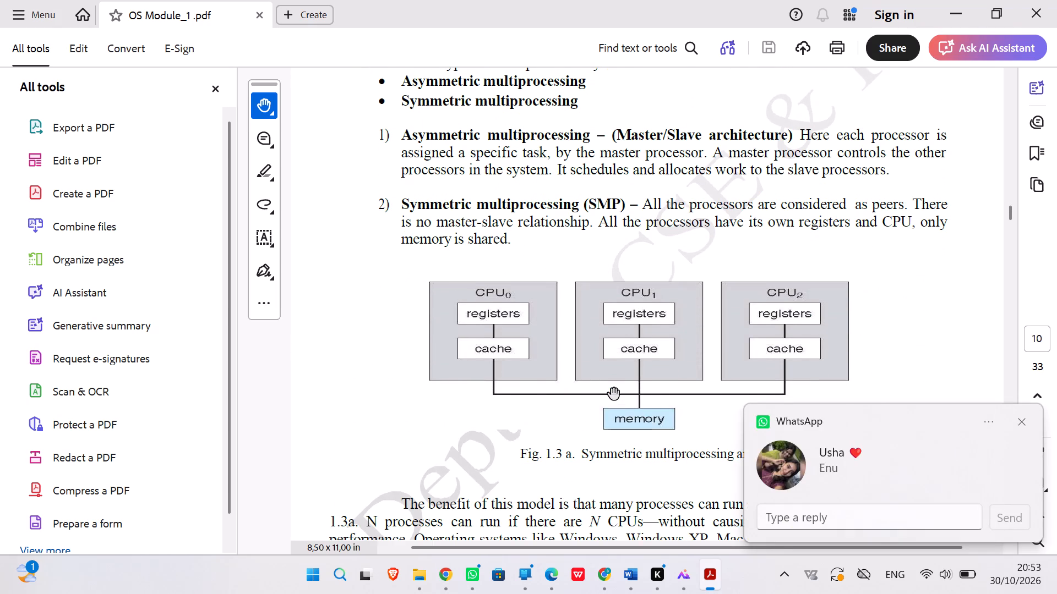
scroll(614, 394, "down", 1)
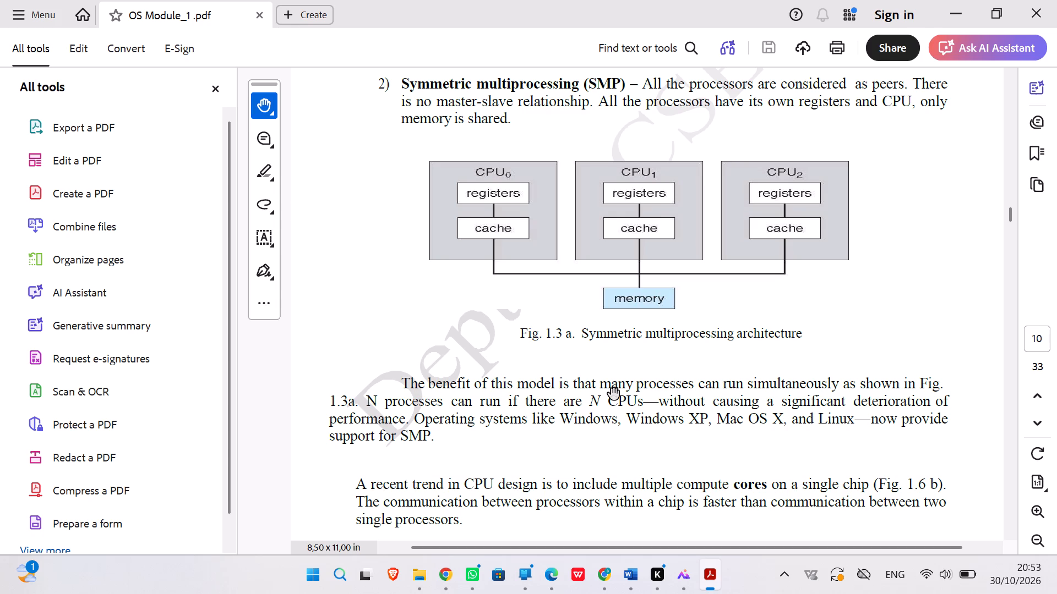
scroll(614, 394, "down", 5)
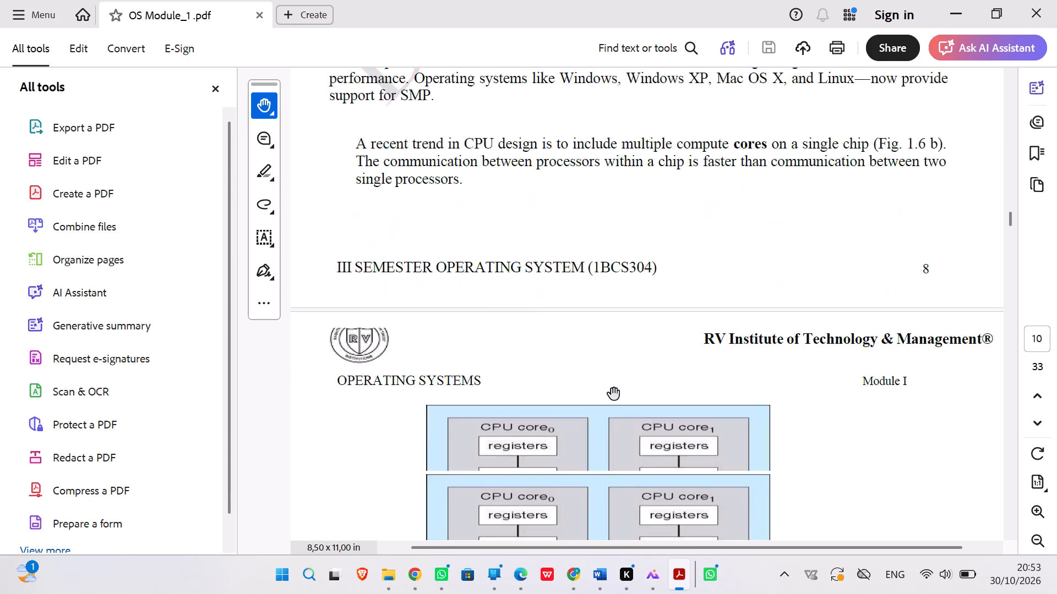
scroll(614, 394, "down", 8)
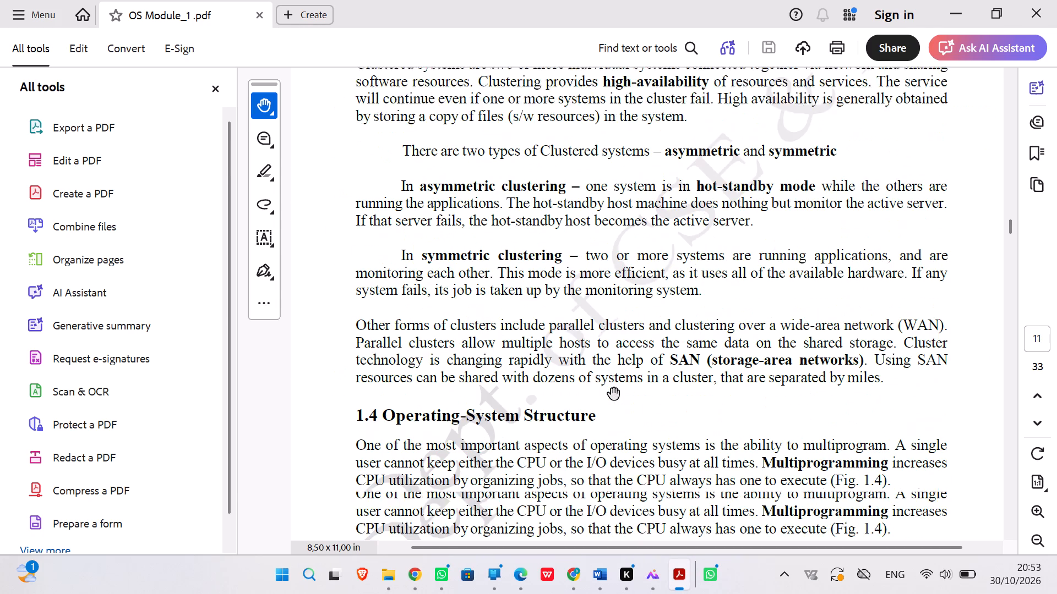
scroll(614, 394, "down", 6)
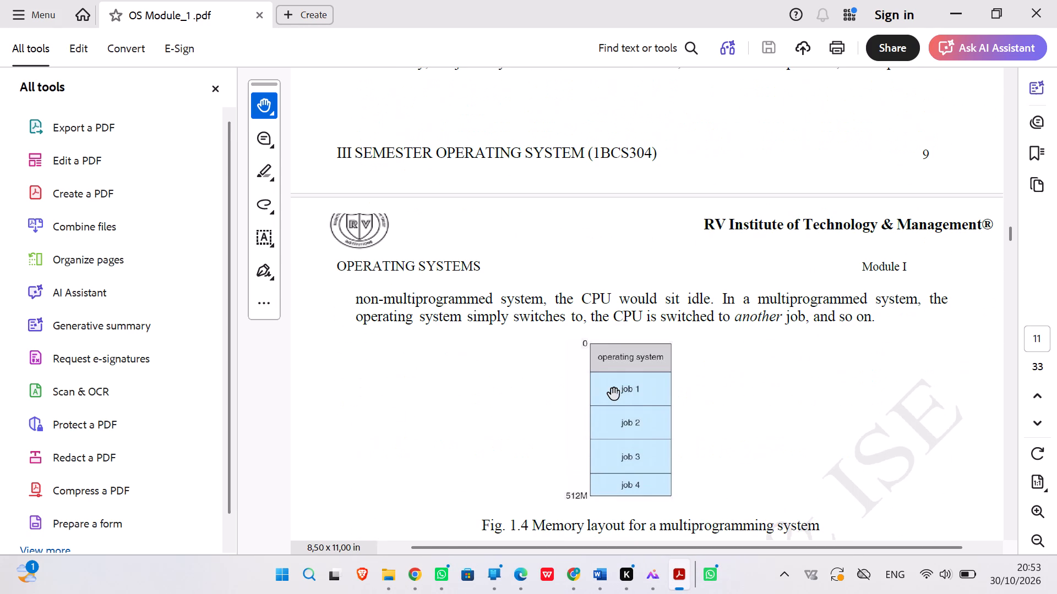
scroll(614, 394, "down", 1)
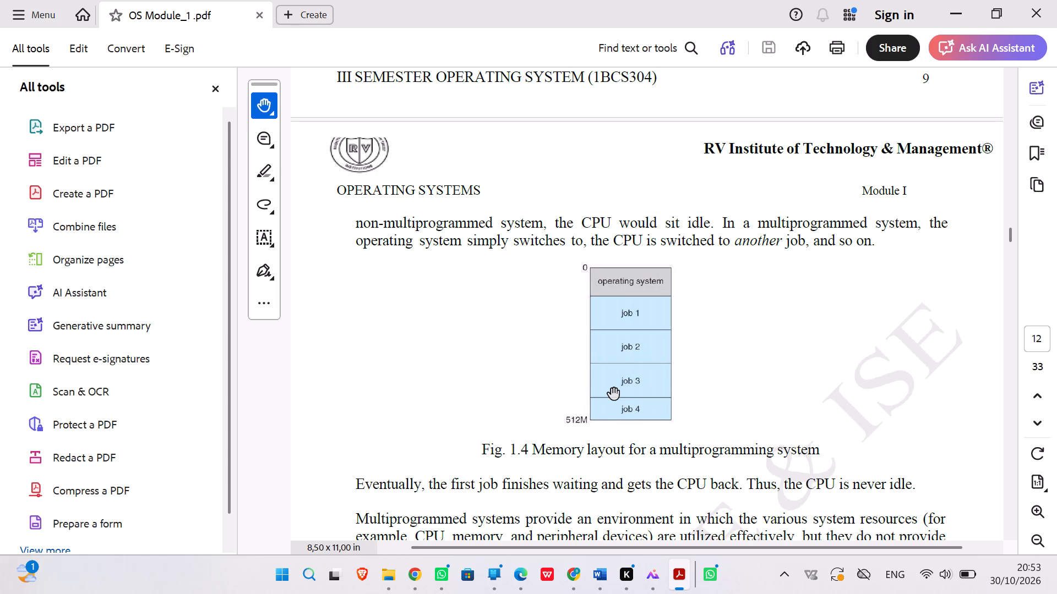
scroll(614, 394, "down", 7)
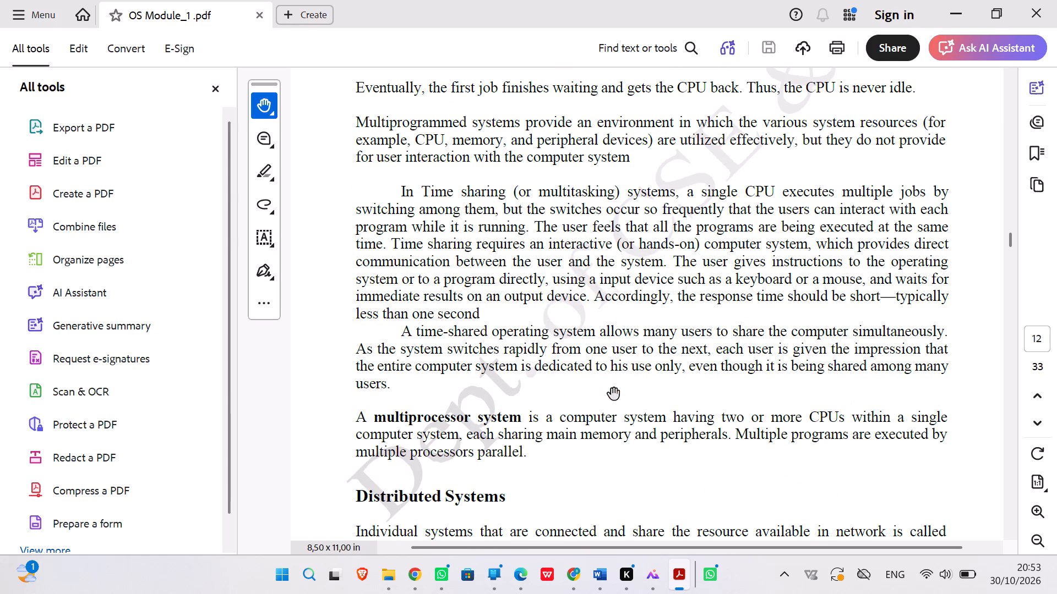
scroll(614, 394, "down", 2)
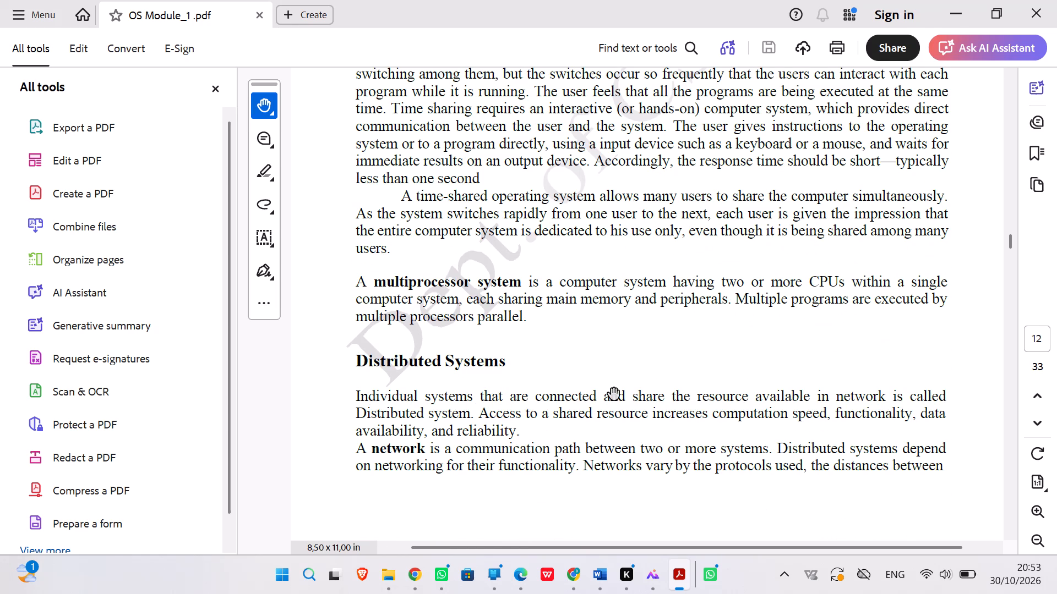
scroll(614, 394, "down", 6)
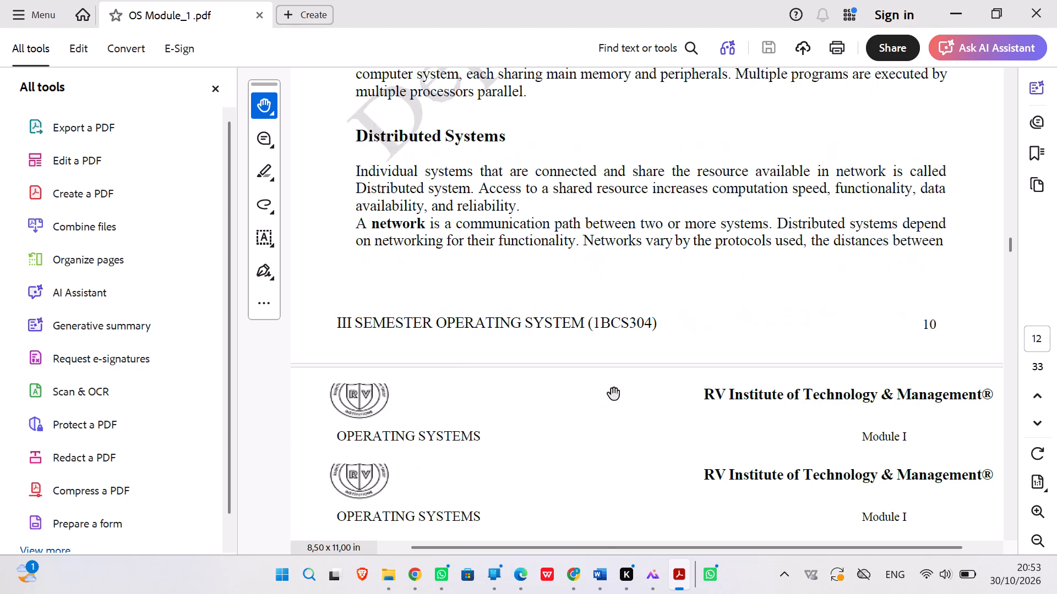
scroll(614, 394, "down", 7)
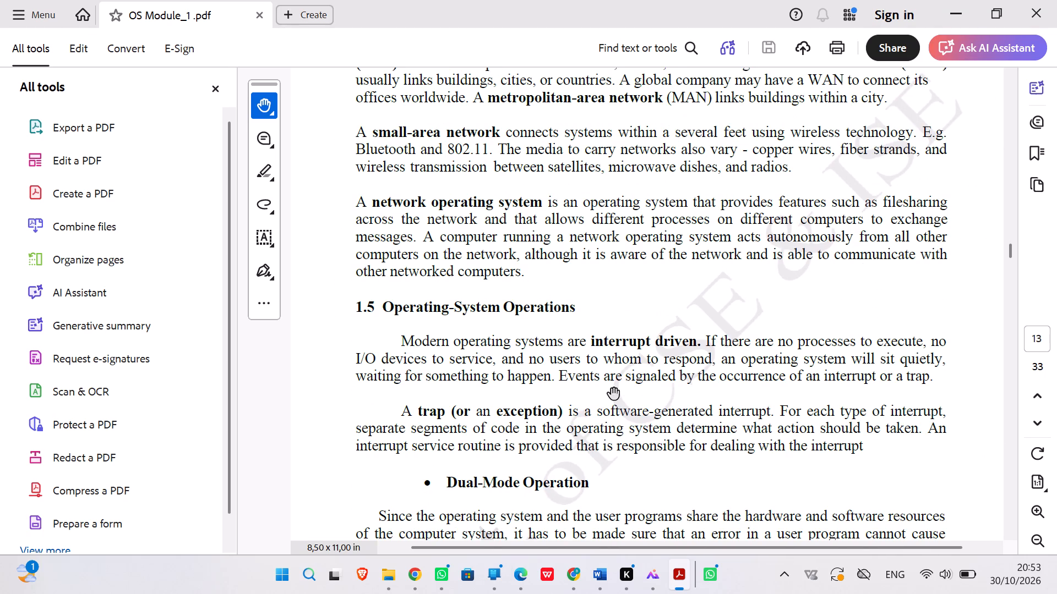
scroll(614, 394, "down", 2)
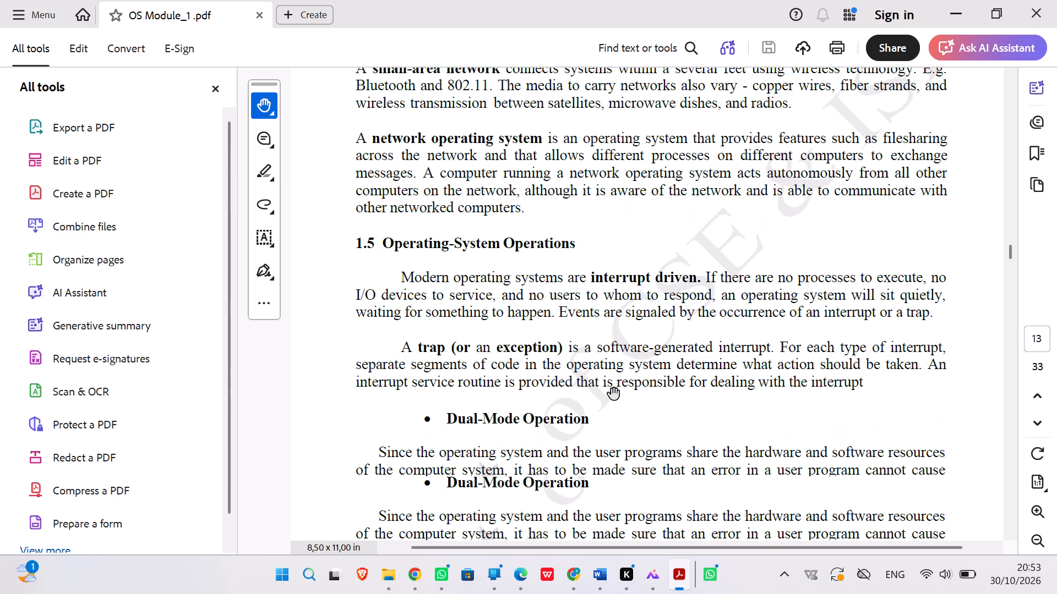
scroll(614, 394, "down", 18)
Look through the storage management and caching notes, examining Fig. 1.8 Migration of integer A from disk to register.
scroll(614, 394, "down", 2)
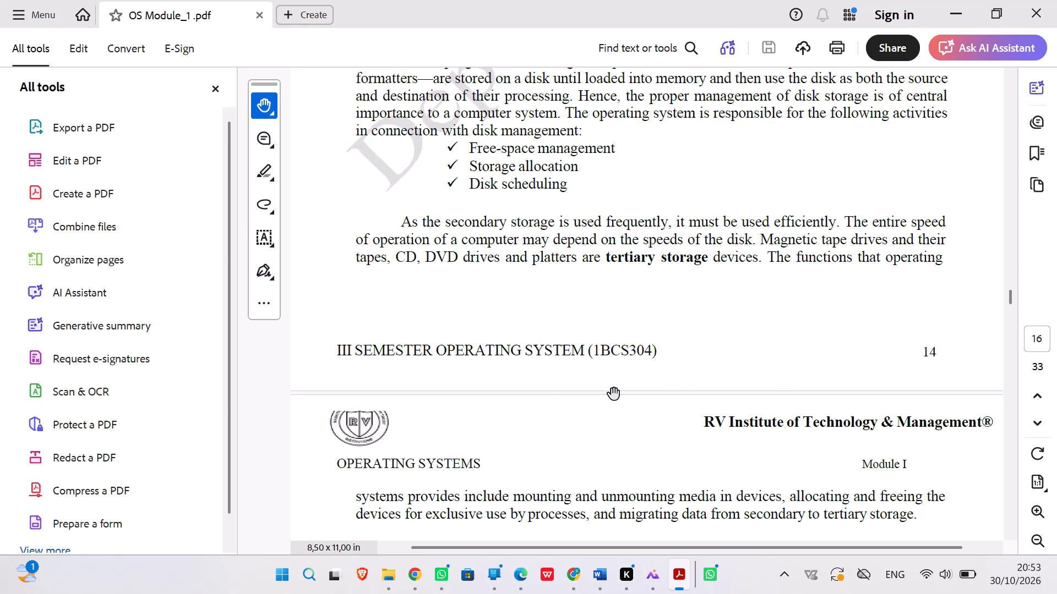
scroll(614, 394, "down", 10)
scroll(614, 394, "up", 3)
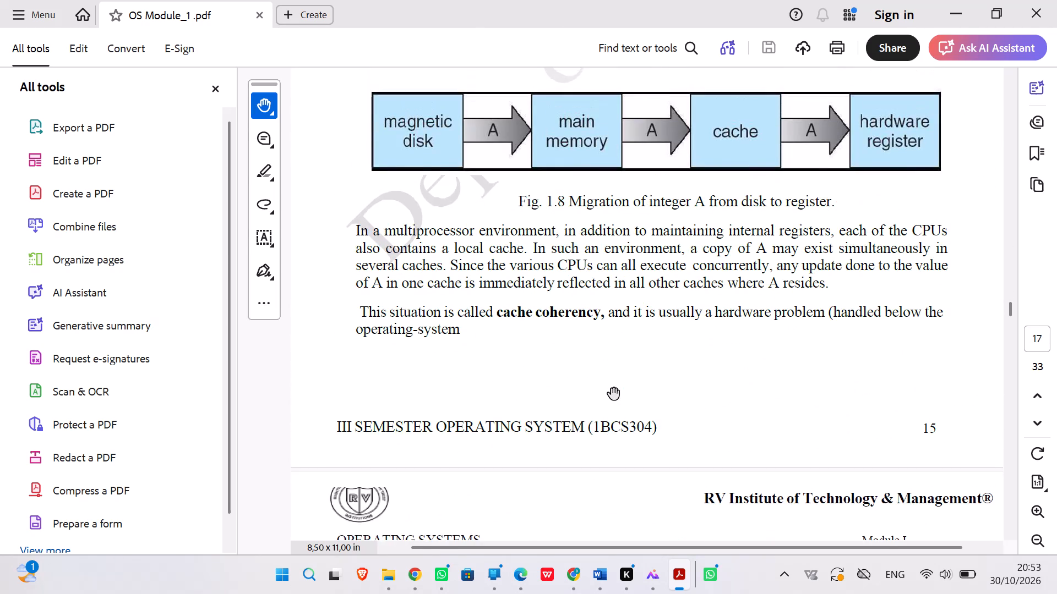
scroll(614, 394, "up", 2)
scroll(614, 394, "down", 1)
scroll(614, 394, "left", 1)
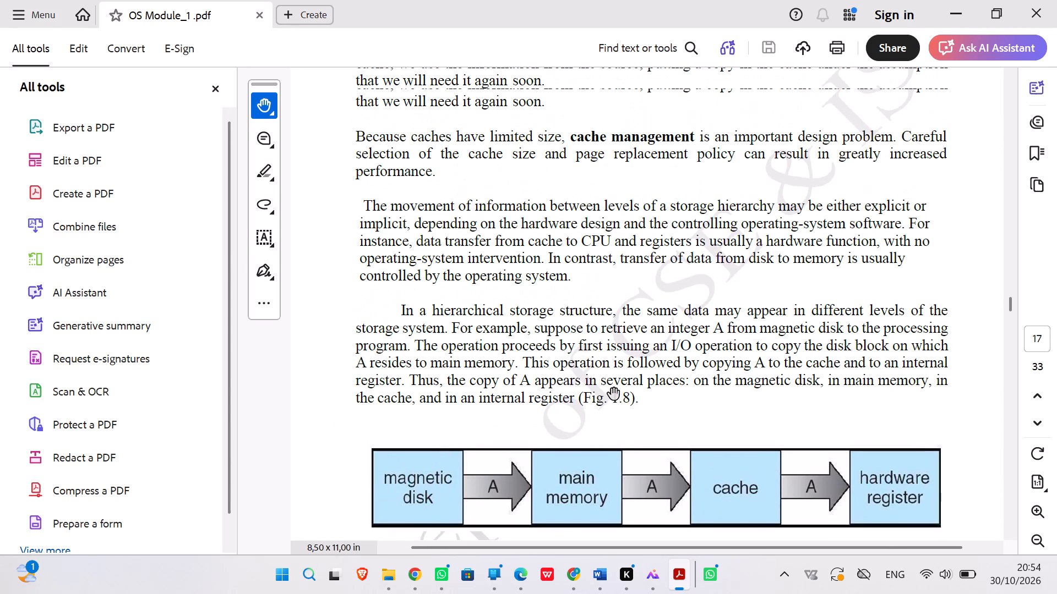
scroll(614, 394, "left", 1)
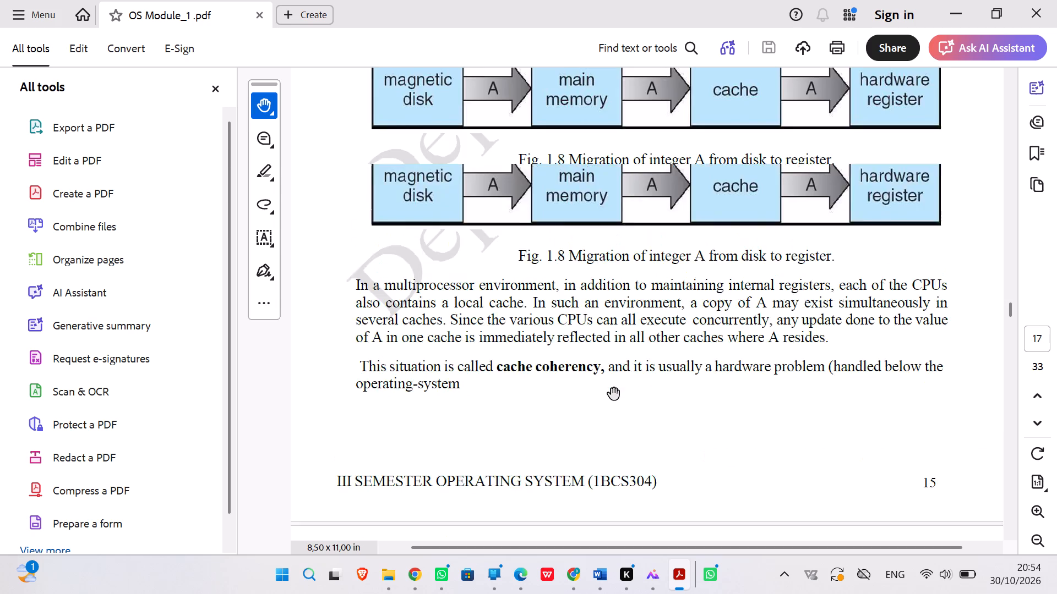
scroll(614, 394, "left", 1)
scroll(614, 394, "down", 9)
scroll(614, 394, "left", 2)
scroll(614, 394, "down", 20)
scroll(614, 394, "down", 8)
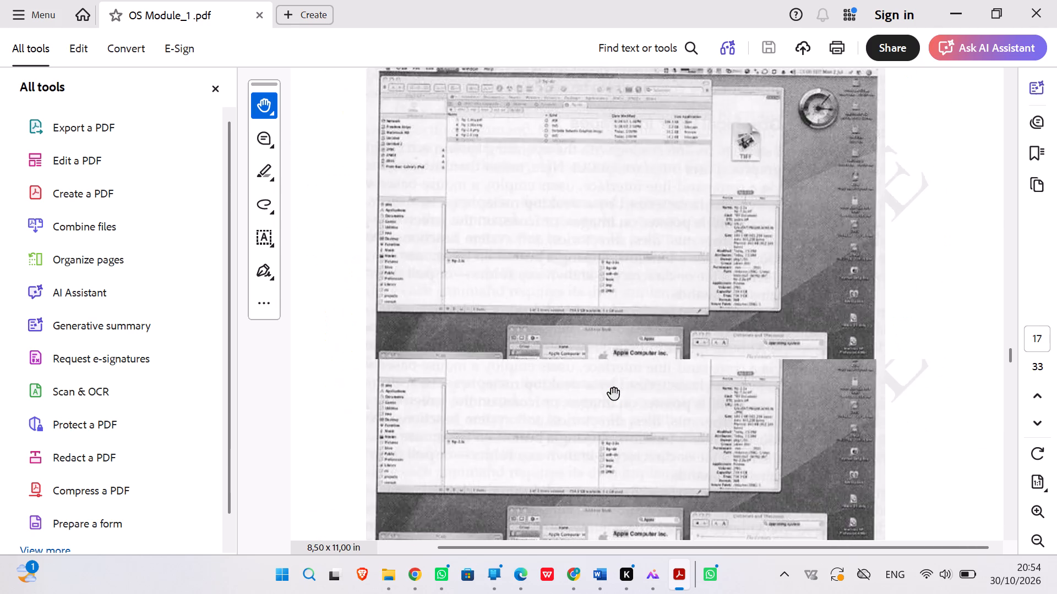
Look through sections 2.7.2 Layered Approach and 2.7.3 Microkernels, examining Fig. 1.21 A layered OS and Fig. 1.22 The Mac OS X structure.
scroll(614, 394, "down", 10)
scroll(614, 394, "up", 1)
scroll(614, 394, "down", 20)
scroll(614, 394, "down", 20)
scroll(614, 394, "down", 20)
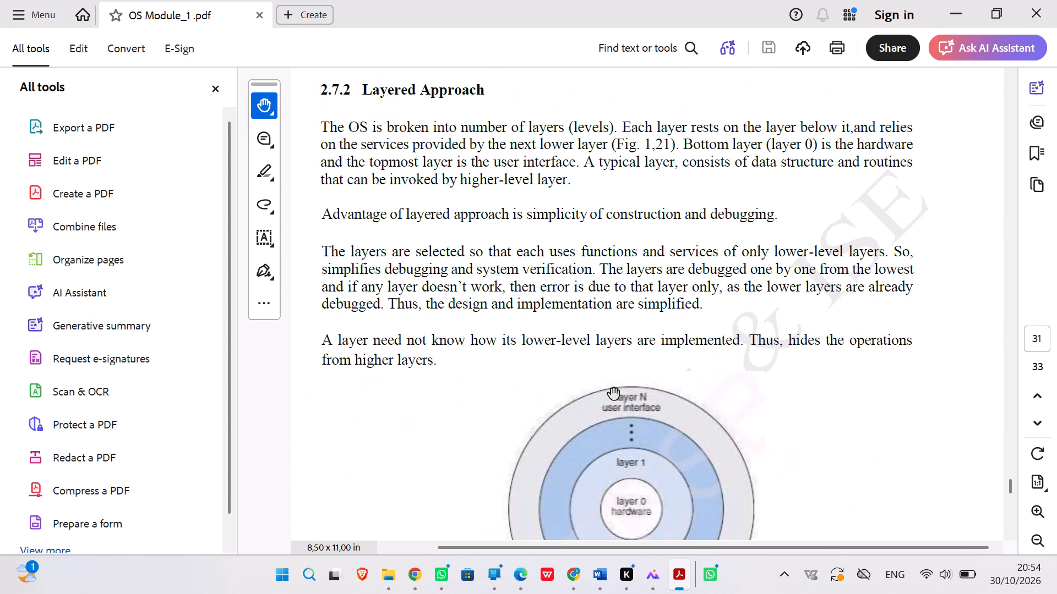
scroll(614, 394, "down", 1)
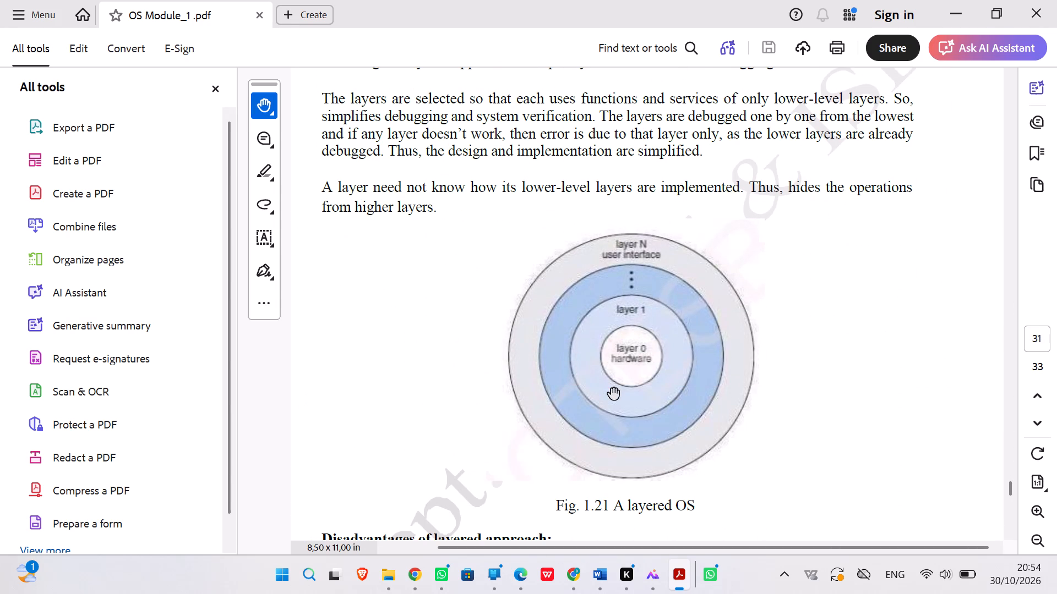
scroll(614, 394, "down", 5)
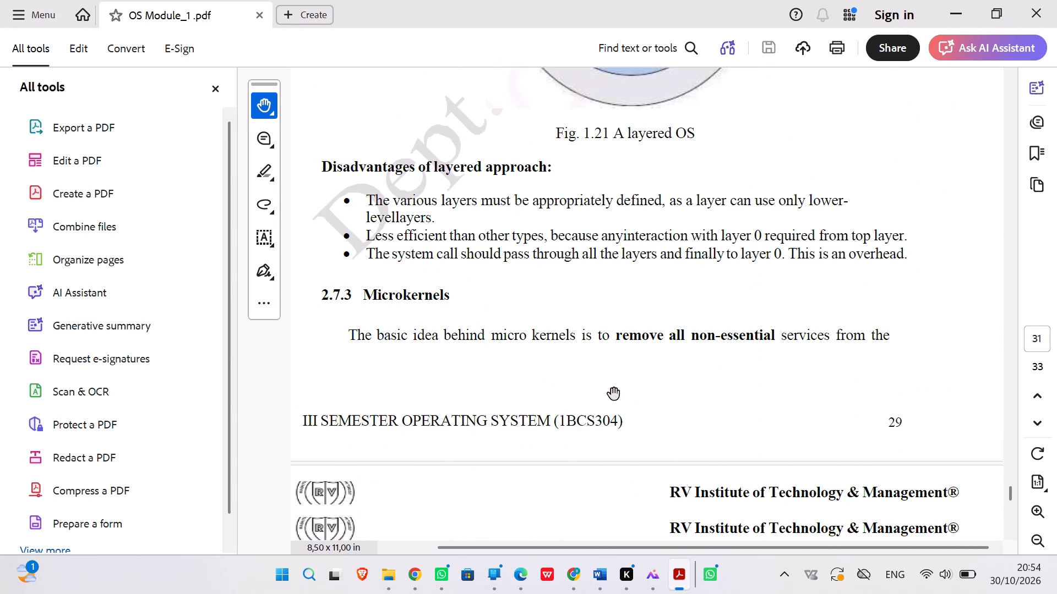
scroll(614, 394, "down", 15)
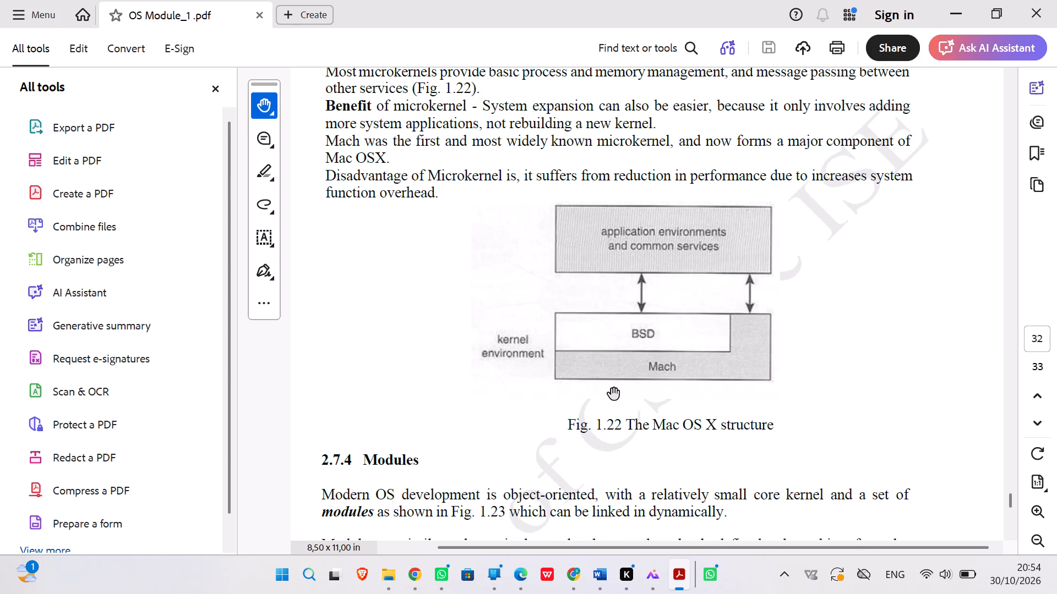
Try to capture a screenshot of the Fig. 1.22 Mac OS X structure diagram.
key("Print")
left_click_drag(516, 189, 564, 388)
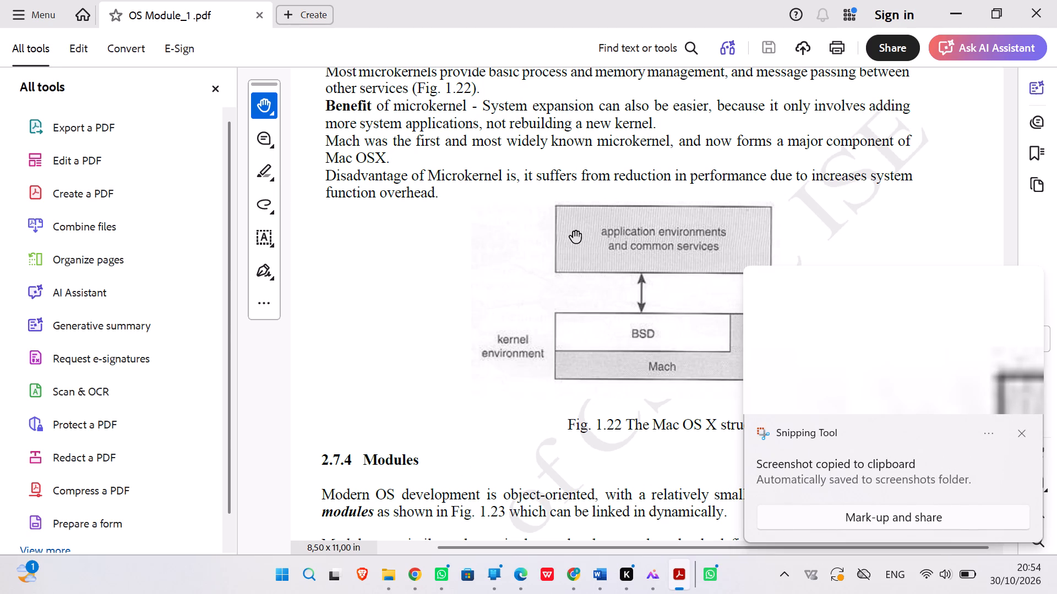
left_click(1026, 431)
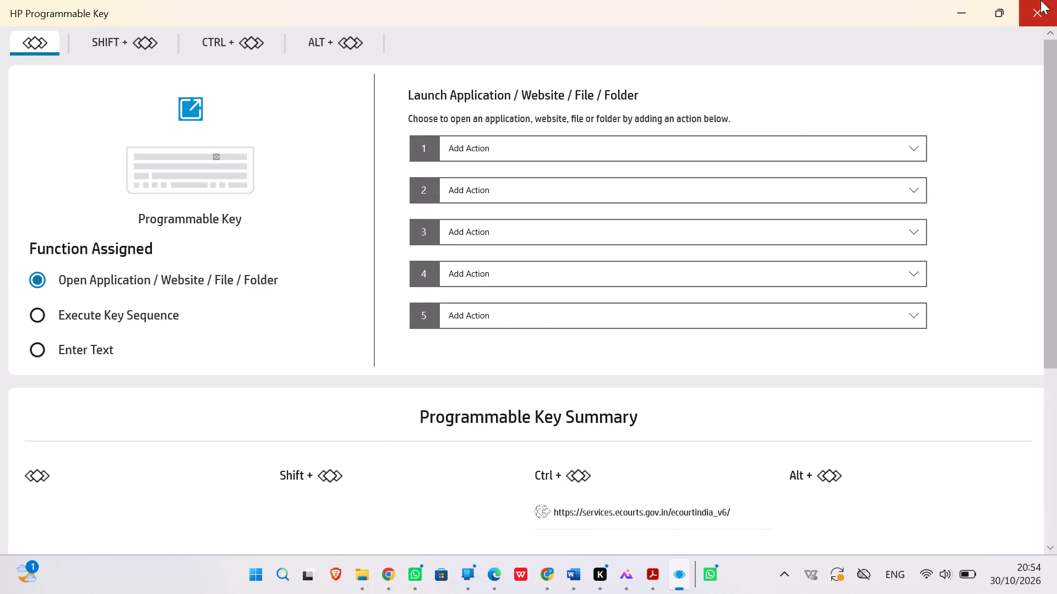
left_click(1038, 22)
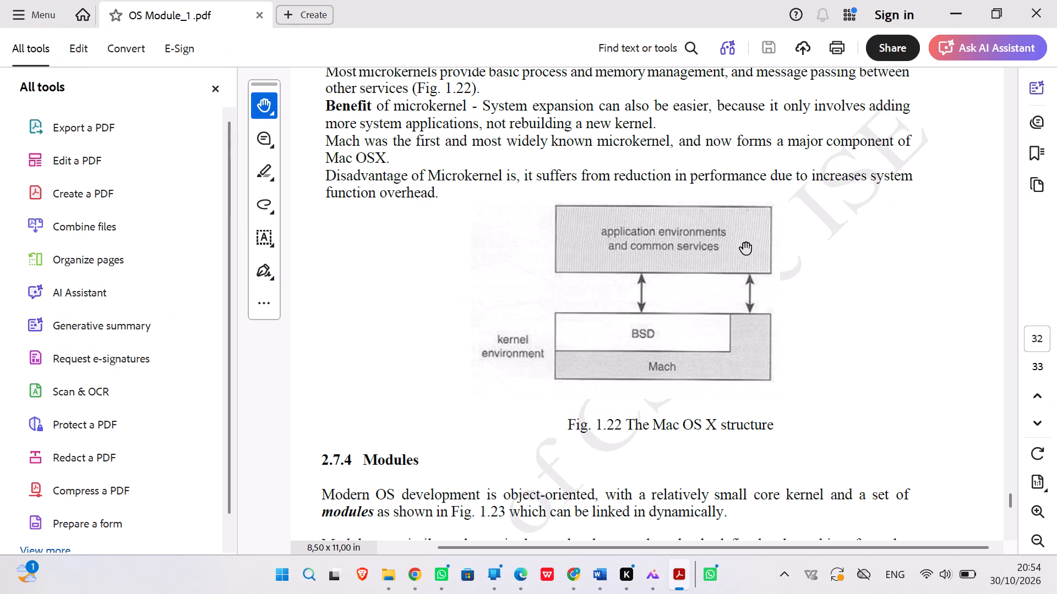
Capture a screenshot of Fig. 1.22 The Mac OS X structure with its caption, above section 2.7.4 Modules.
key("Print")
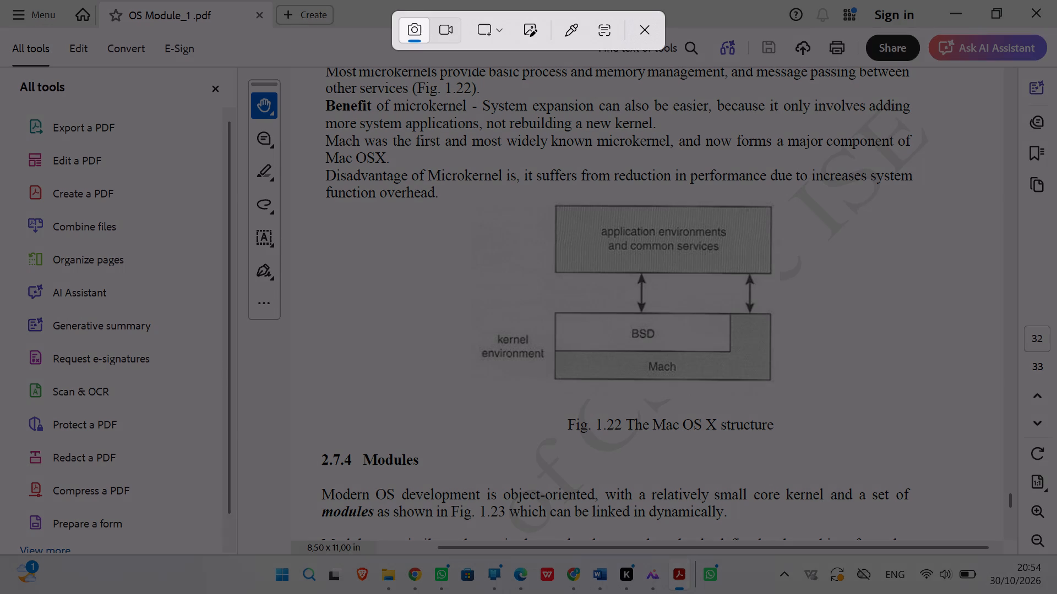
left_click_drag(462, 192, 723, 407)
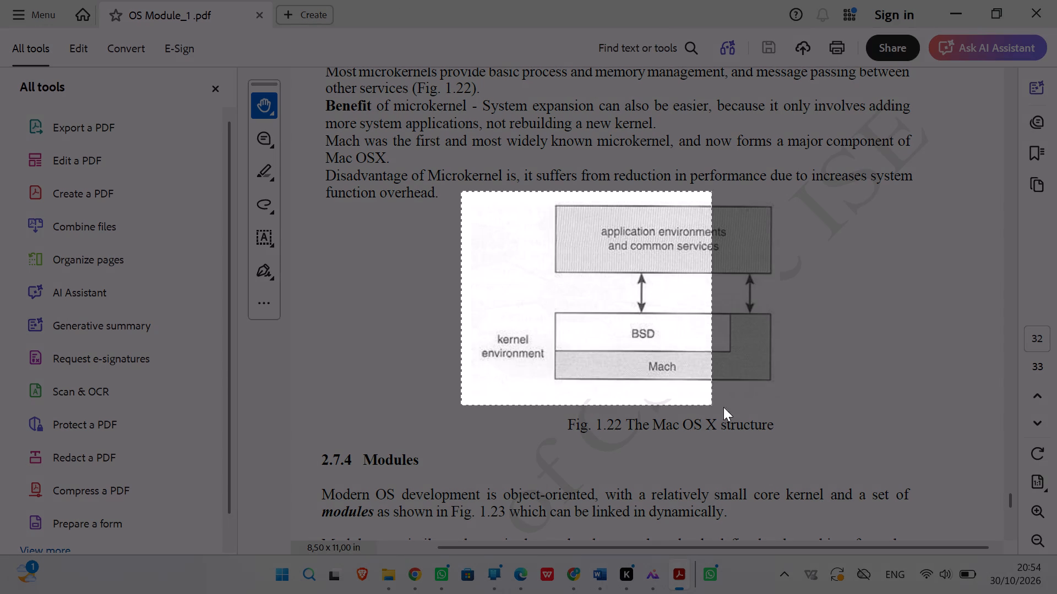
left_click_drag(723, 407, 786, 441)
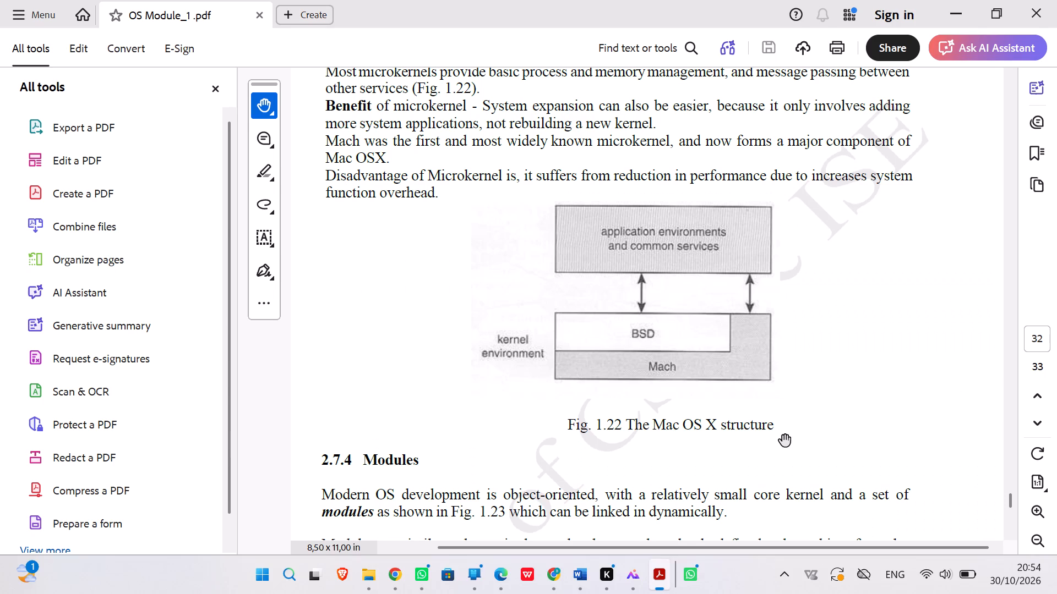
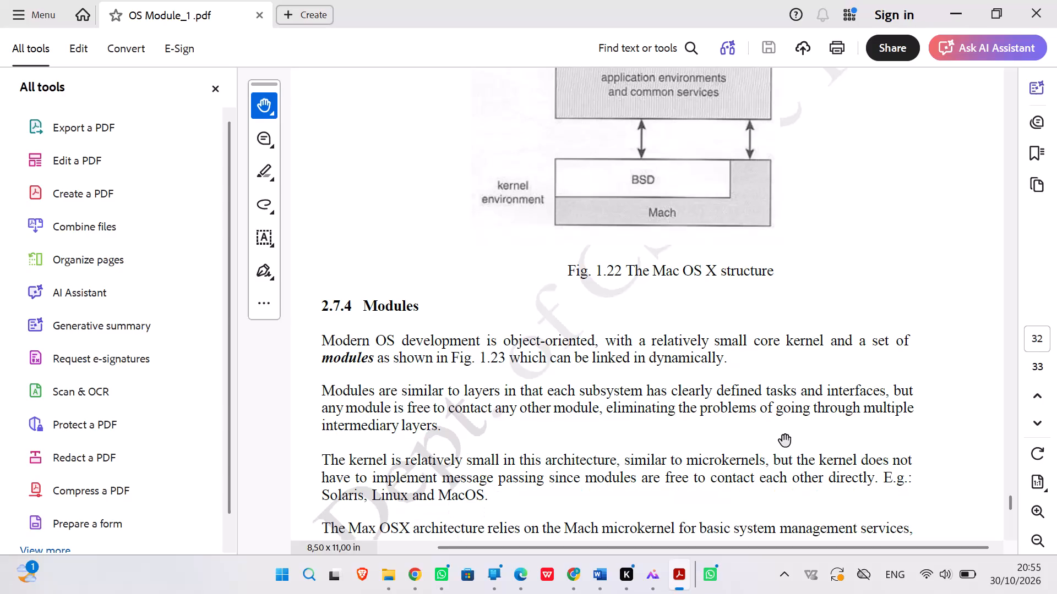
Switch to Document8 in Word and look through the Q1 and Q2 answers for the diagram placeholder under Direct Memory Access (DMA).
scroll(738, 577, "down", 2)
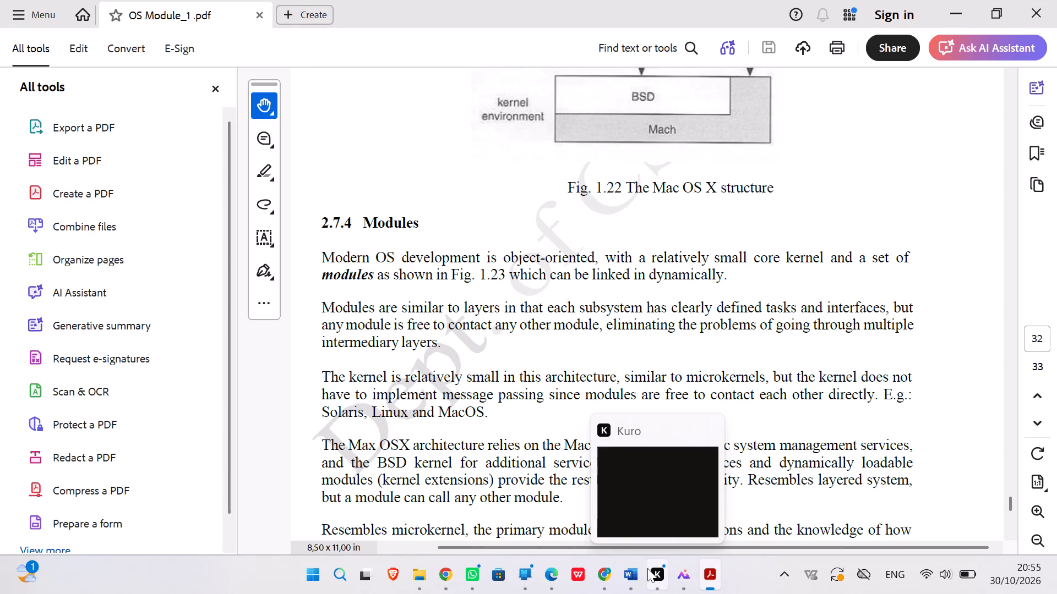
left_click(636, 569)
left_click(823, 475)
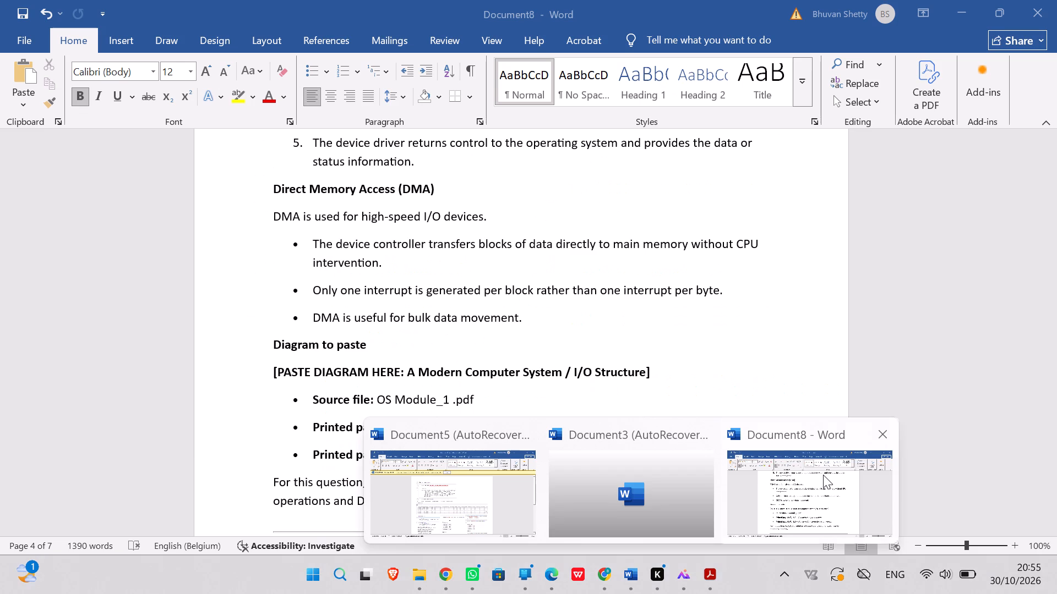
scroll(358, 377, "up", 3)
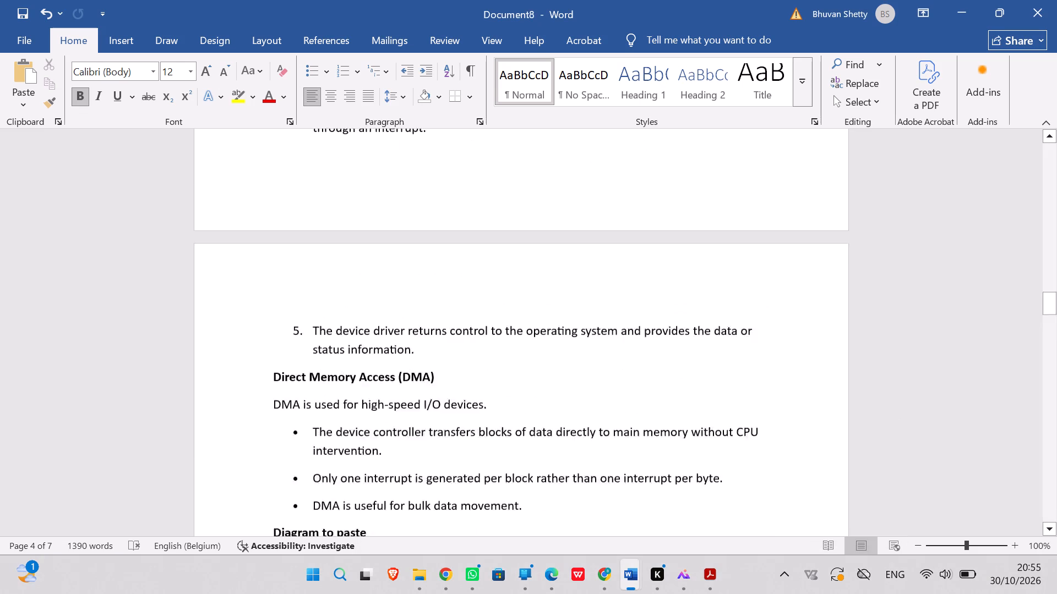
scroll(358, 377, "up", 10)
scroll(358, 377, "down", 5)
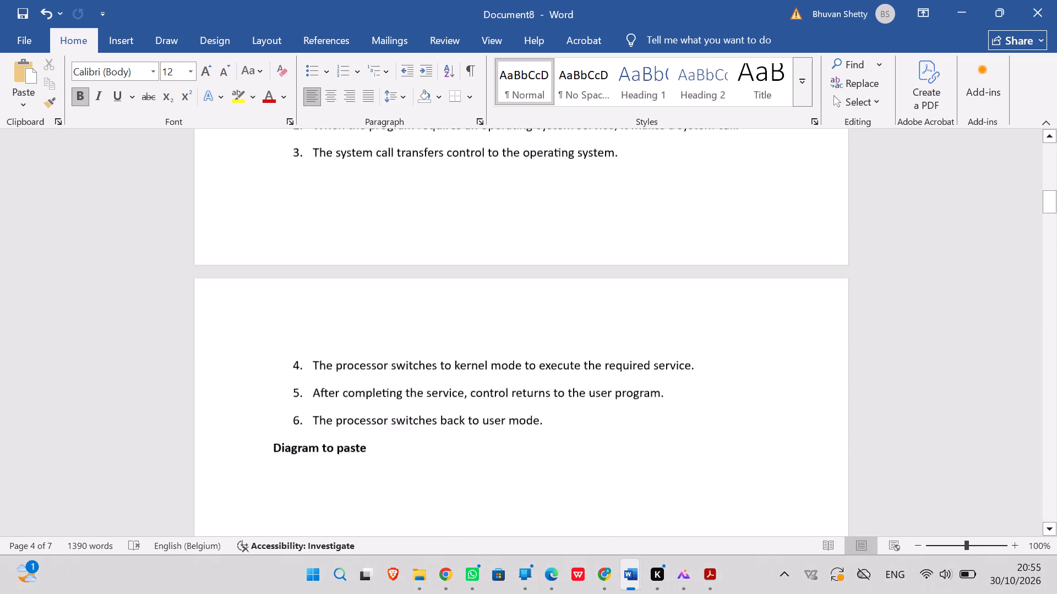
scroll(358, 377, "down", 3)
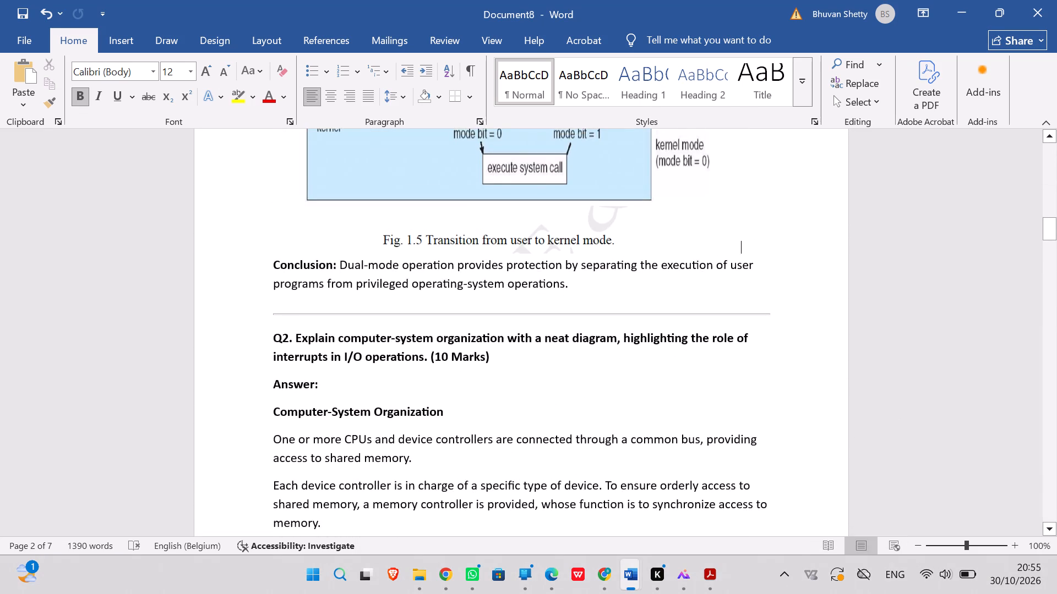
scroll(358, 377, "down", 8)
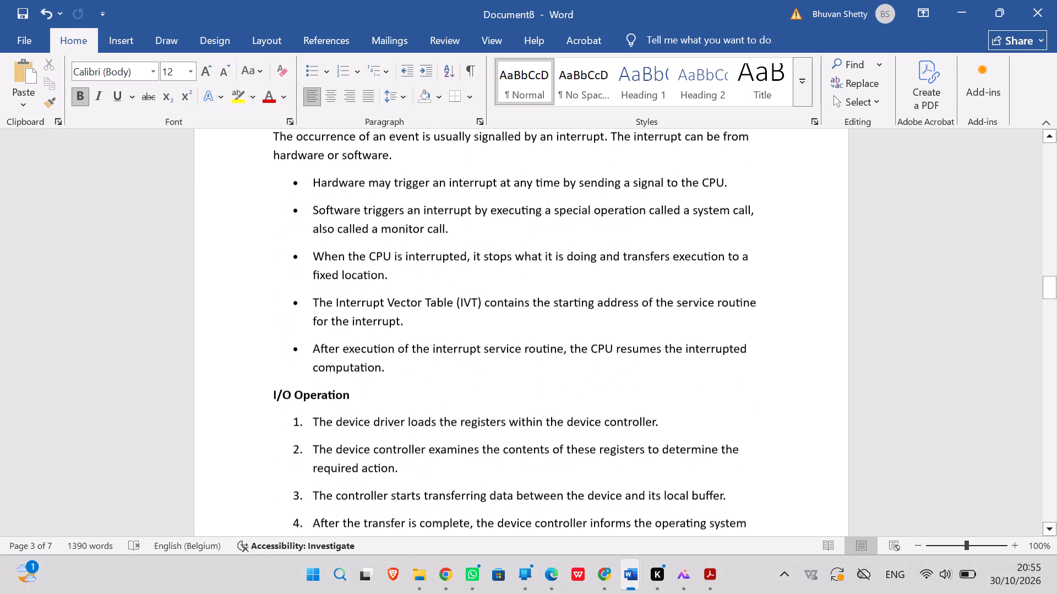
scroll(358, 377, "down", 4)
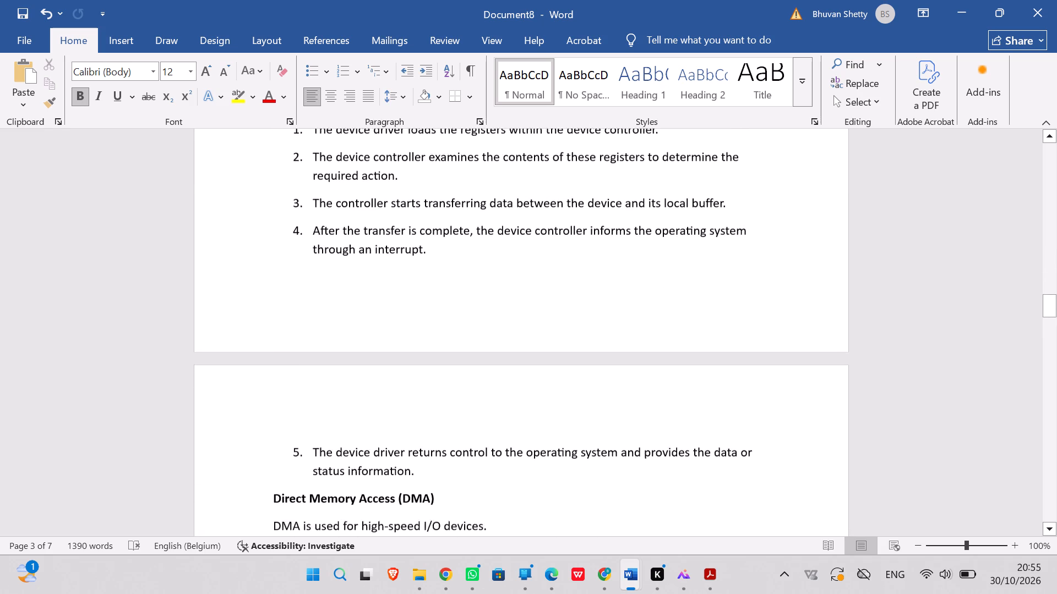
scroll(358, 377, "down", 2)
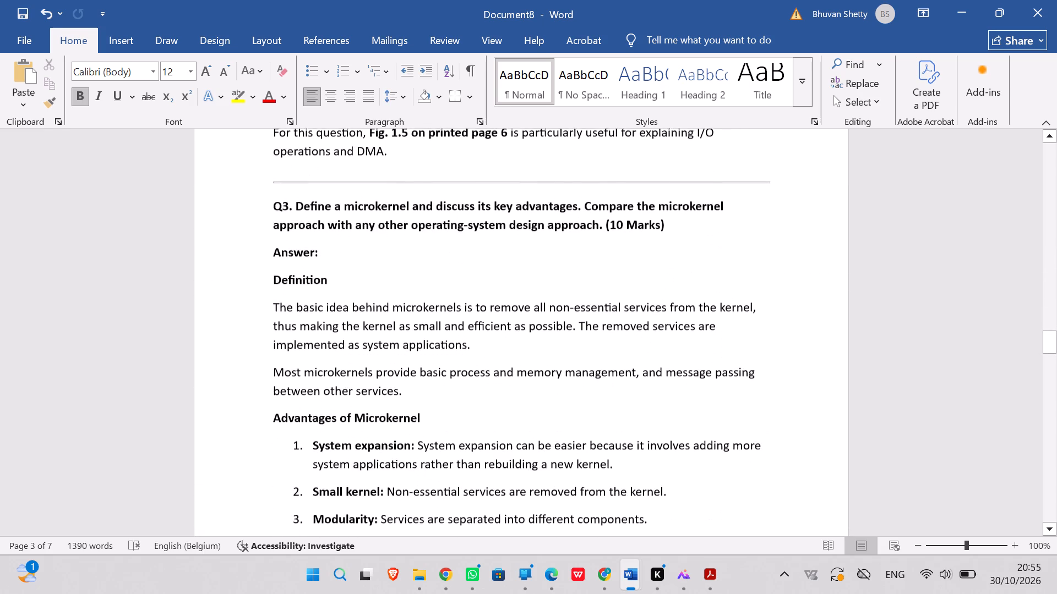
scroll(358, 377, "up", 3)
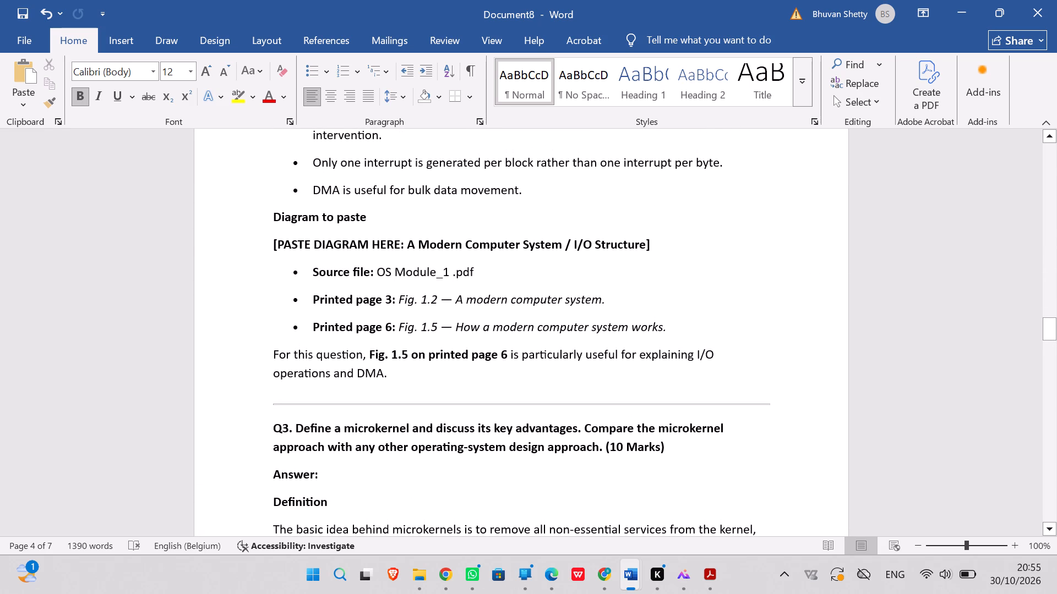
Select Q2's "A Modern Computer System / I/O Structure" placeholder through its closing Fig. 1.5 note, and look through the clipboard history for the matching figure.
left_click_drag(267, 246, 385, 378)
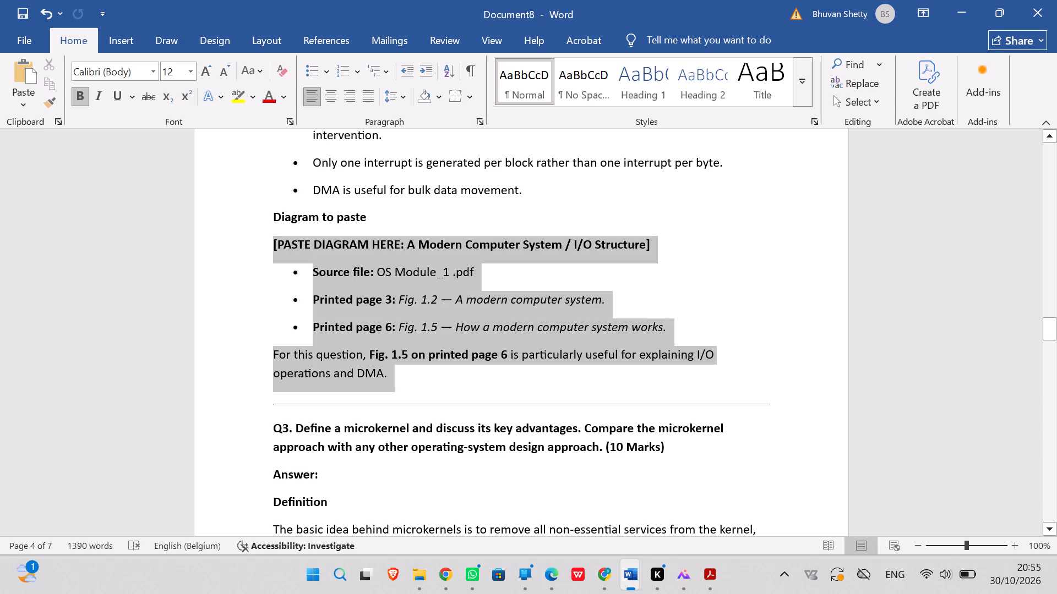
key("super+v")
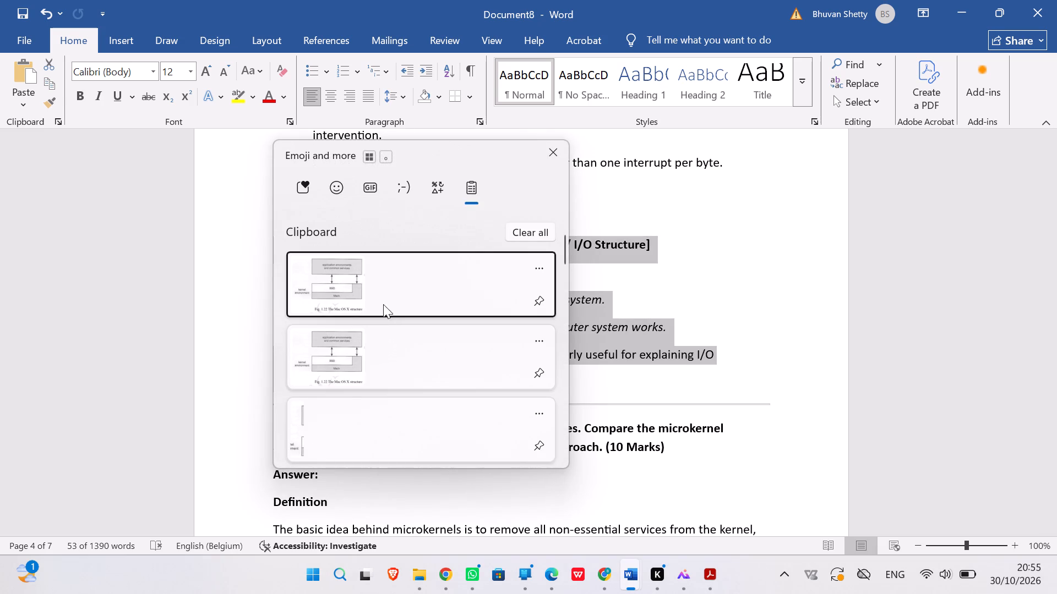
scroll(394, 382, "down", 3)
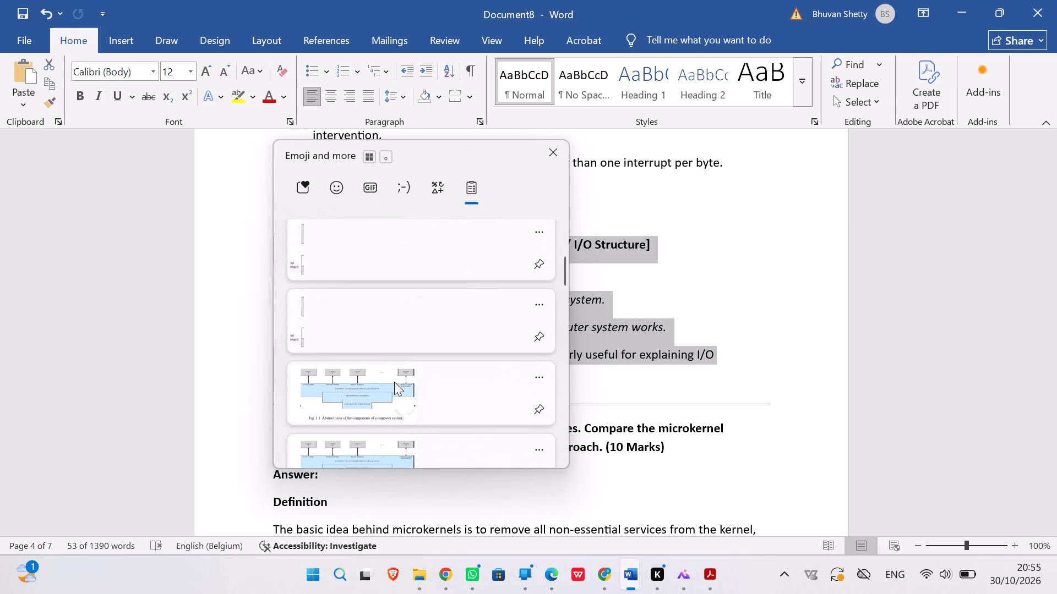
scroll(394, 382, "down", 3)
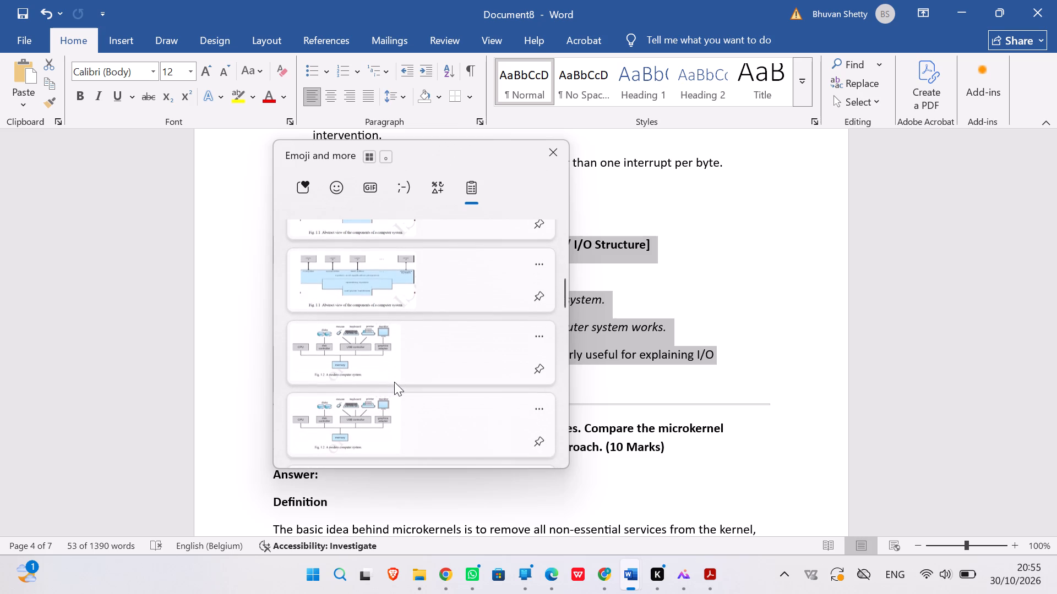
scroll(394, 382, "down", 4)
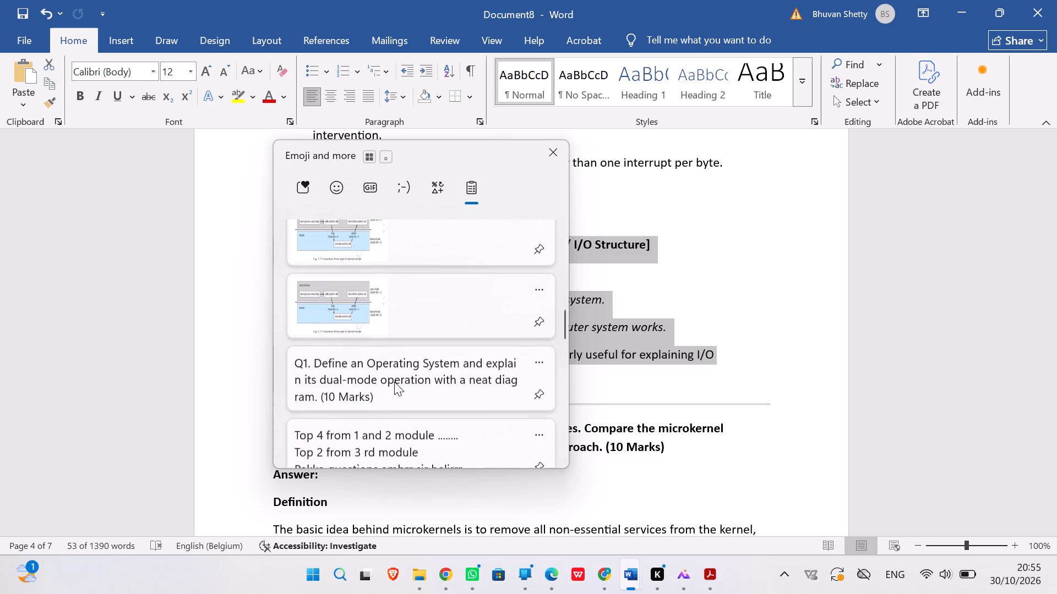
scroll(394, 382, "up", 1)
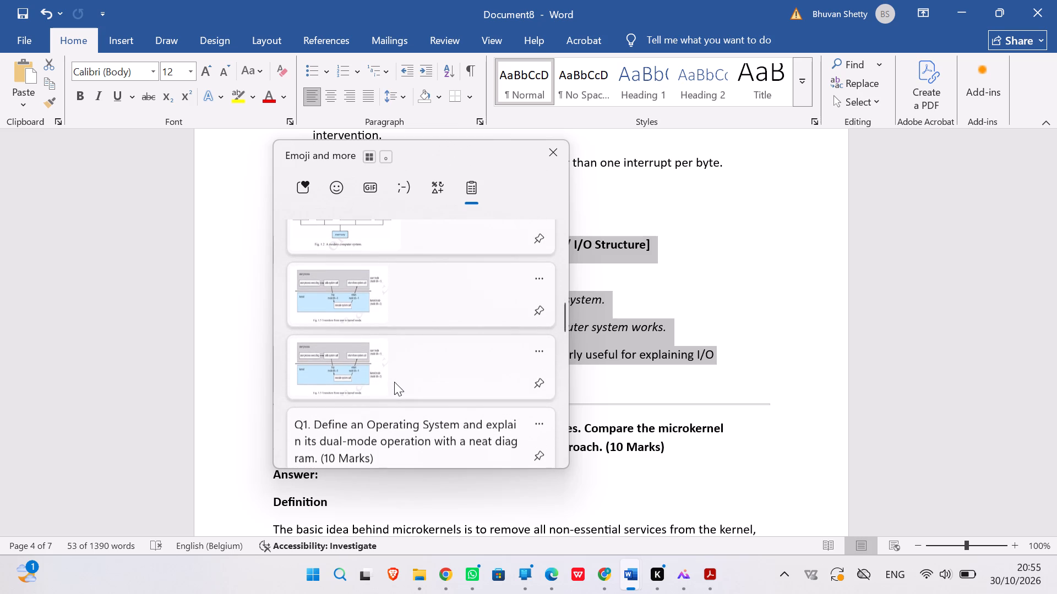
scroll(340, 278, "up", 1)
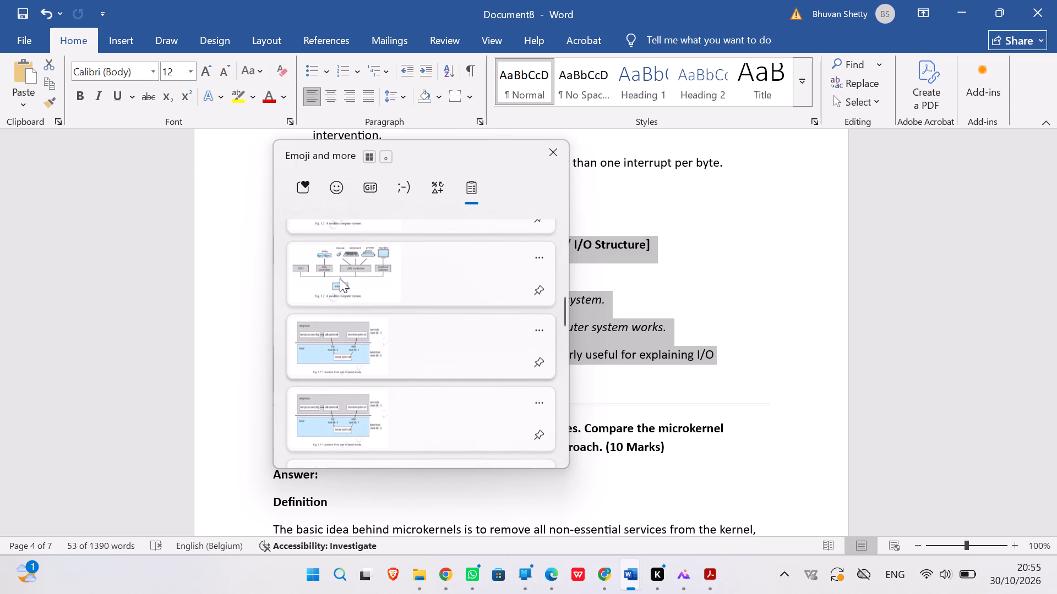
scroll(340, 278, "up", 1)
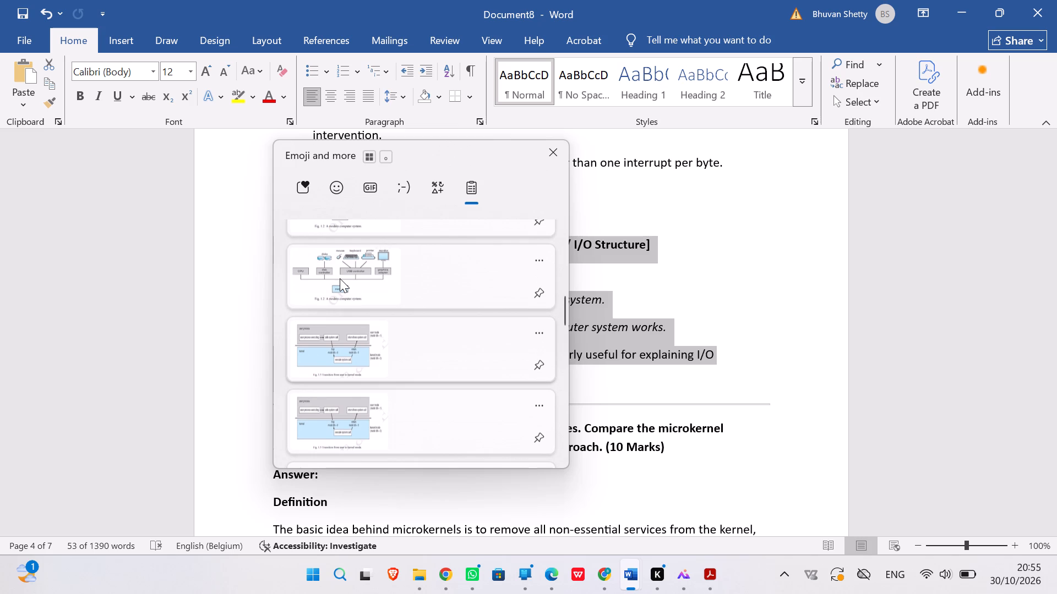
left_click(716, 195)
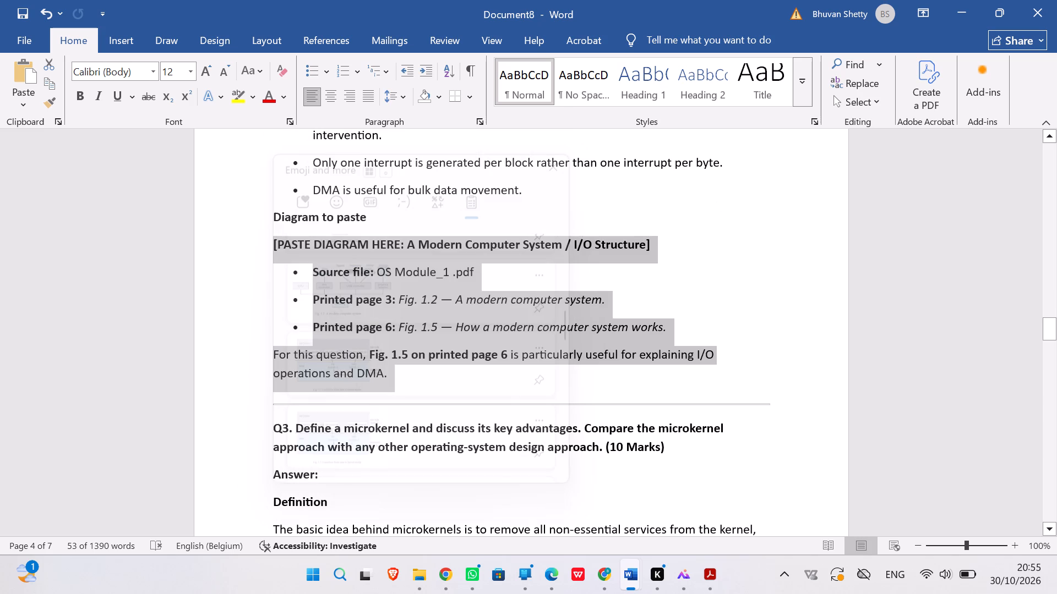
Review the Q2 computer-system organization answer and the start of Q3, returning to the selected Q2 diagram placeholder.
scroll(469, 348, "up", 4)
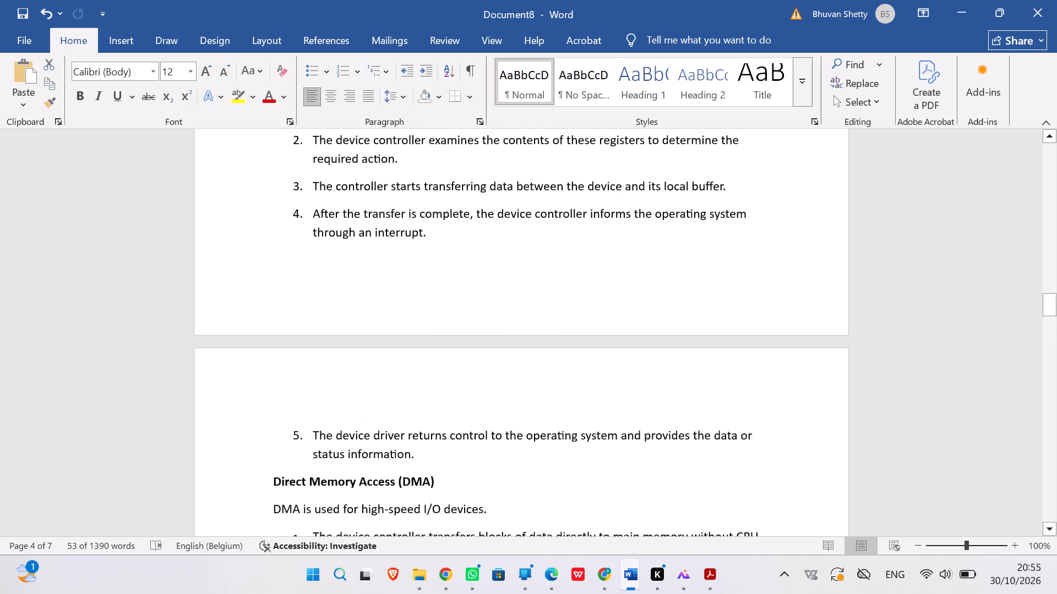
scroll(469, 348, "up", 3)
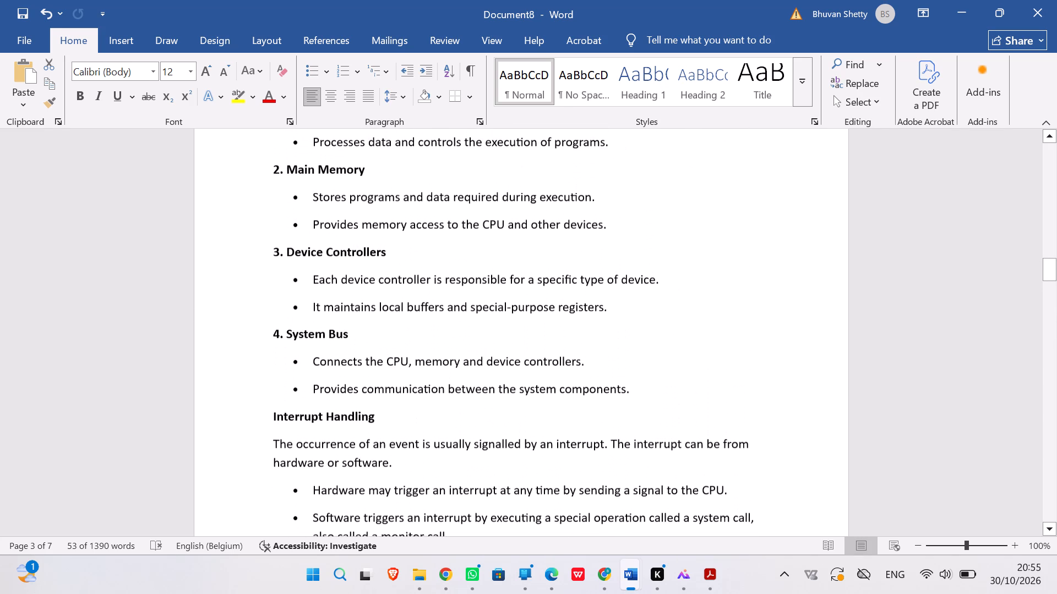
scroll(469, 348, "up", 4)
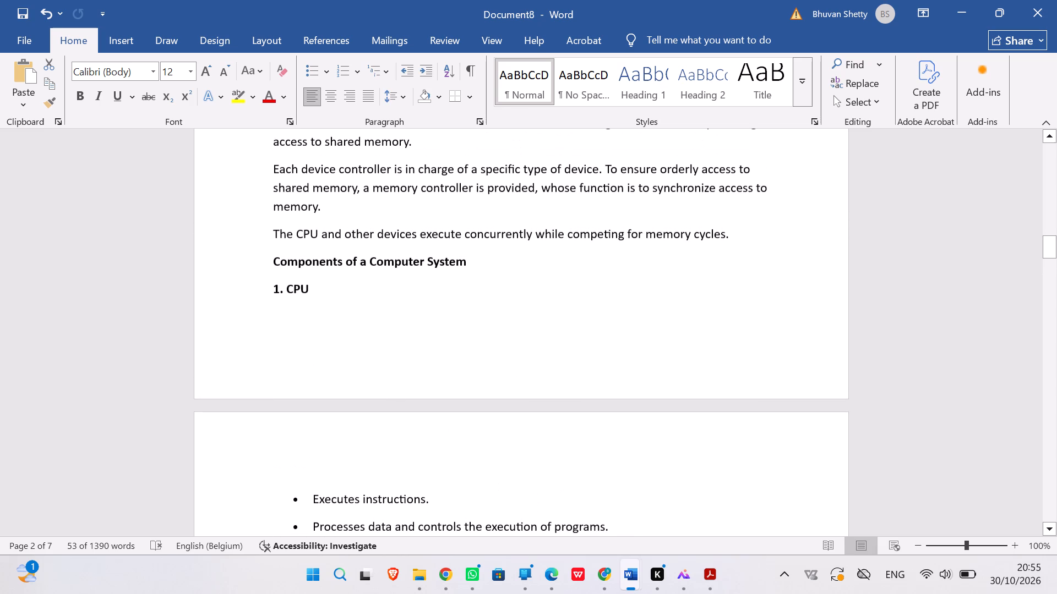
scroll(452, 318, "up", 1)
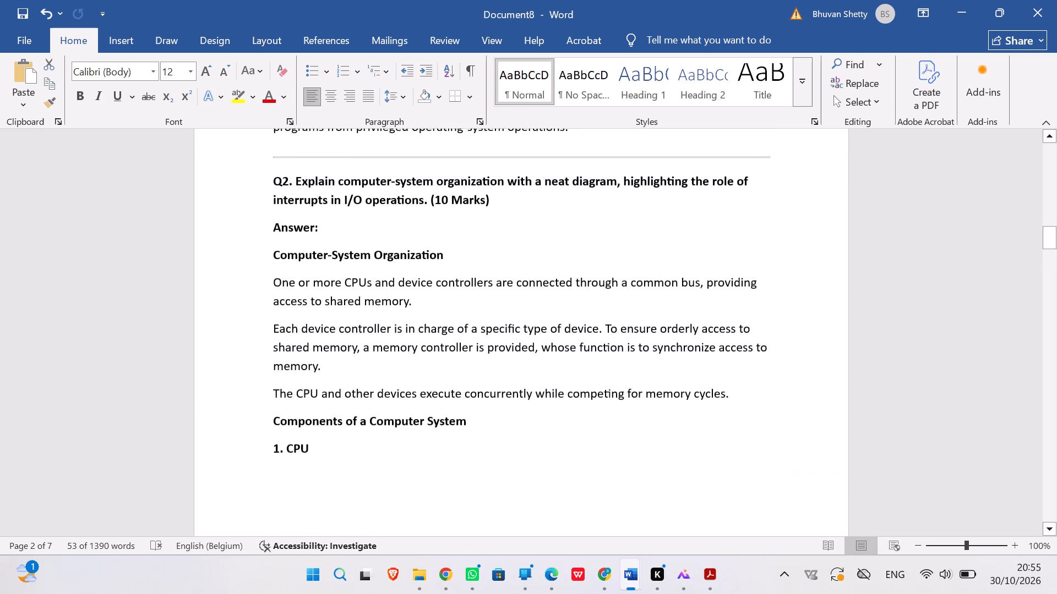
scroll(452, 318, "up", 1)
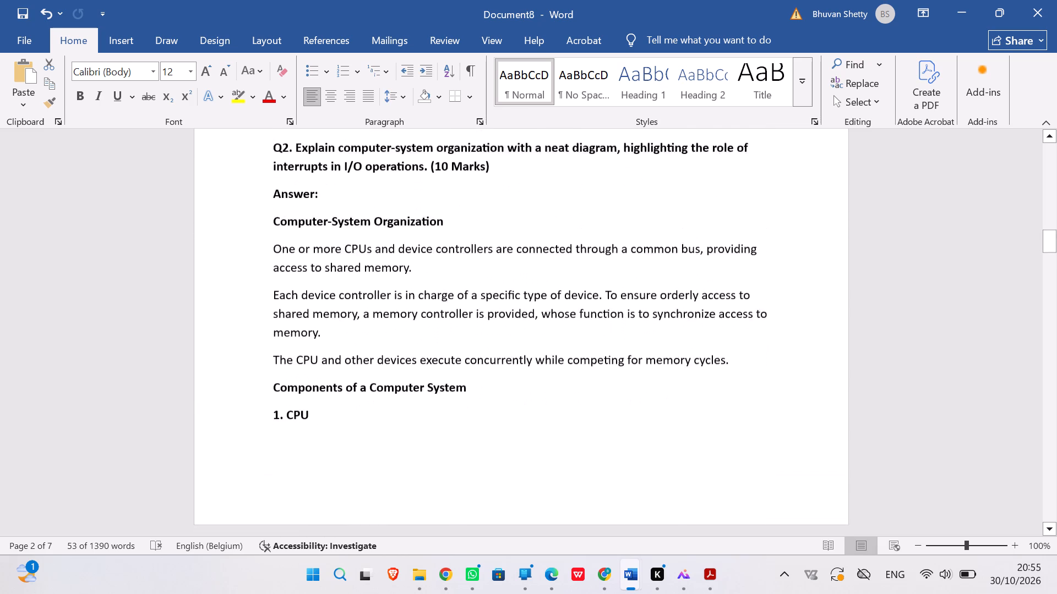
scroll(452, 318, "down", 9)
scroll(452, 318, "up", 4)
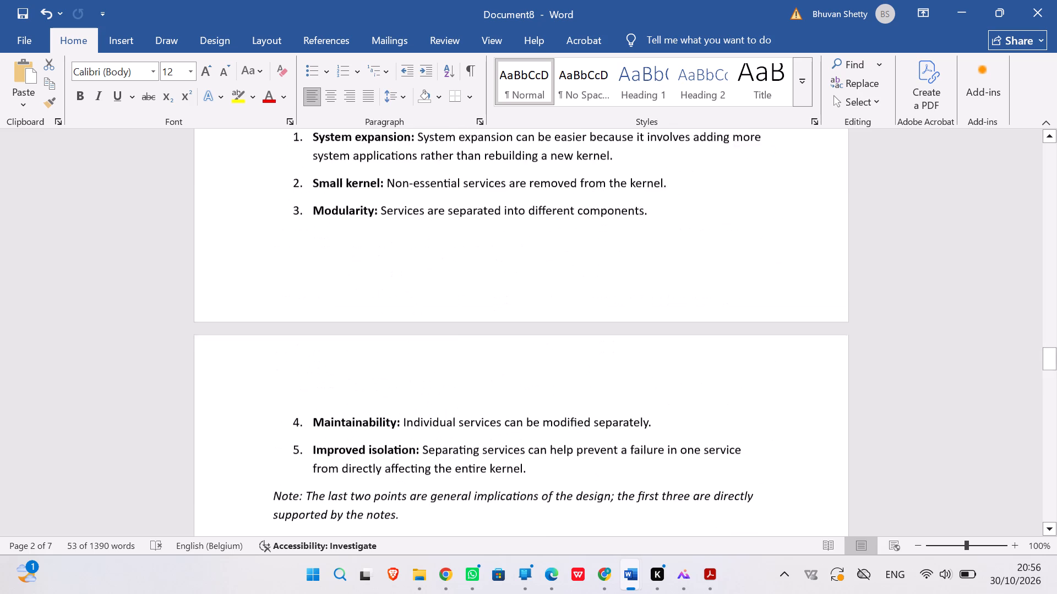
scroll(452, 318, "up", 3)
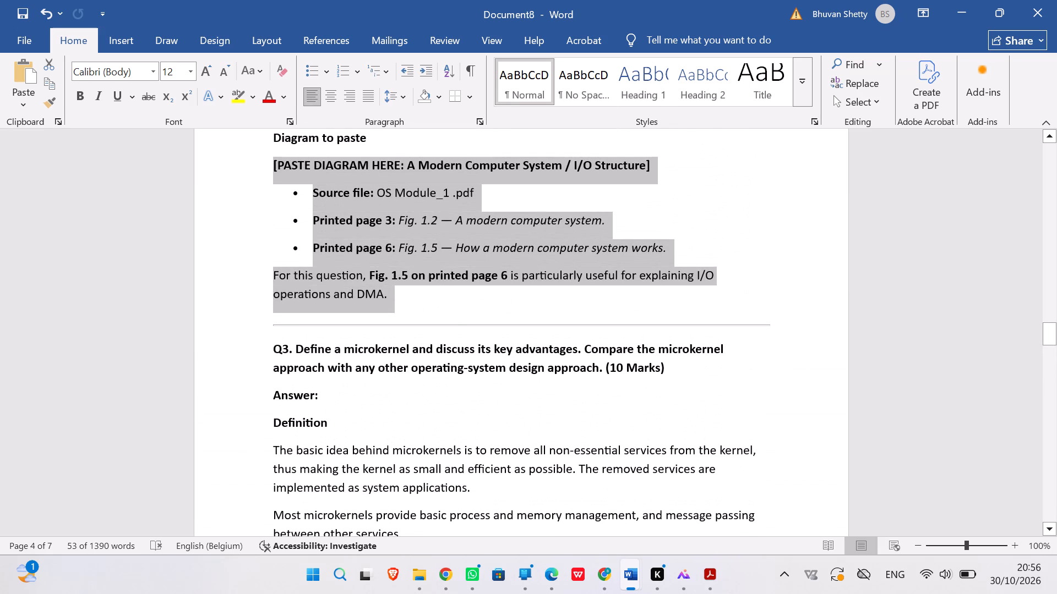
Replace the selected Q2 placeholder text with the captured Fig. 1.5 Transition from user to kernel mode from the clipboard history, and select the picture.
key("super+v")
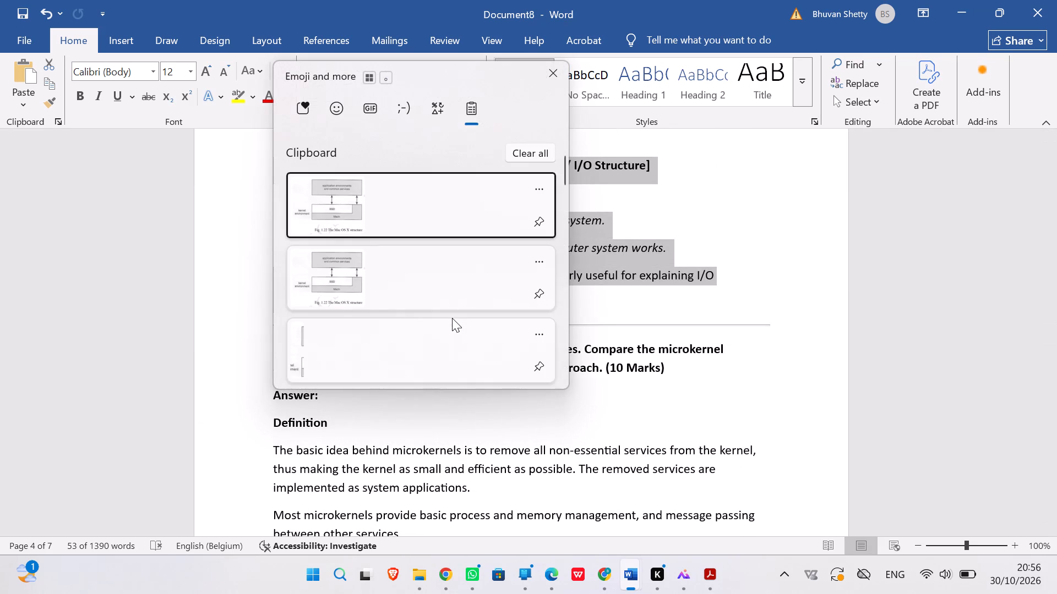
scroll(355, 291, "down", 2)
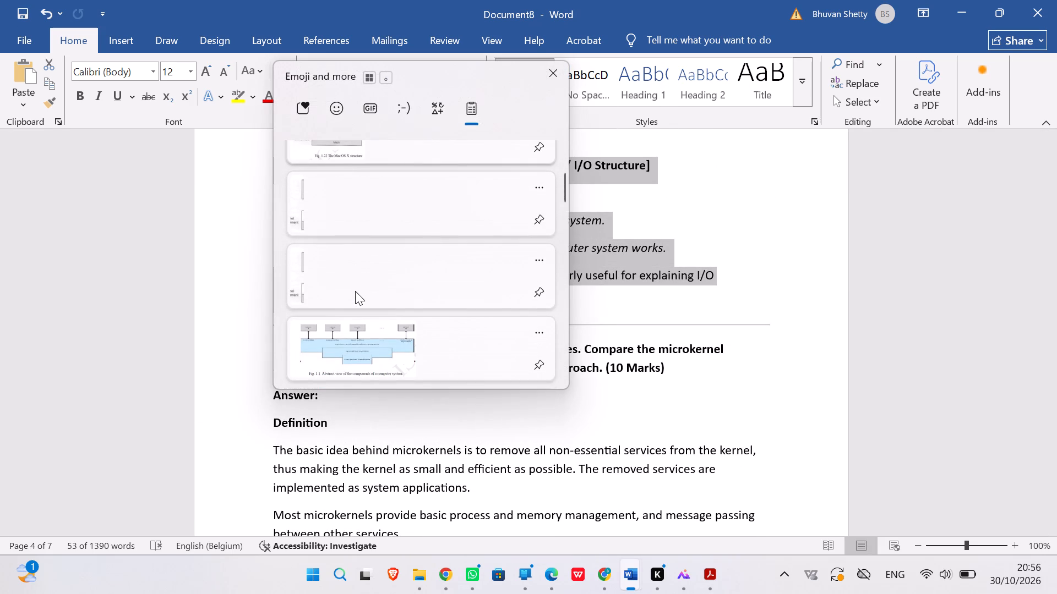
scroll(355, 291, "down", 4)
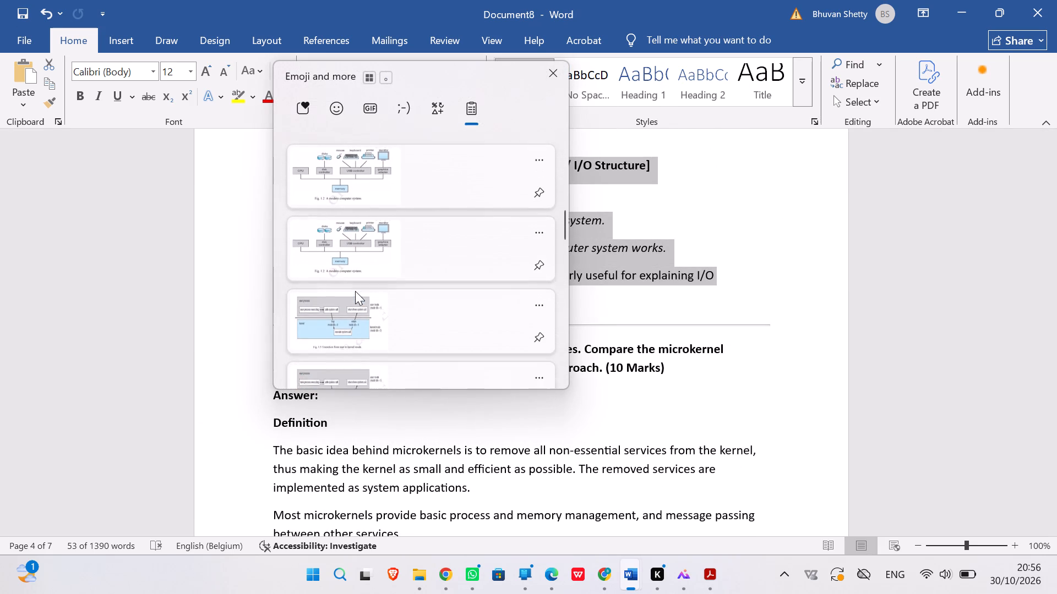
scroll(355, 291, "down", 2)
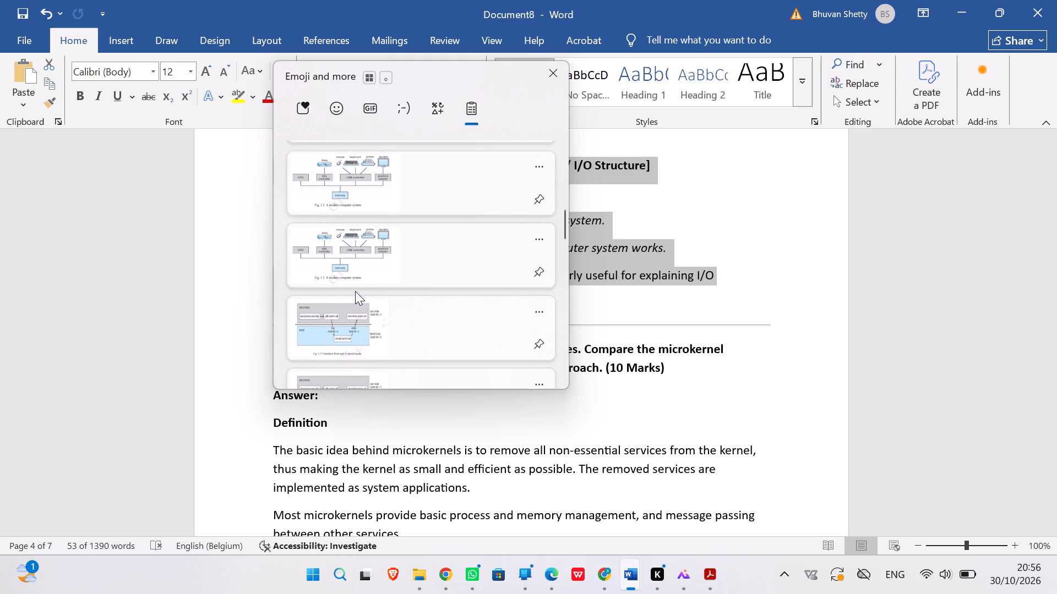
scroll(355, 291, "down", 1)
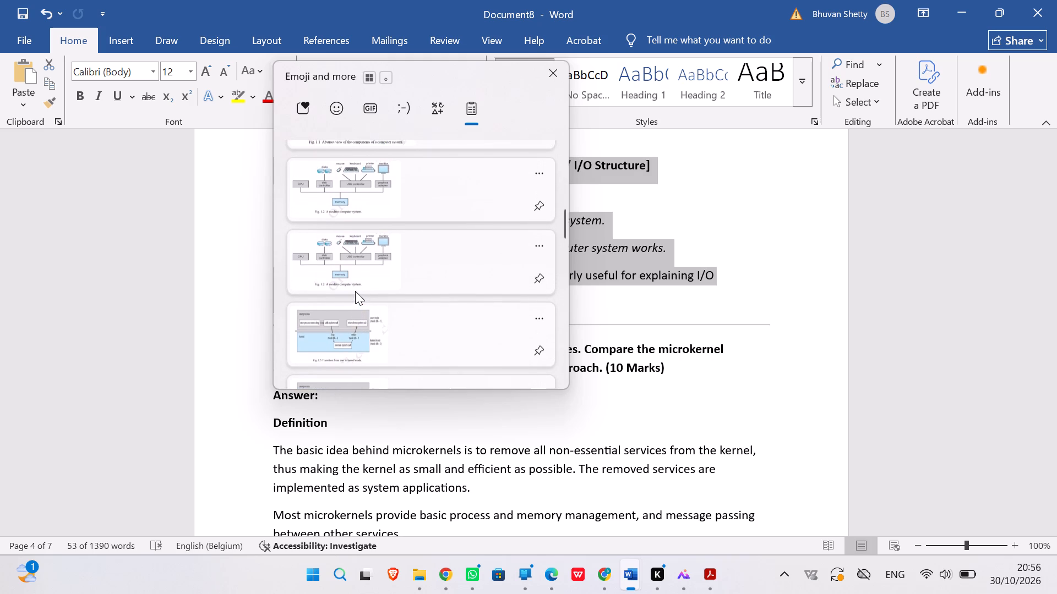
scroll(355, 291, "down", 1)
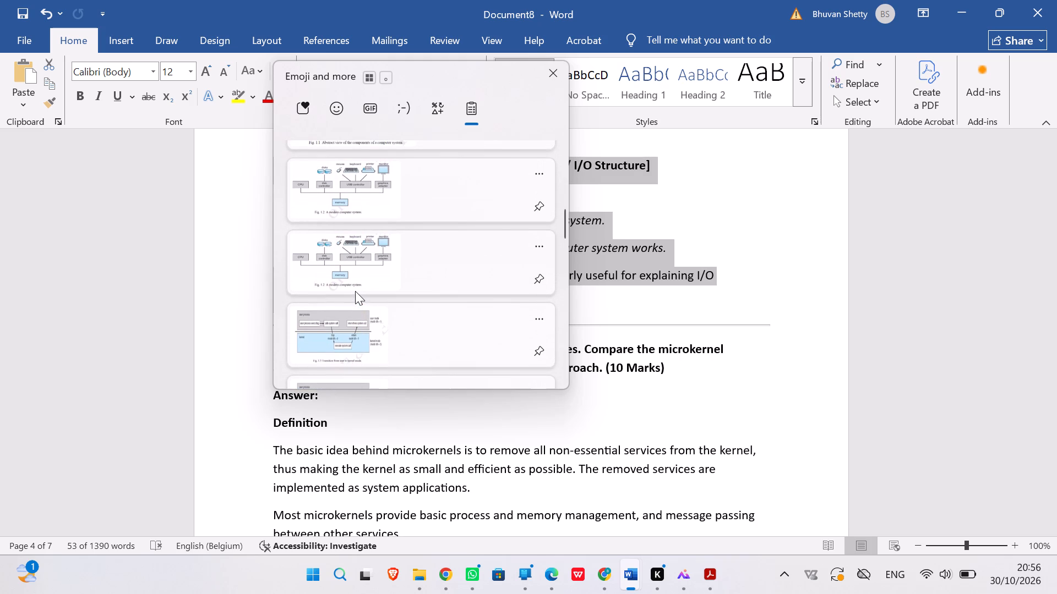
left_click(344, 349)
key("ctrl+v")
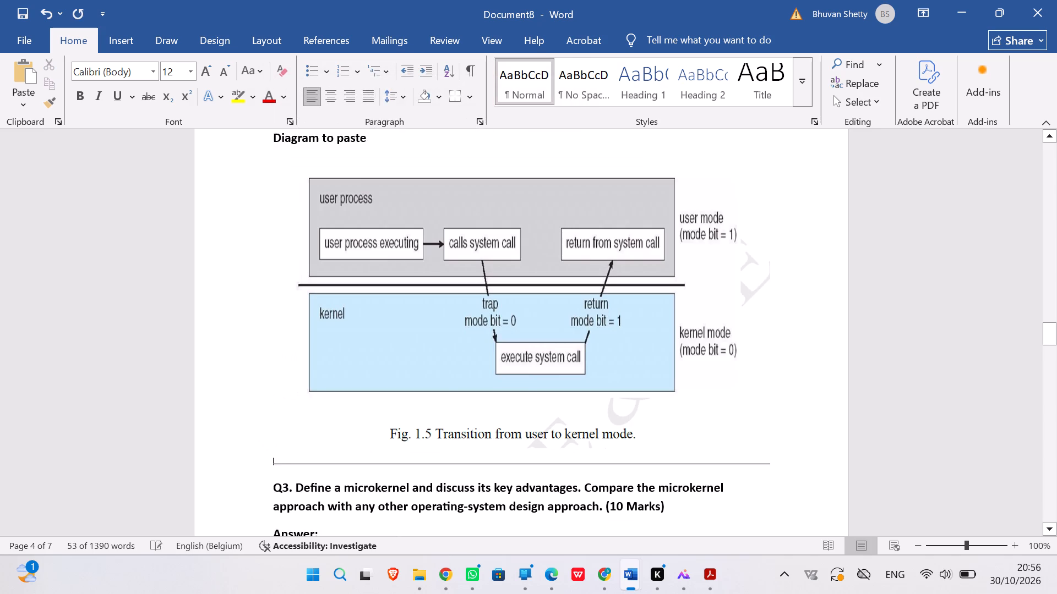
left_click(549, 376)
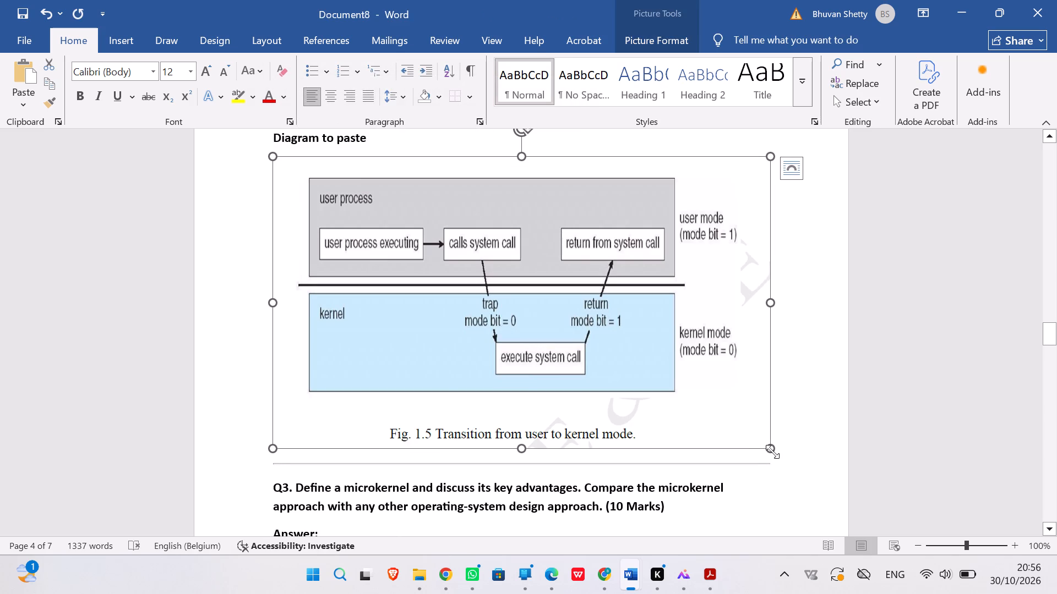
scroll(633, 329, "up", 1)
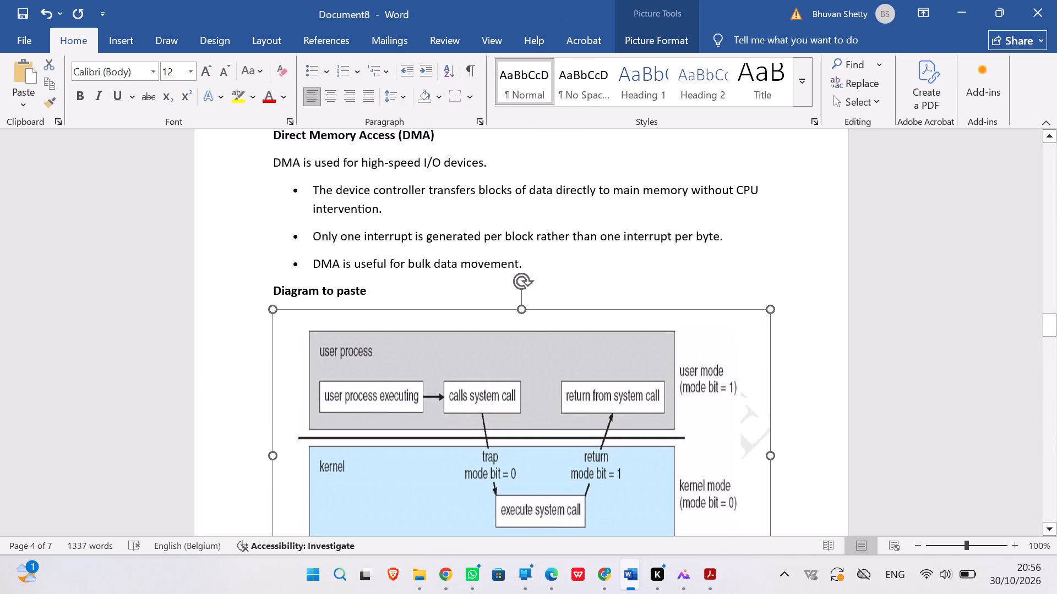
scroll(633, 329, "up", 1)
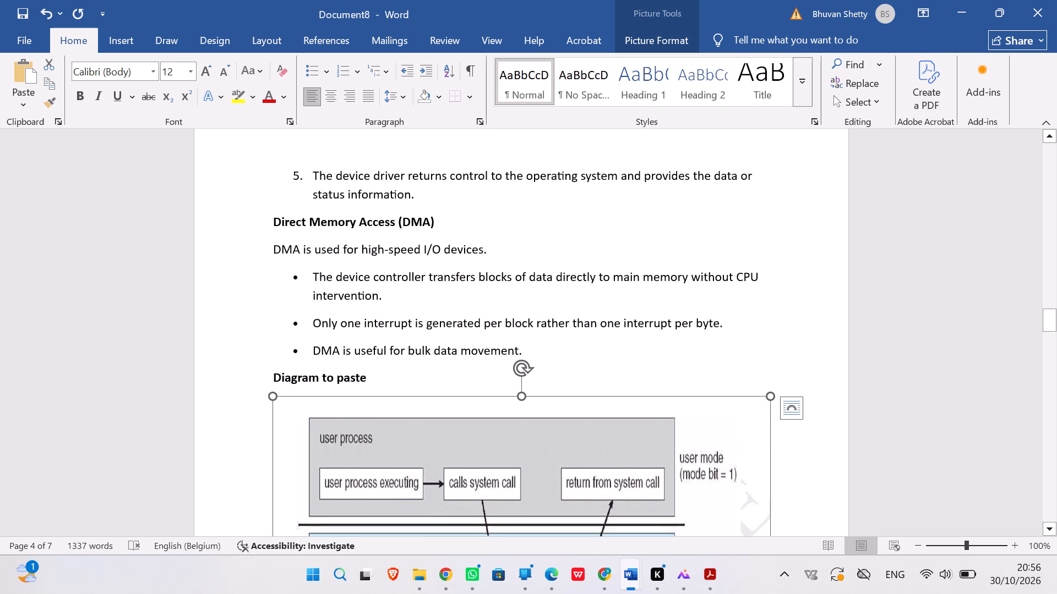
Undo the Fig. 1.5 insertion in Q2 and replace the selected placeholder with the Fig. 1.2 A modern computer system capture from the clipboard history.
scroll(580, 426, "down", 2)
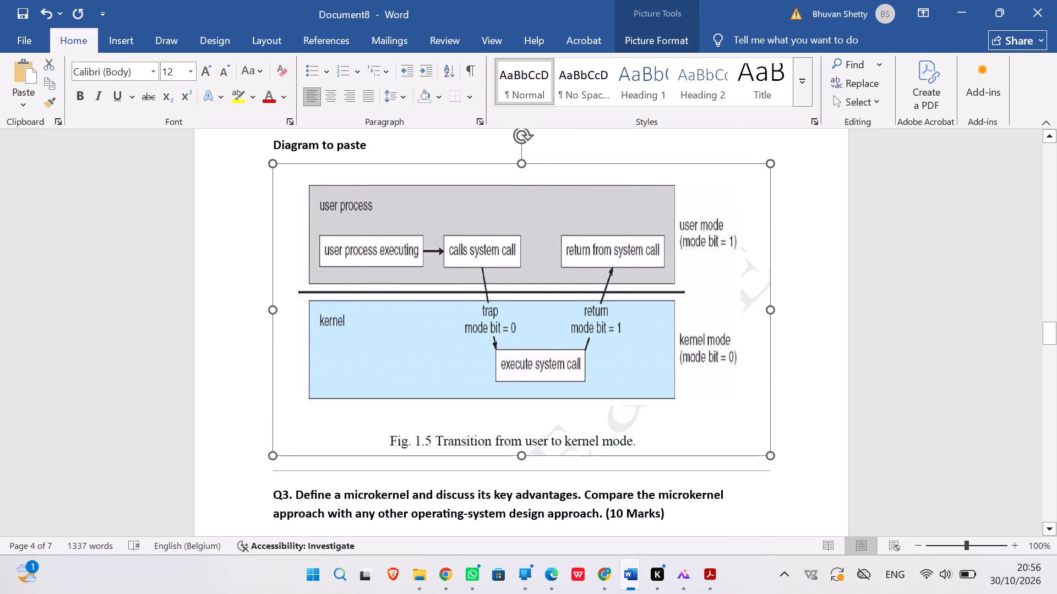
key("ctrl+z")
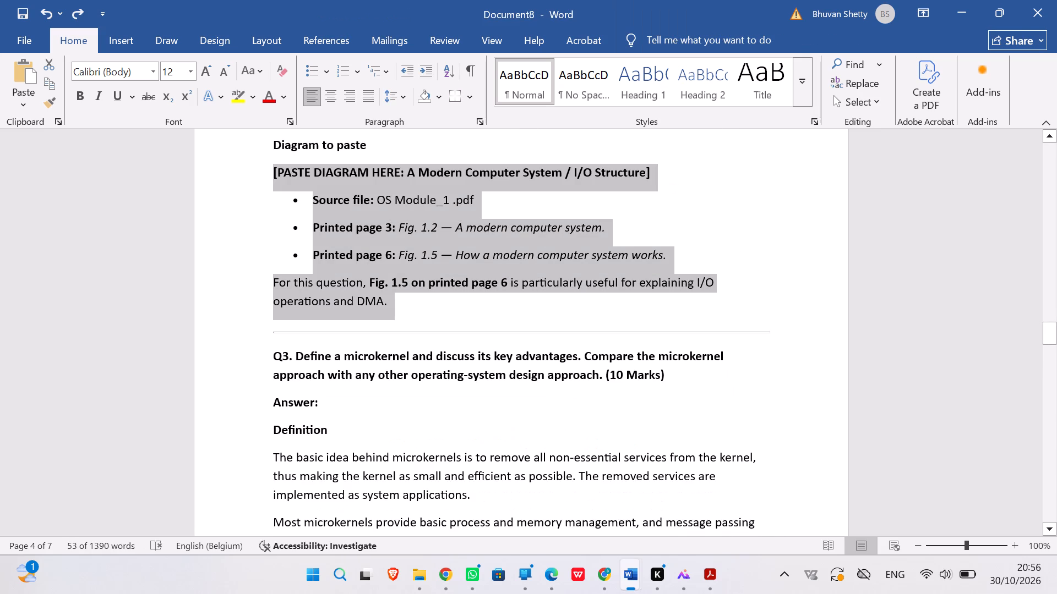
key("super+v")
scroll(404, 263, "down", 4)
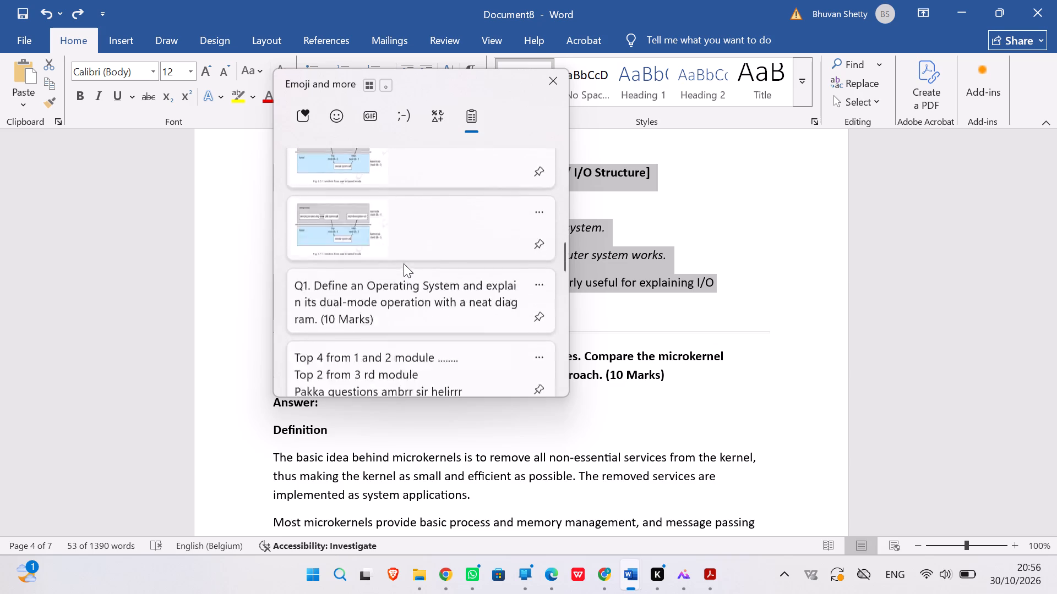
scroll(404, 263, "down", 1)
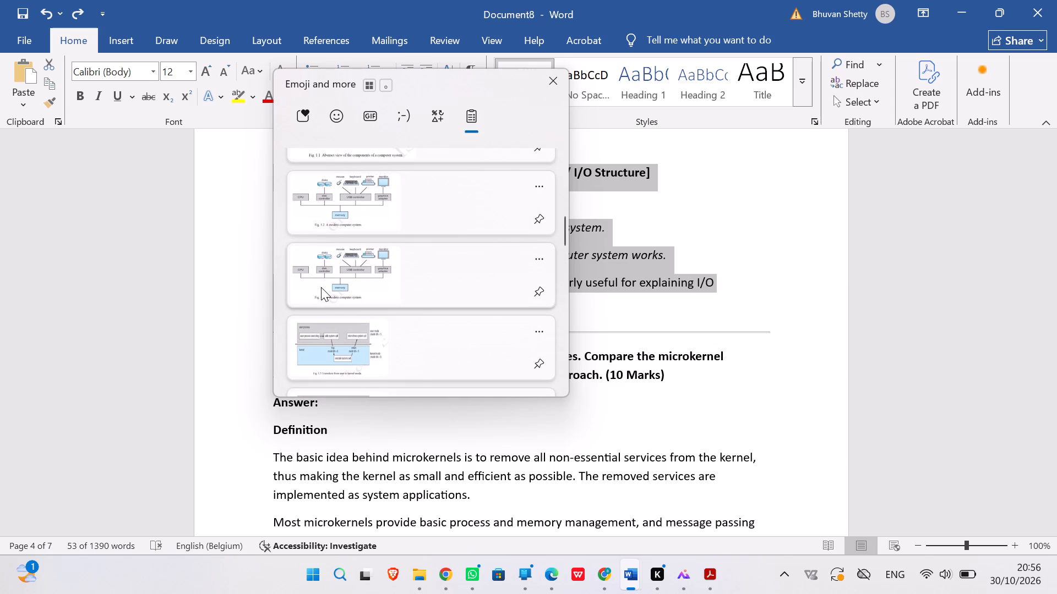
left_click(321, 287)
key("ctrl+v")
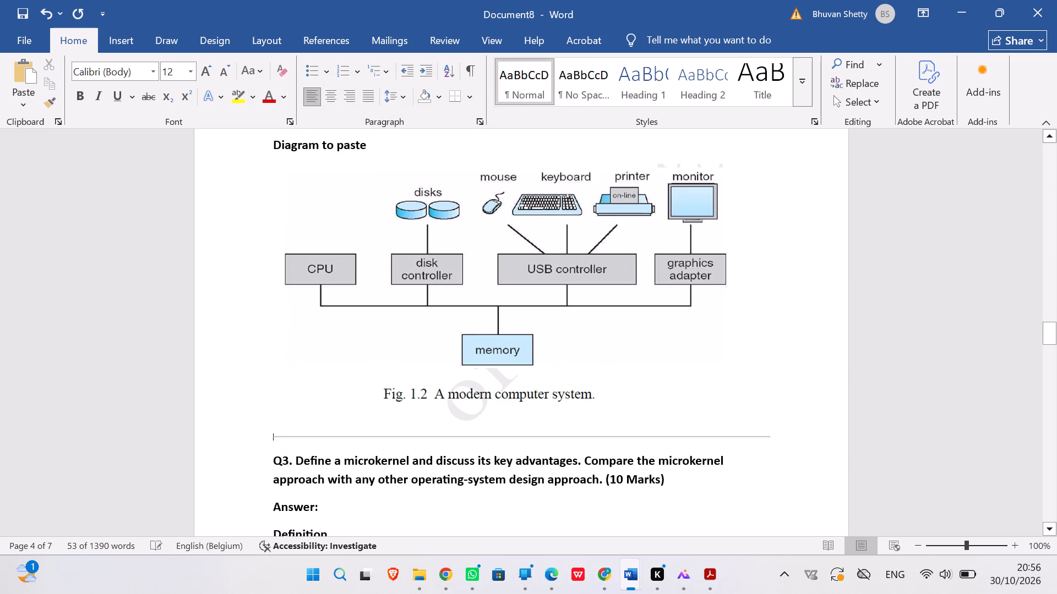
Shrink the Fig. 1.2 picture proportionally to about 85% of its pasted width.
left_click(574, 359)
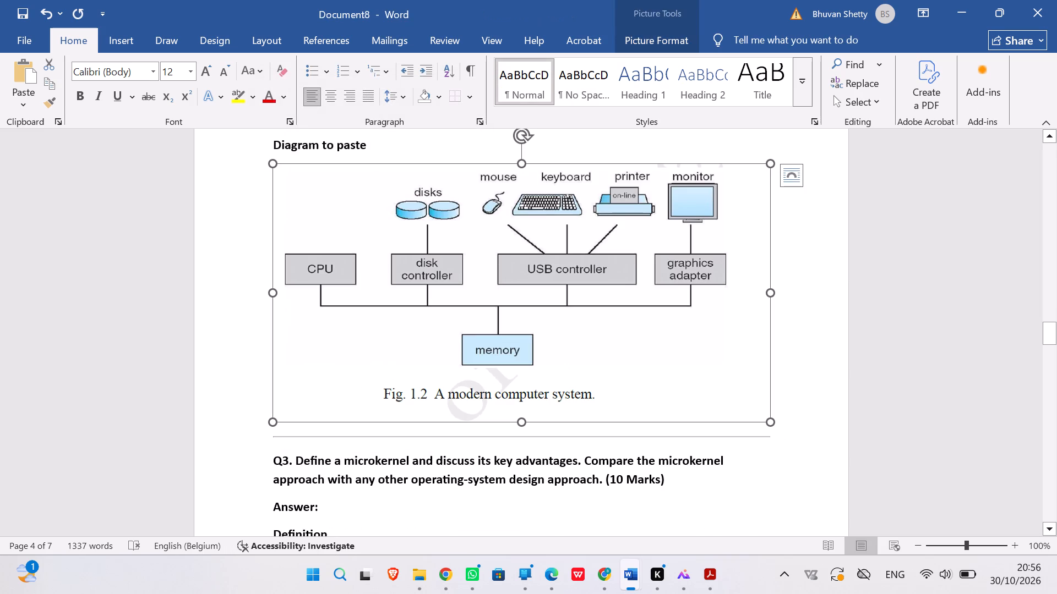
left_click_drag(771, 420, 693, 351)
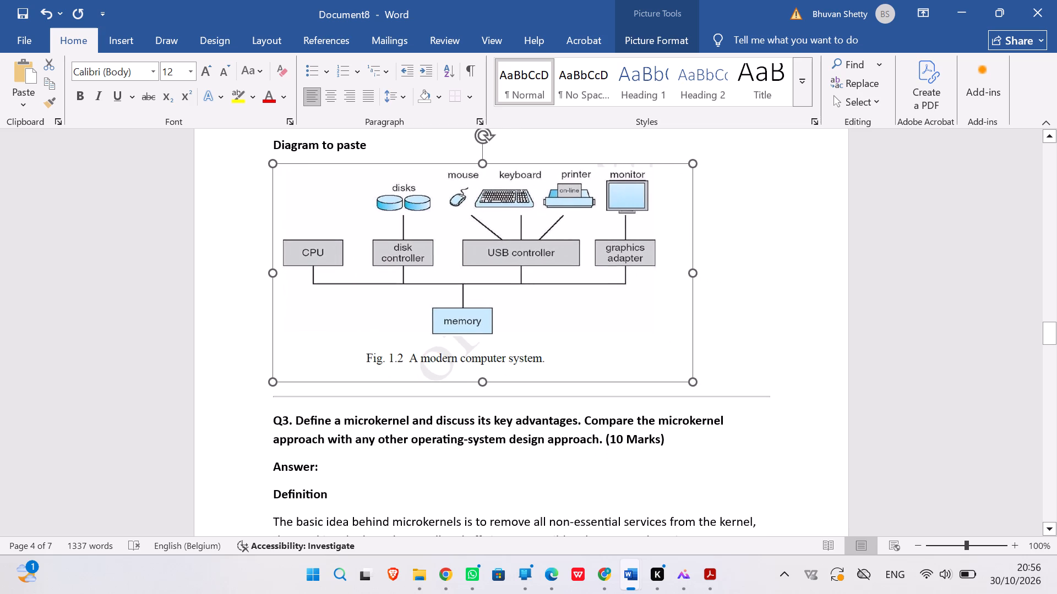
Replace Q3's "The Mac OS X Structure" placeholder, through its closing Fig. 1.21 note, with the Fig. 1.22 capture from the clipboard history.
scroll(691, 426, "down", 6)
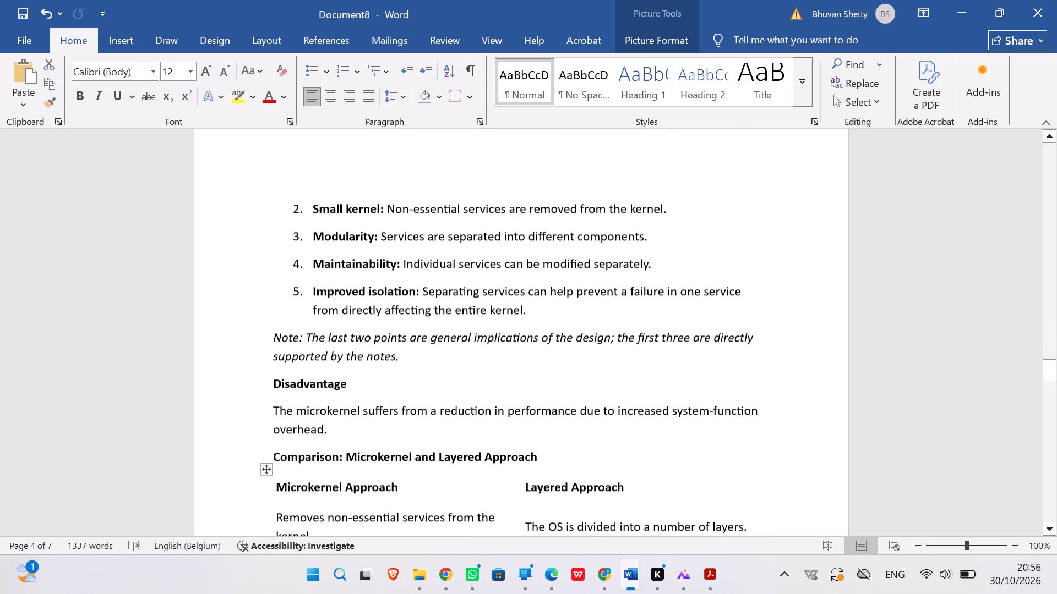
scroll(691, 426, "down", 1)
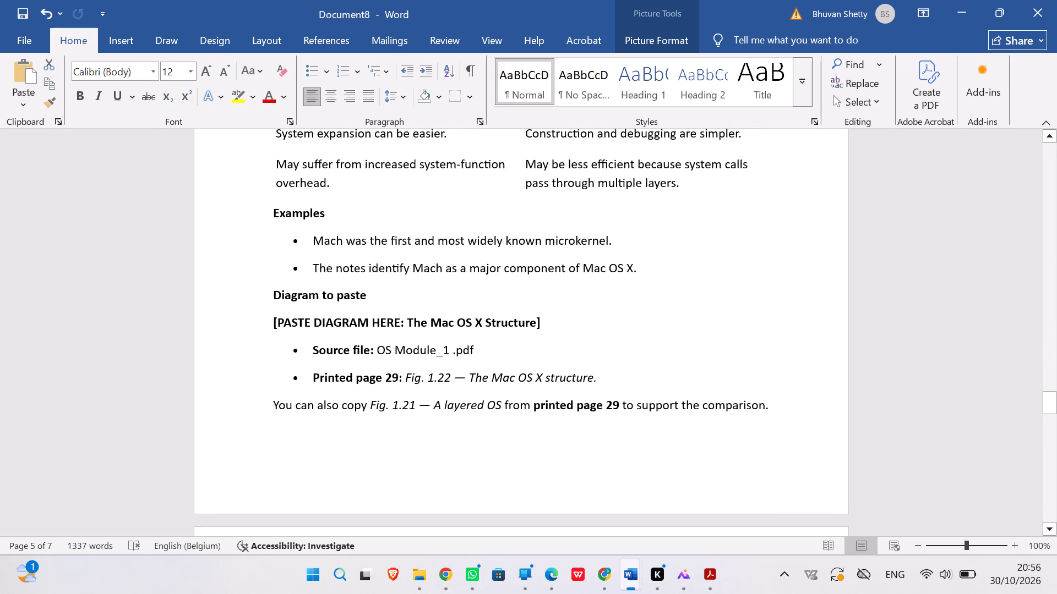
left_click_drag(272, 323, 730, 393)
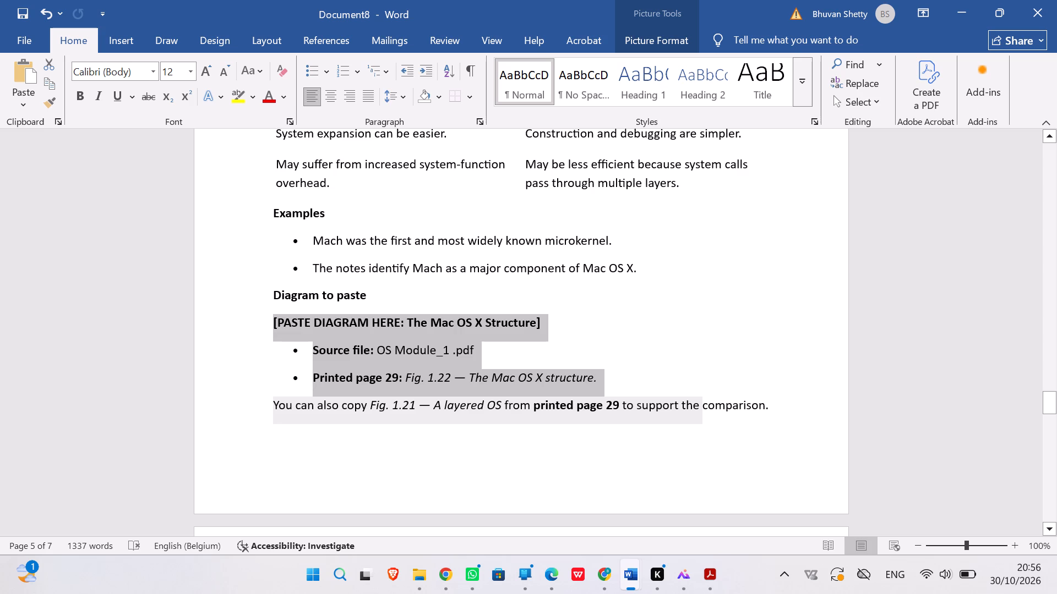
left_click_drag(730, 393, 815, 403)
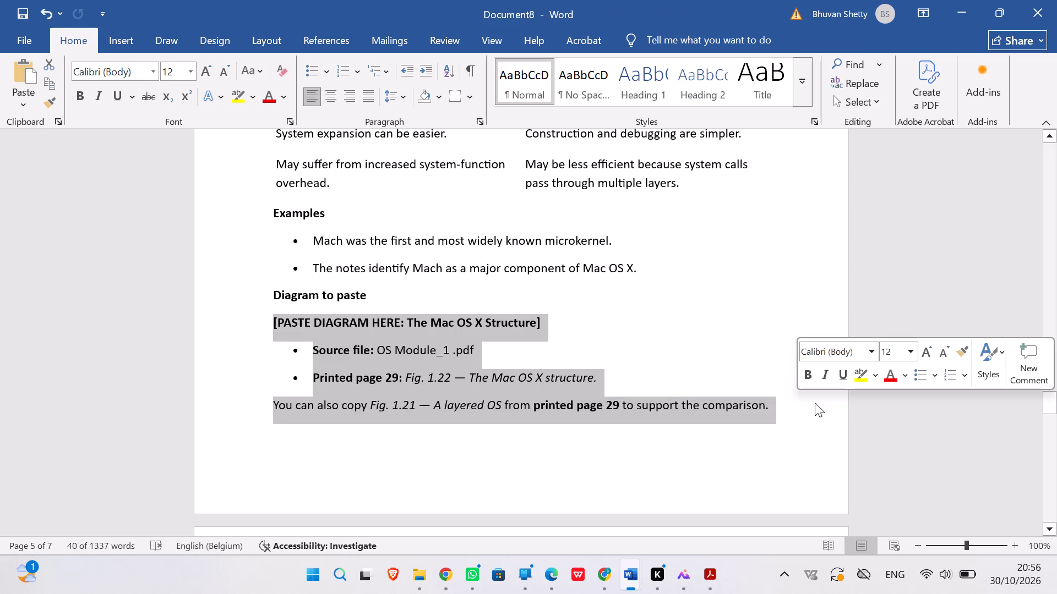
scroll(815, 403, "down", 1)
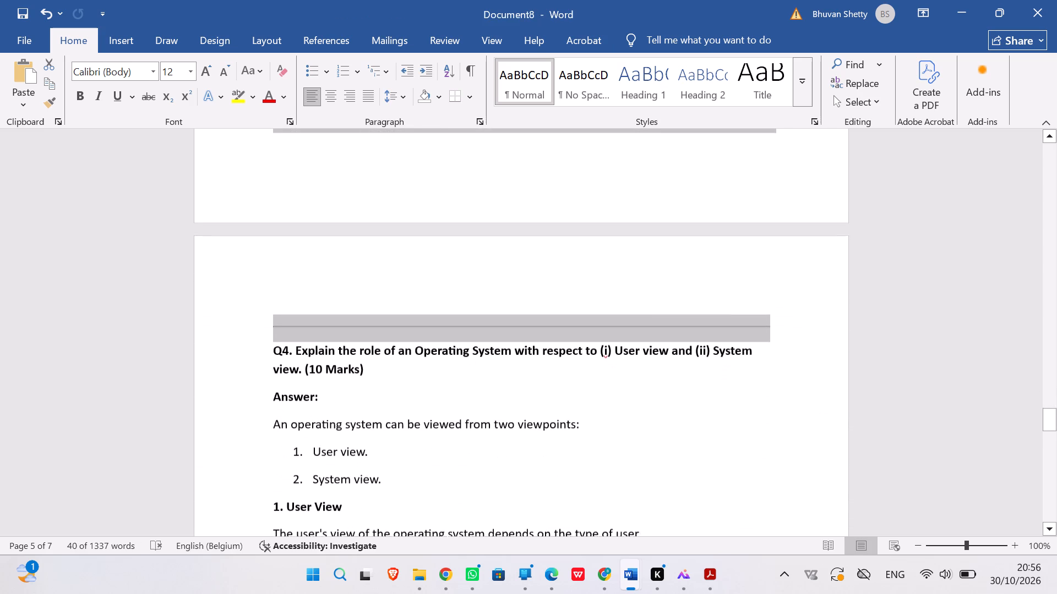
scroll(815, 403, "down", 1)
key("super+v")
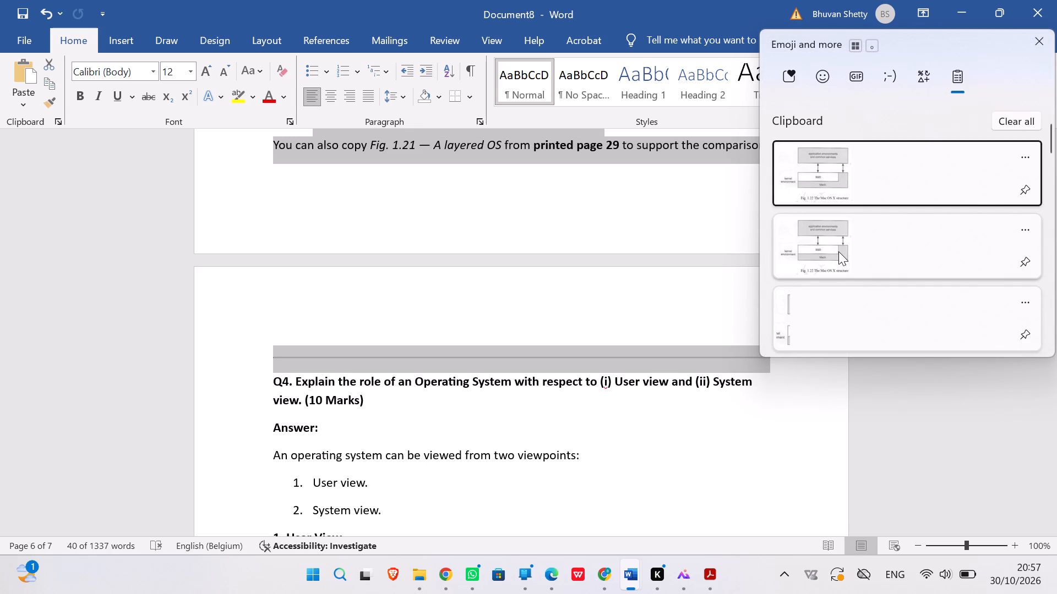
scroll(702, 245, "up", 2)
left_click(702, 245)
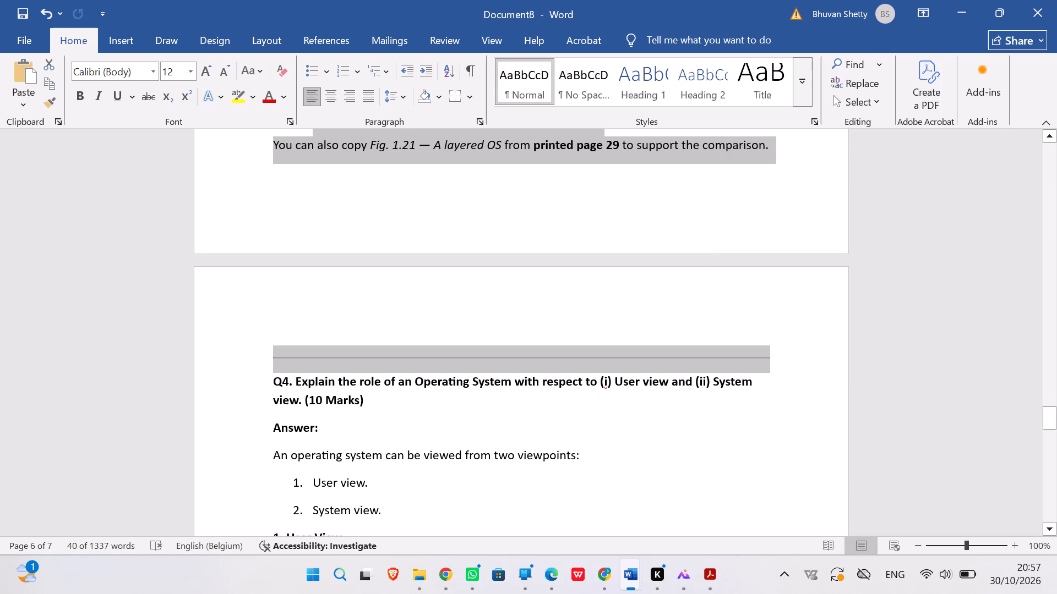
scroll(702, 245, "up", 2)
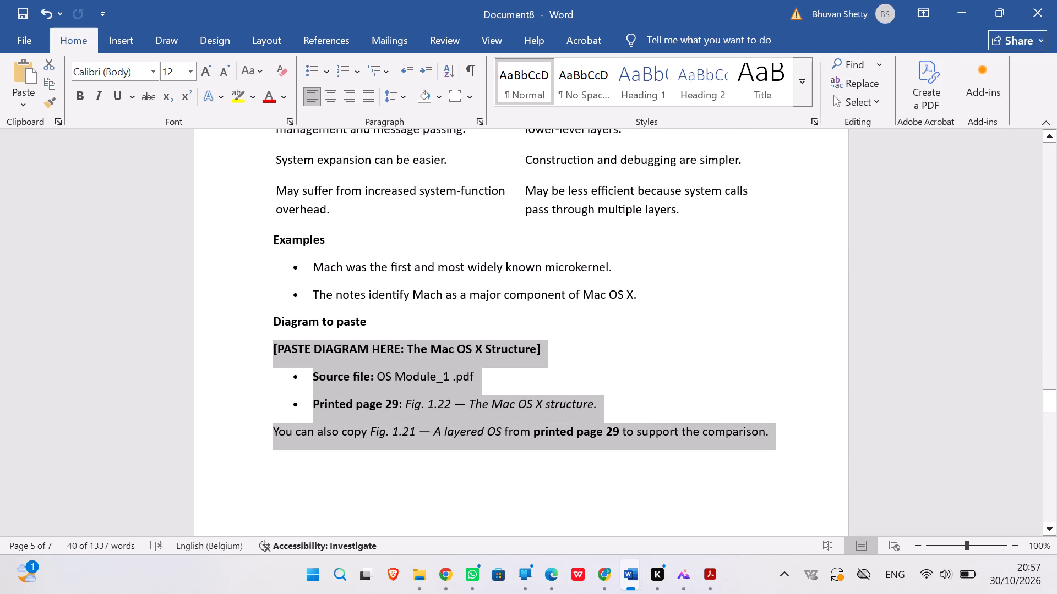
key("super+v")
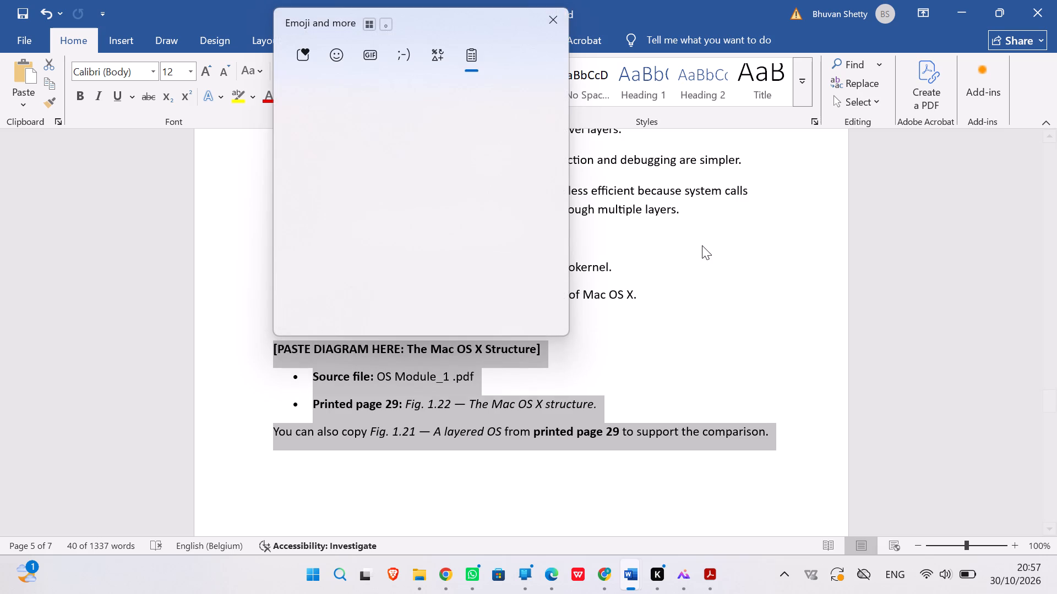
left_click(456, 144)
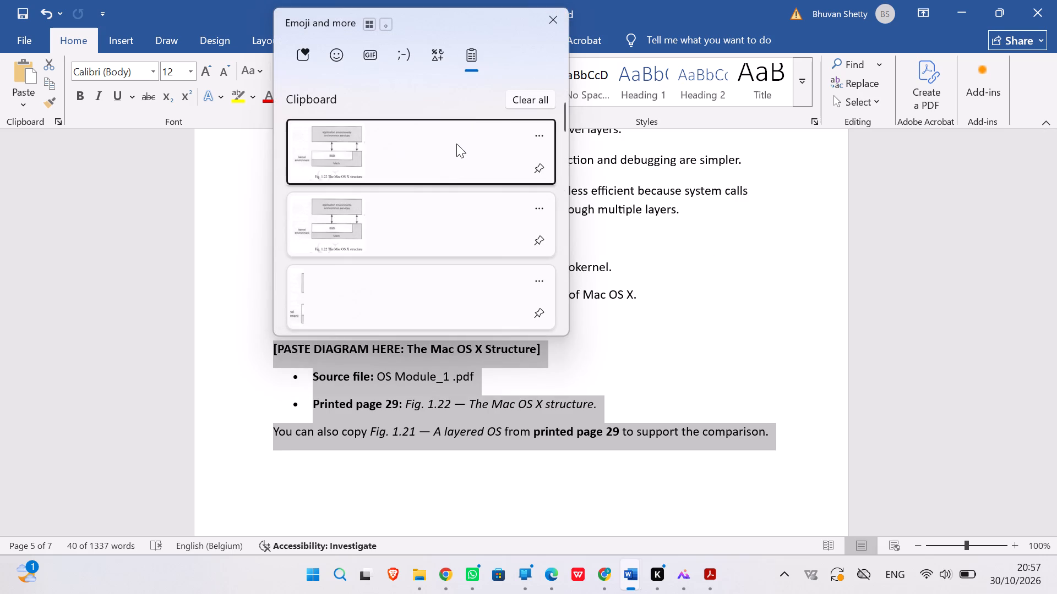
key("ctrl+v")
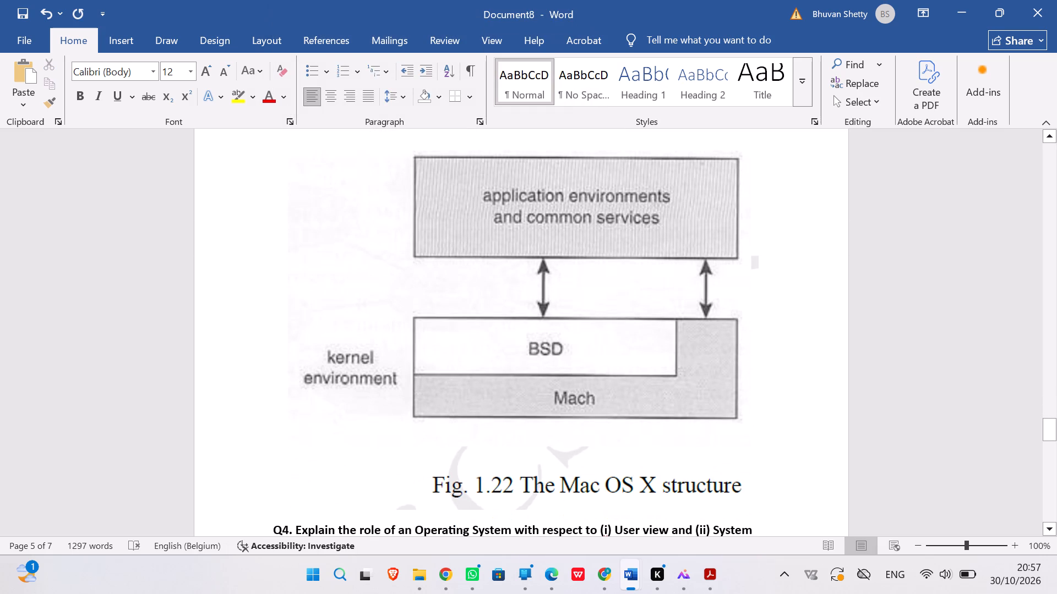
Shrink the Fig. 1.22 The Mac OS X structure picture considerably, keeping its proportions.
left_click(628, 337)
left_click_drag(756, 508, 755, 507)
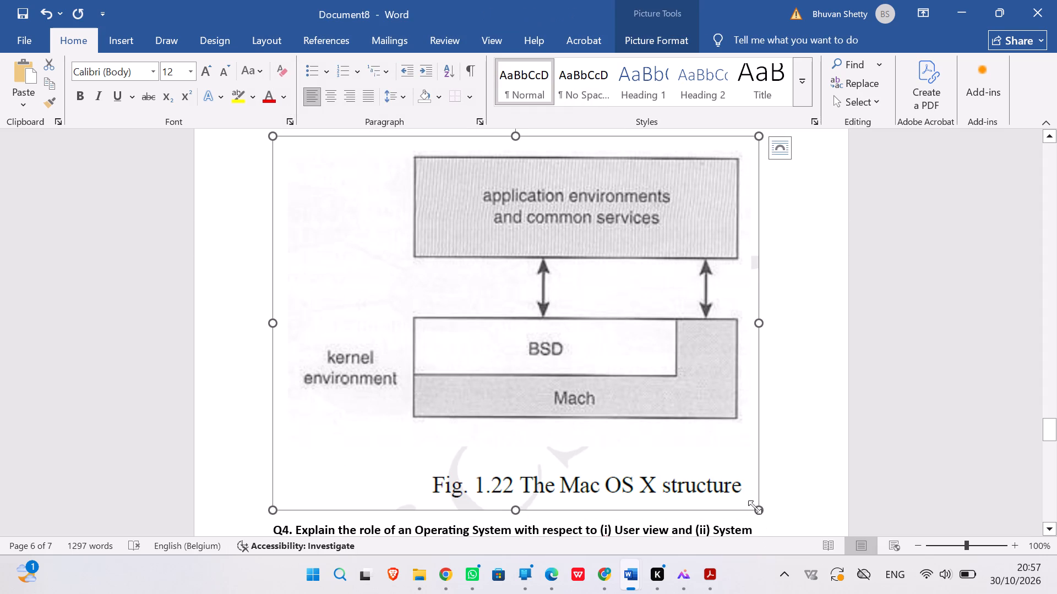
left_click_drag(755, 507, 562, 284)
scroll(693, 368, "up", 5)
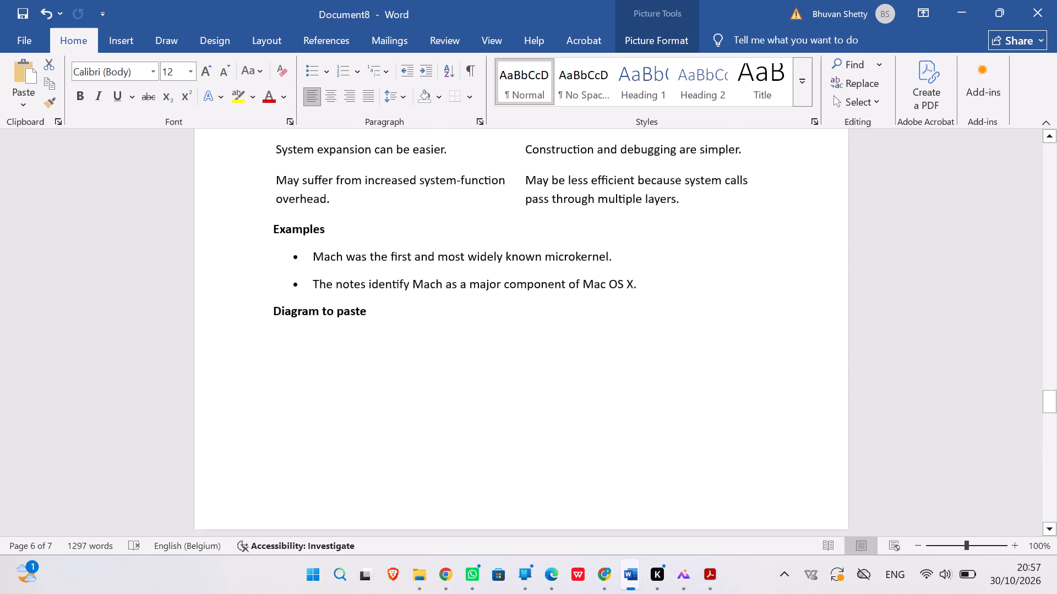
Replace Q4's "Abstract View of the Components of a Computer System" placeholder and its source lines with the Fig. 1.1 capture from the clipboard history.
scroll(693, 368, "down", 7)
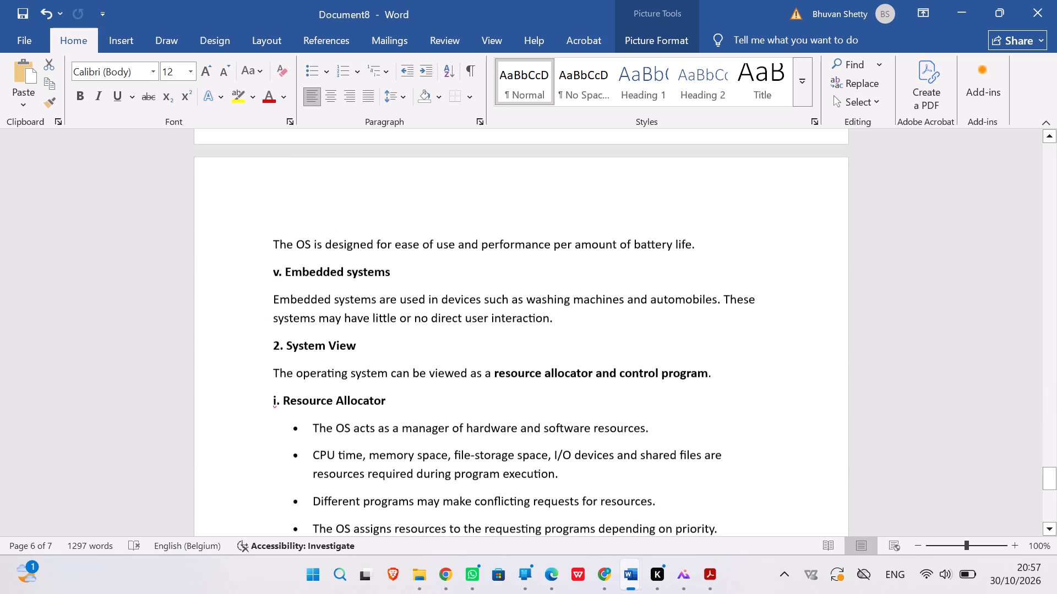
scroll(693, 368, "down", 4)
scroll(693, 368, "up", 1)
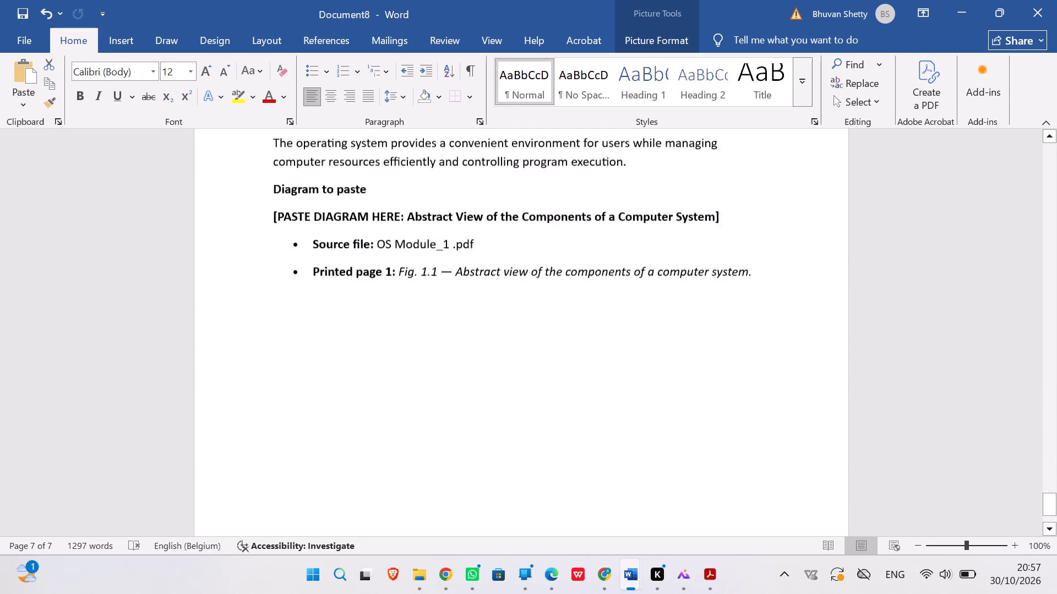
scroll(693, 368, "up", 1)
left_click_drag(273, 378, 754, 443)
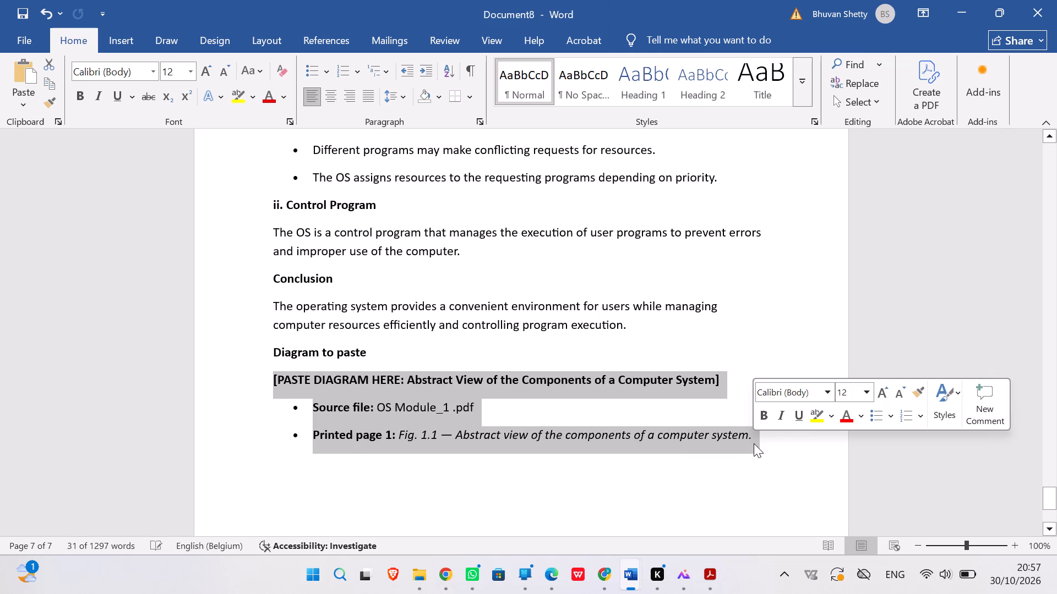
key("super+v")
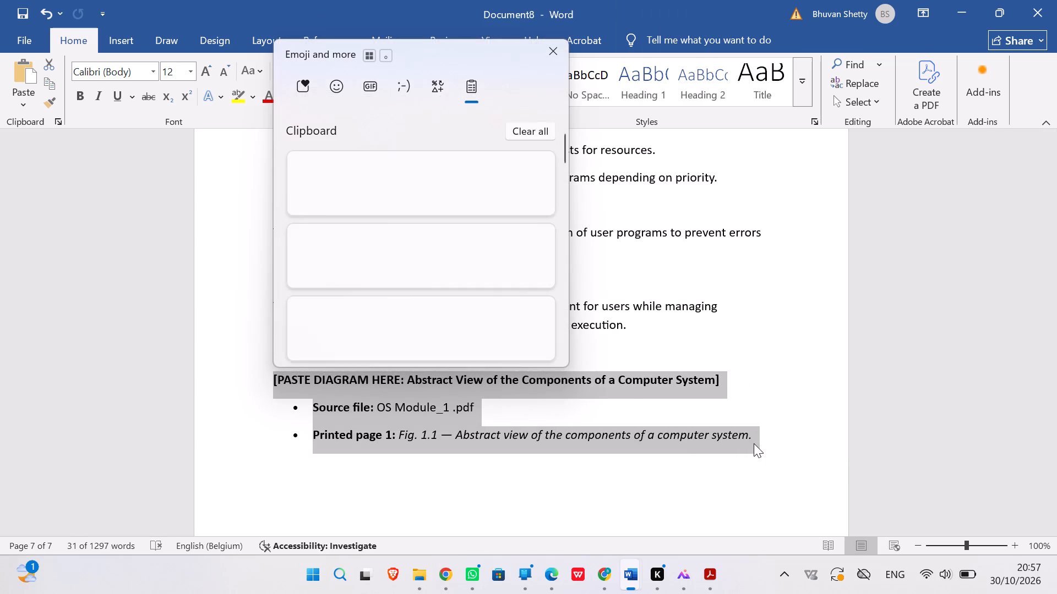
scroll(473, 262, "down", 3)
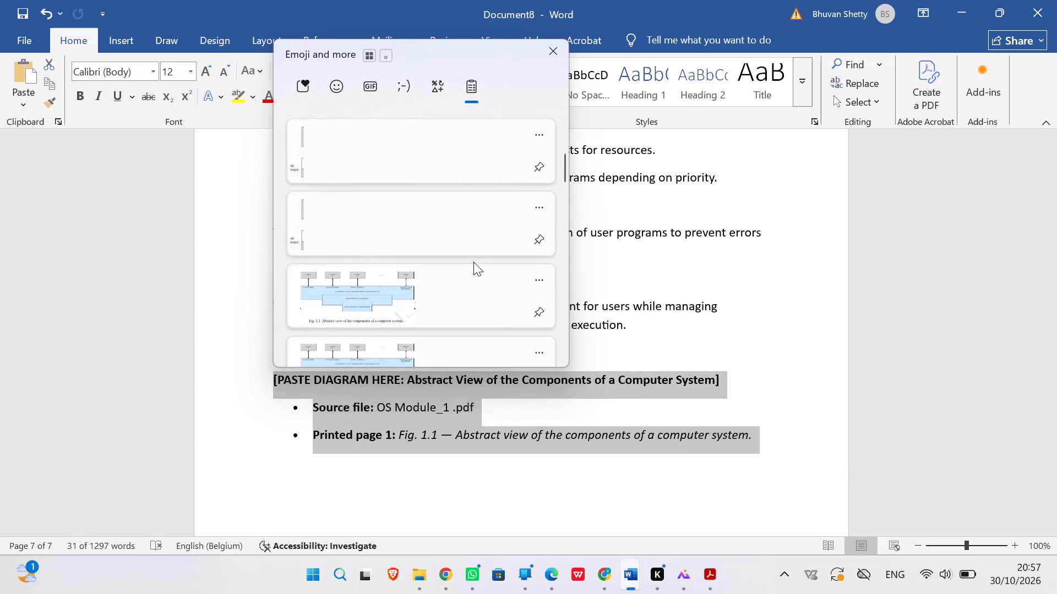
scroll(473, 262, "down", 2)
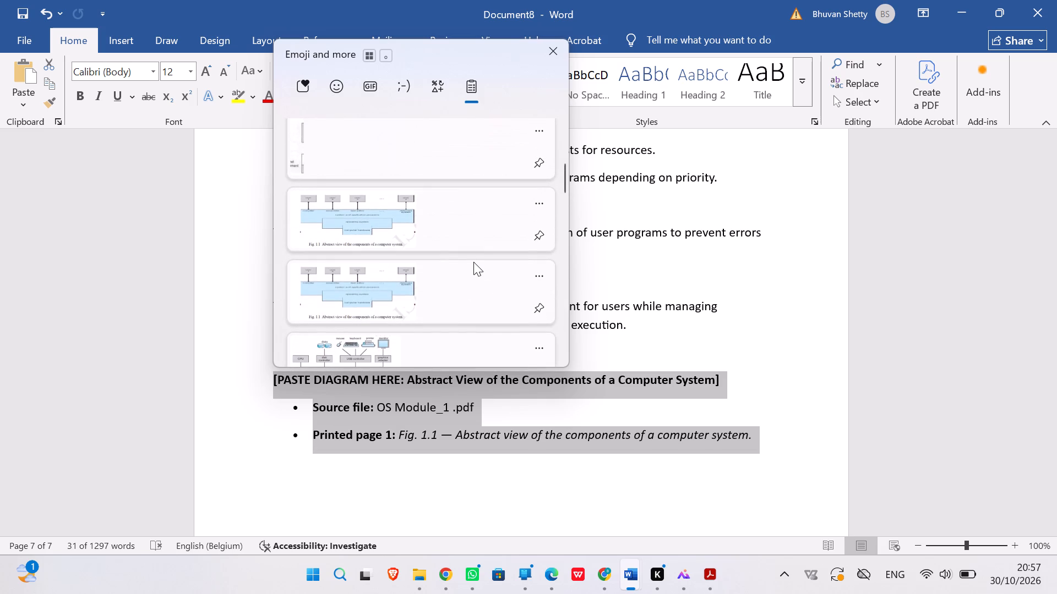
left_click(360, 224)
key("ctrl+v")
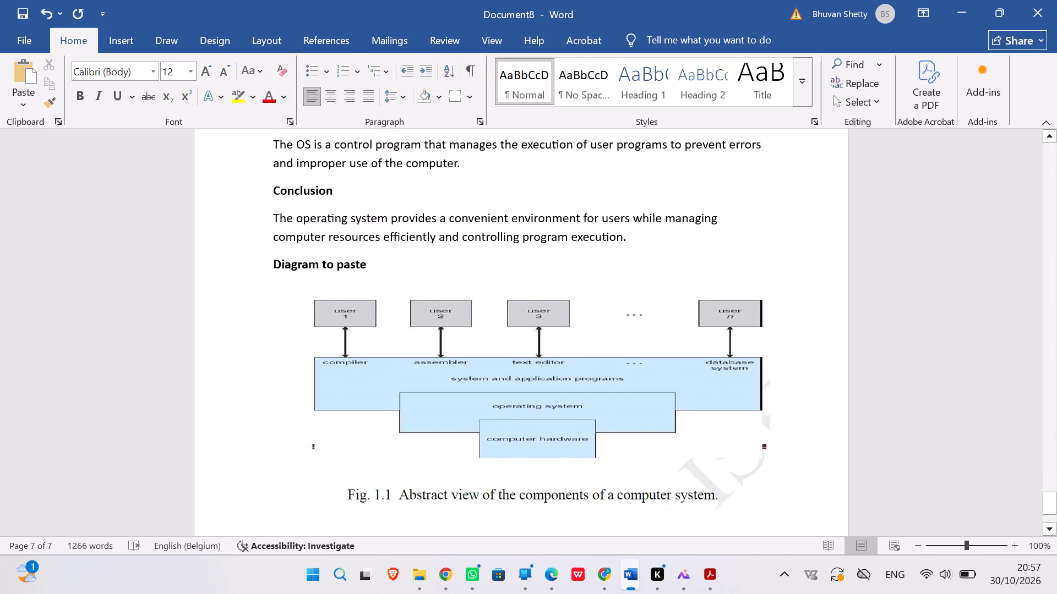
Start a new paragraph after the Fig. 1.1 picture at the end of the document.
scroll(597, 402, "down", 1)
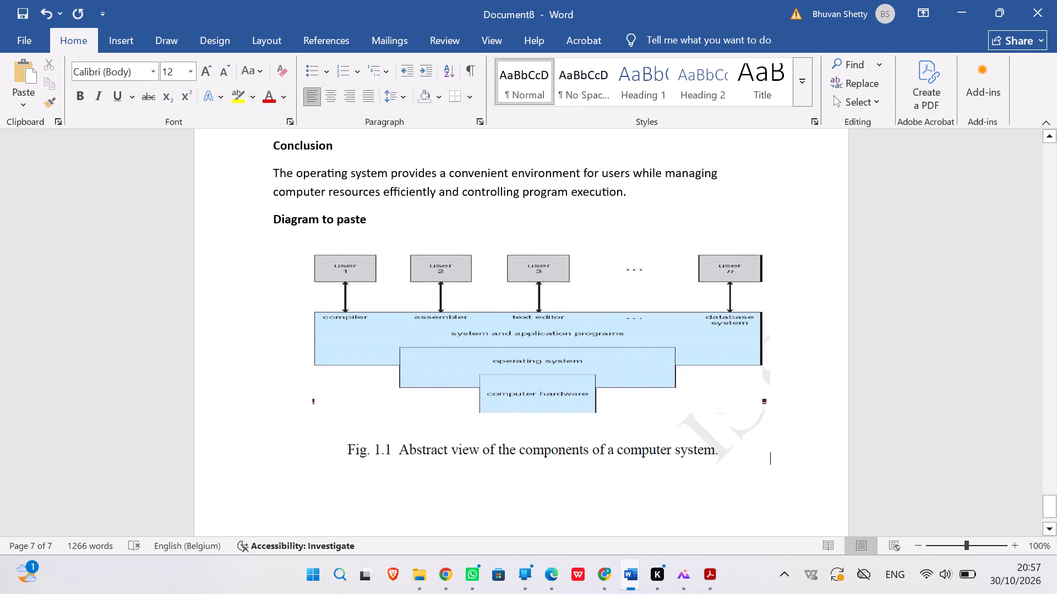
scroll(597, 402, "down", 1)
key("Return")
key("alt+Tab")
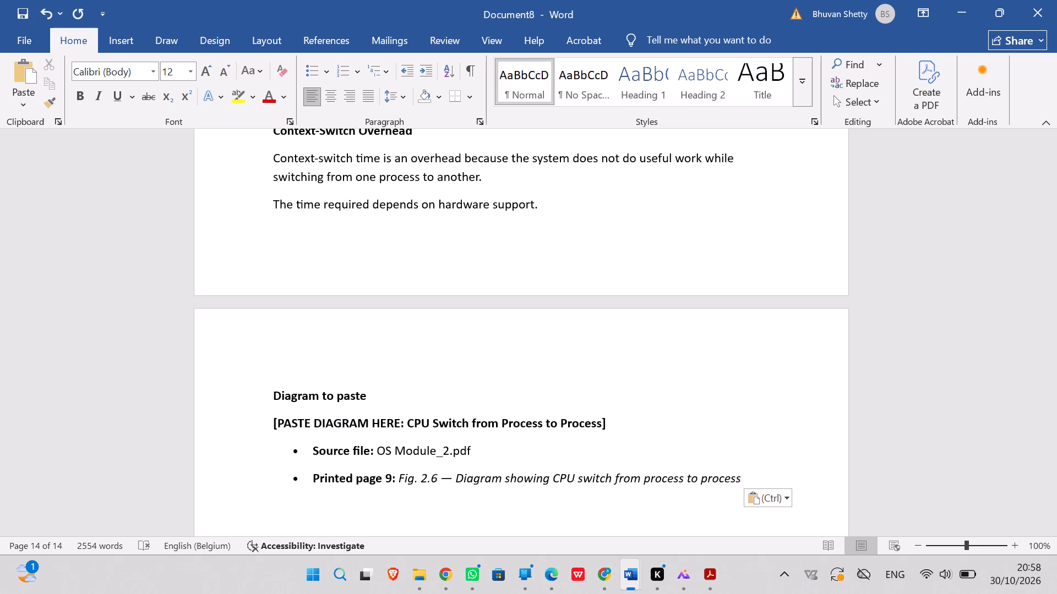
Review the pasted Module 2 answers from Q8 back to Q5, checking their layout and the diagram placeholders with their source references.
scroll(776, 510, "up", 6)
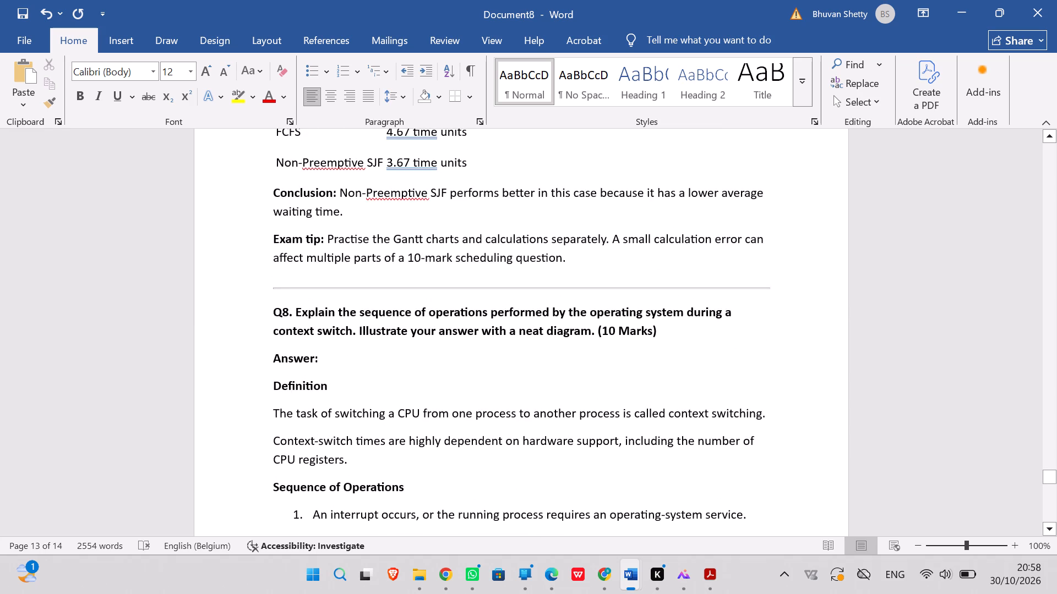
scroll(776, 510, "up", 1)
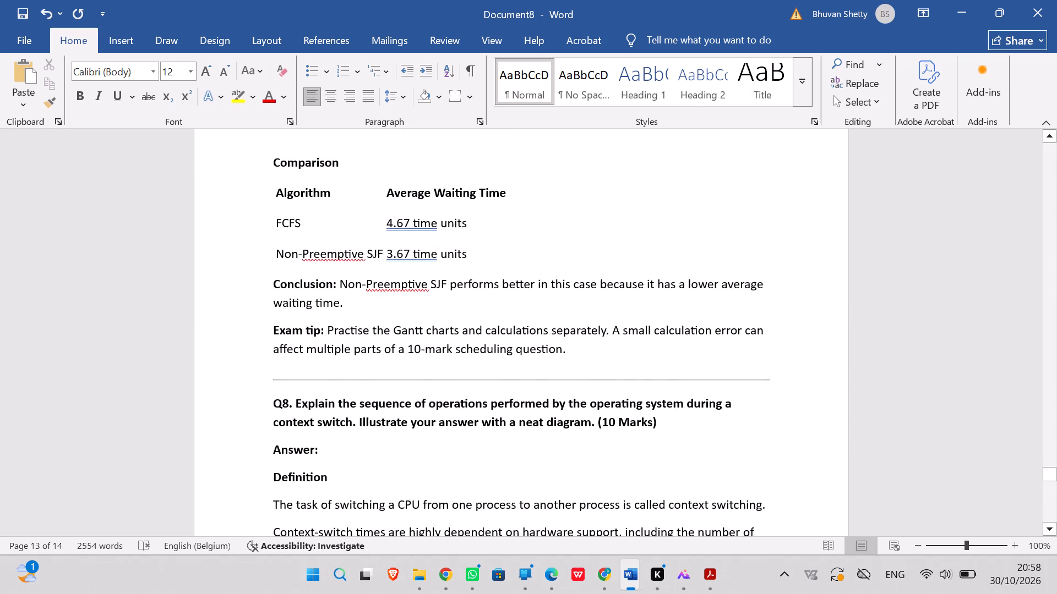
scroll(776, 510, "up", 7)
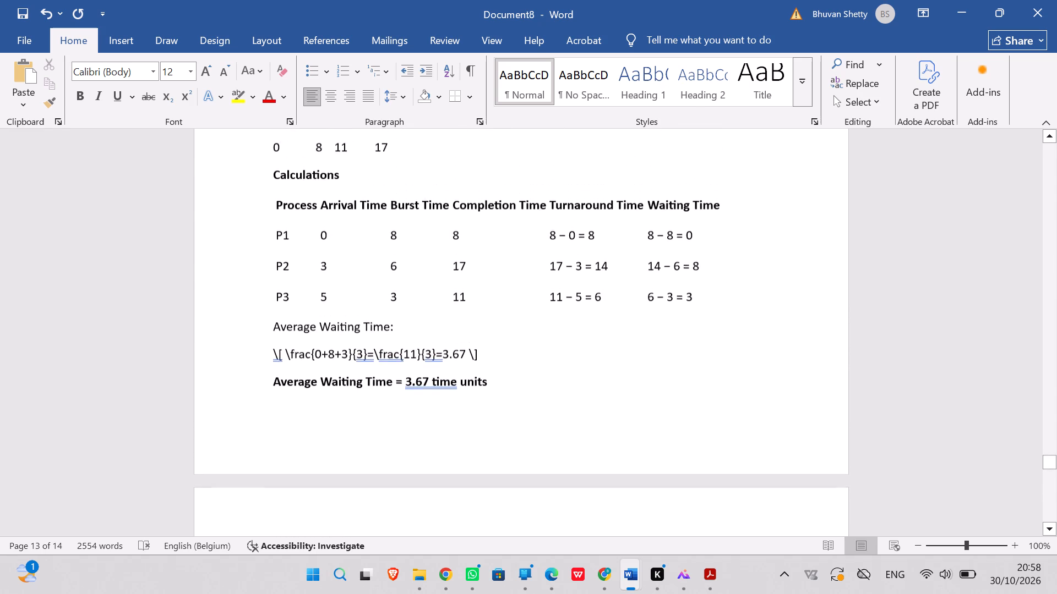
scroll(776, 510, "up", 5)
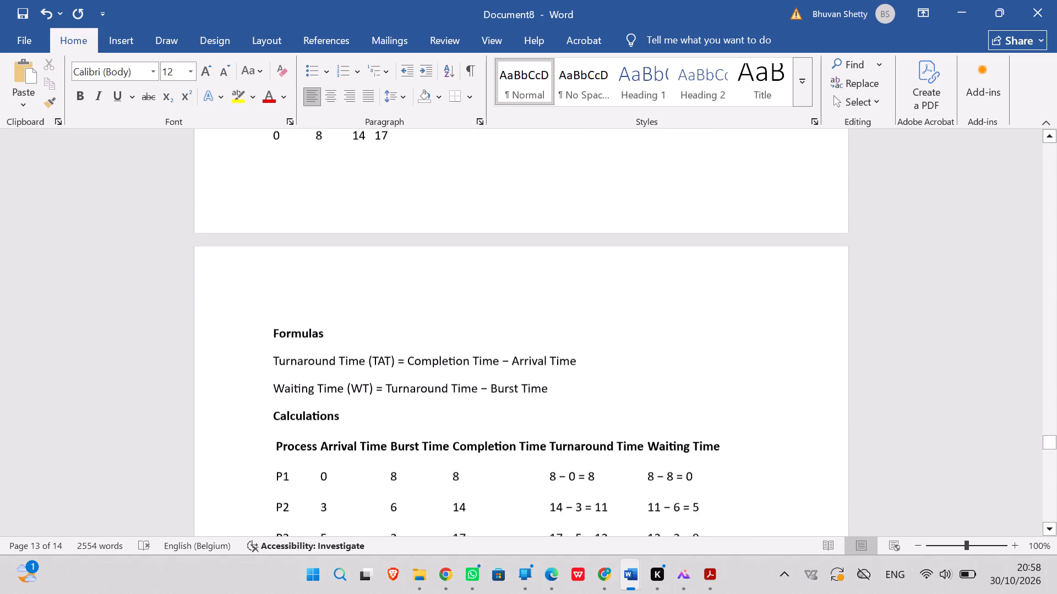
scroll(776, 510, "up", 3)
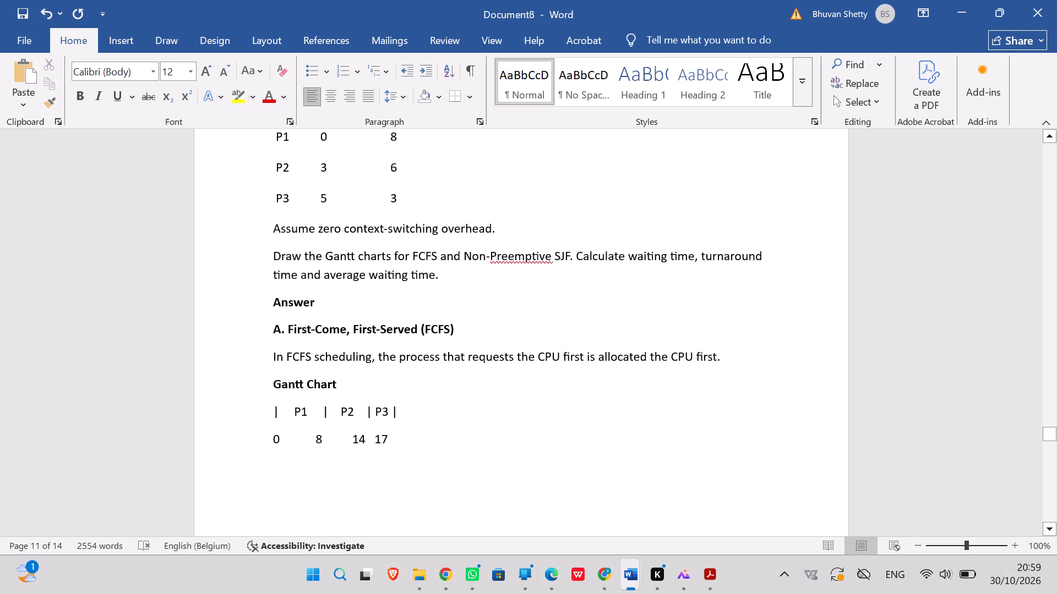
scroll(776, 510, "up", 1)
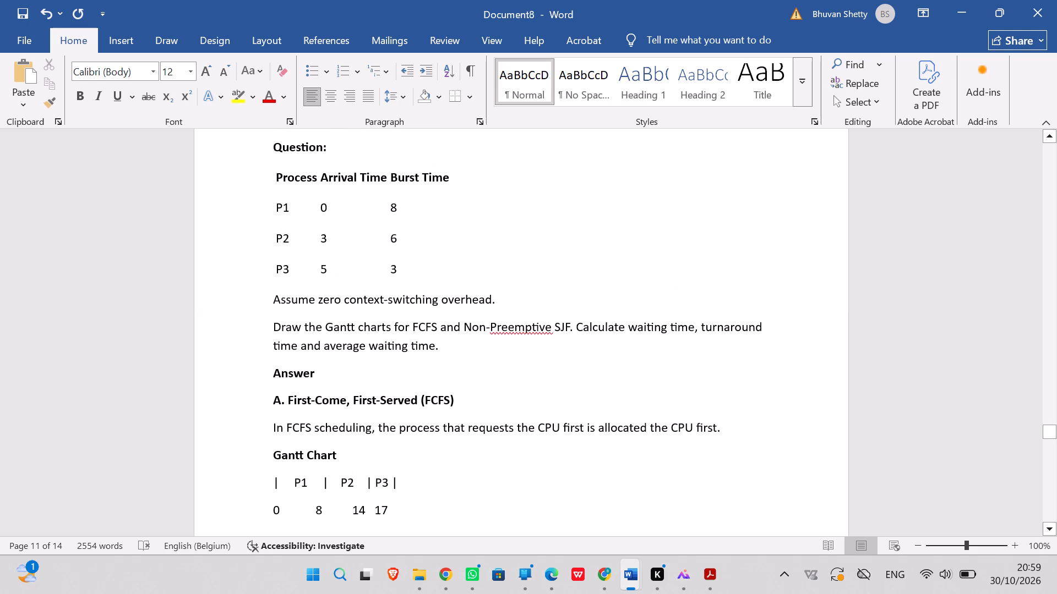
scroll(776, 510, "up", 3)
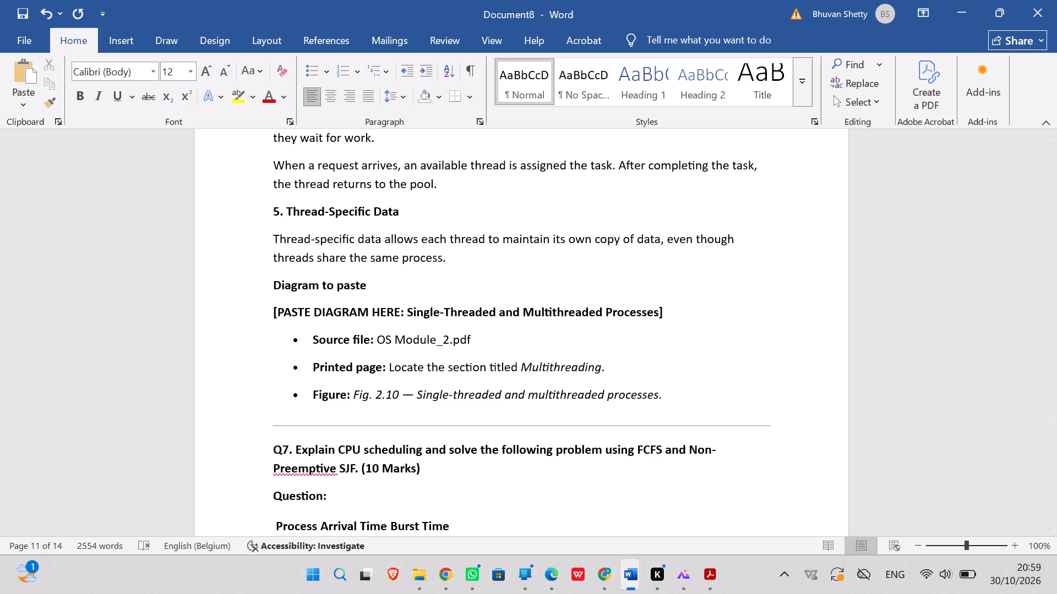
scroll(776, 510, "up", 6)
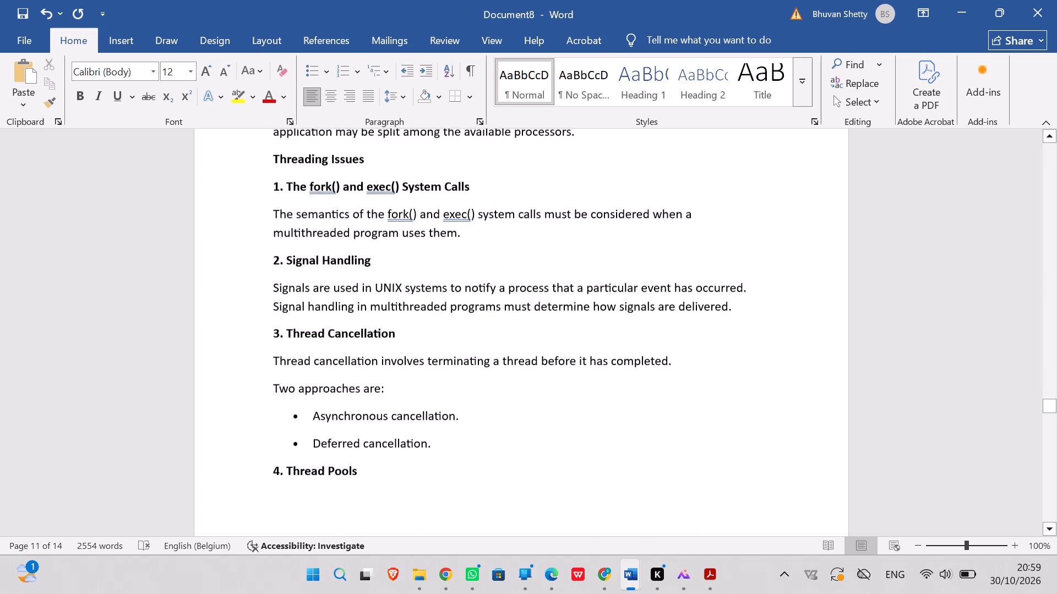
scroll(776, 510, "up", 3)
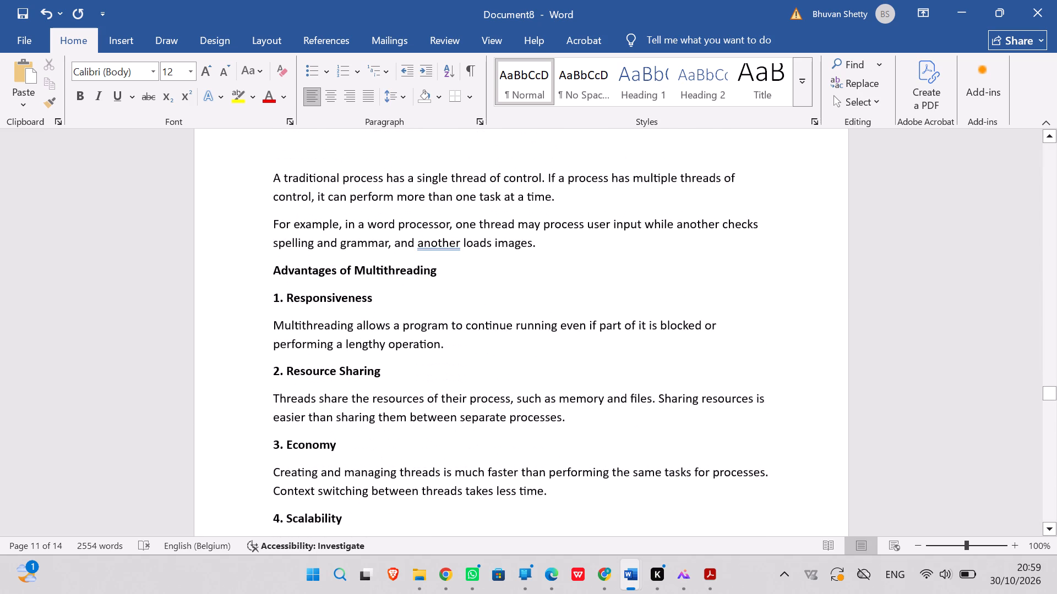
scroll(776, 510, "up", 3)
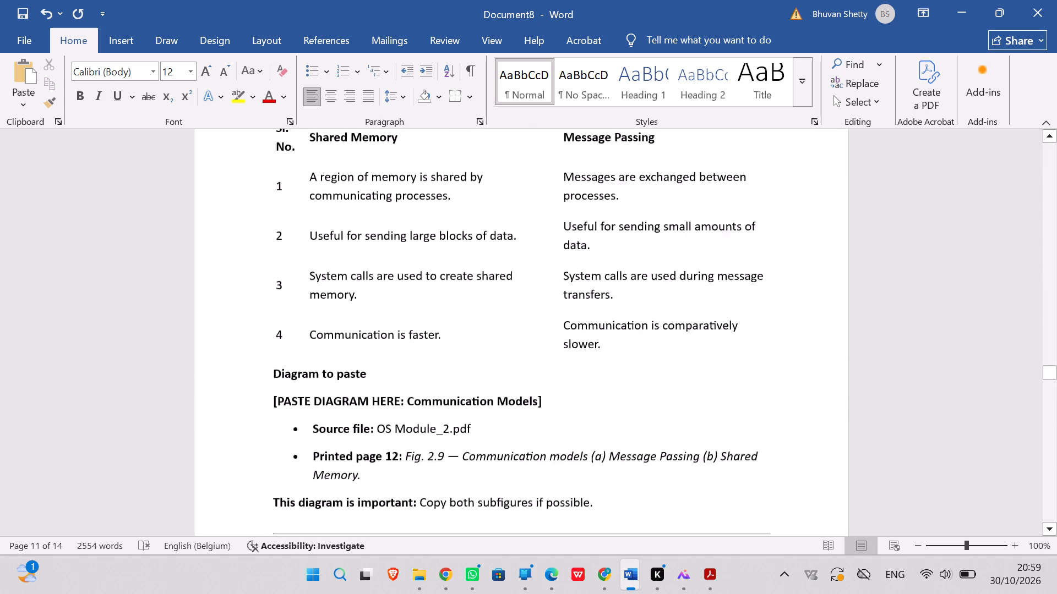
scroll(776, 510, "down", 1)
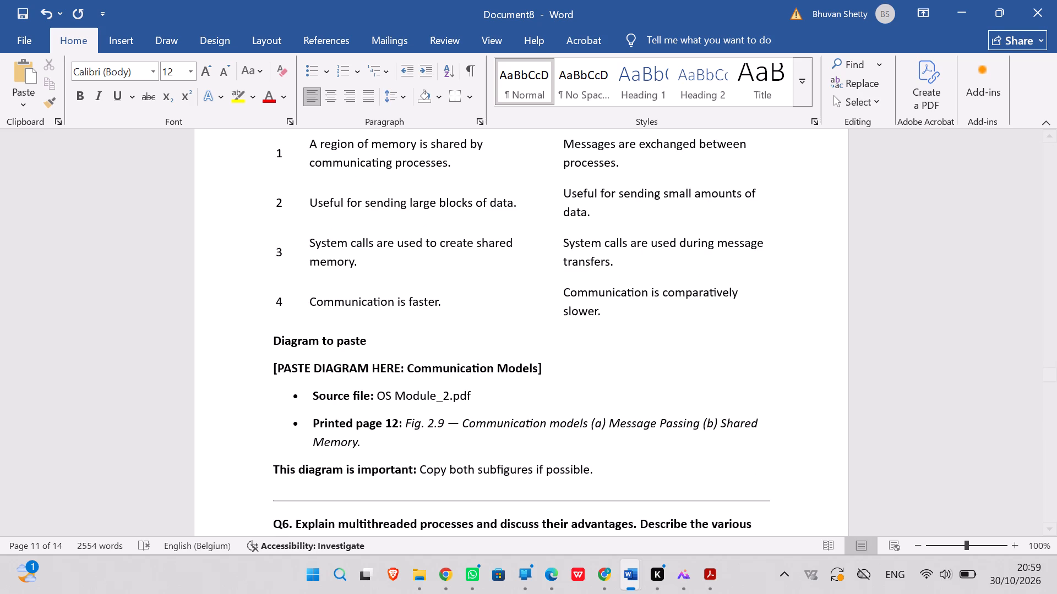
scroll(776, 510, "up", 7)
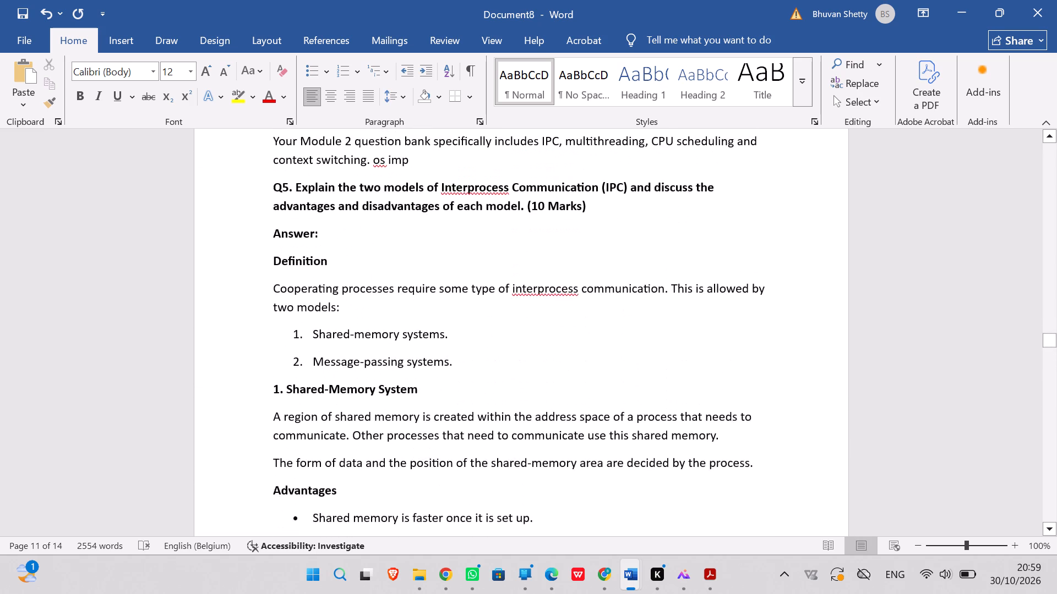
scroll(776, 510, "up", 4)
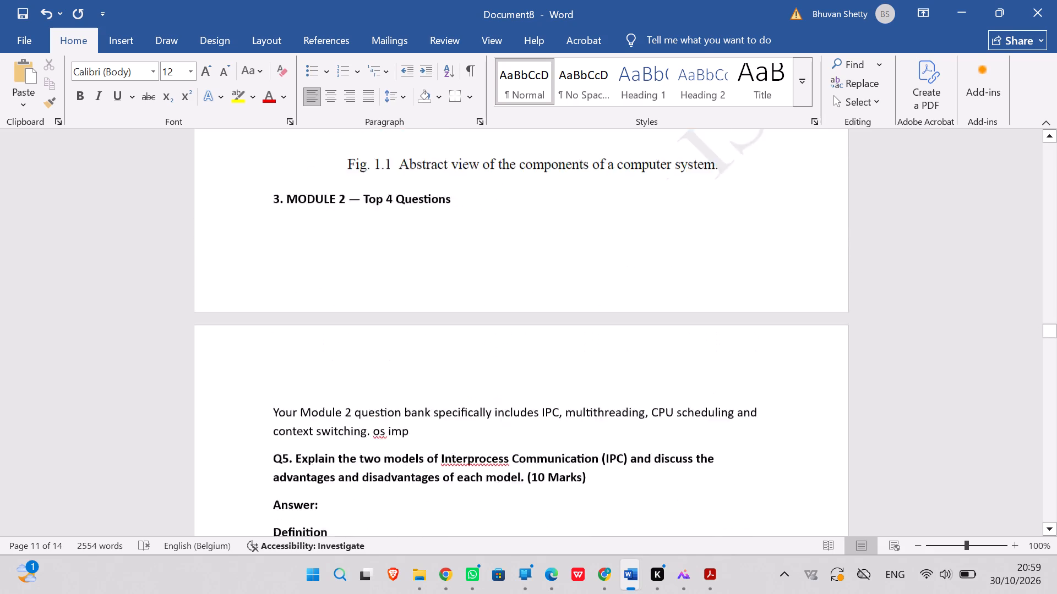
scroll(776, 510, "down", 1)
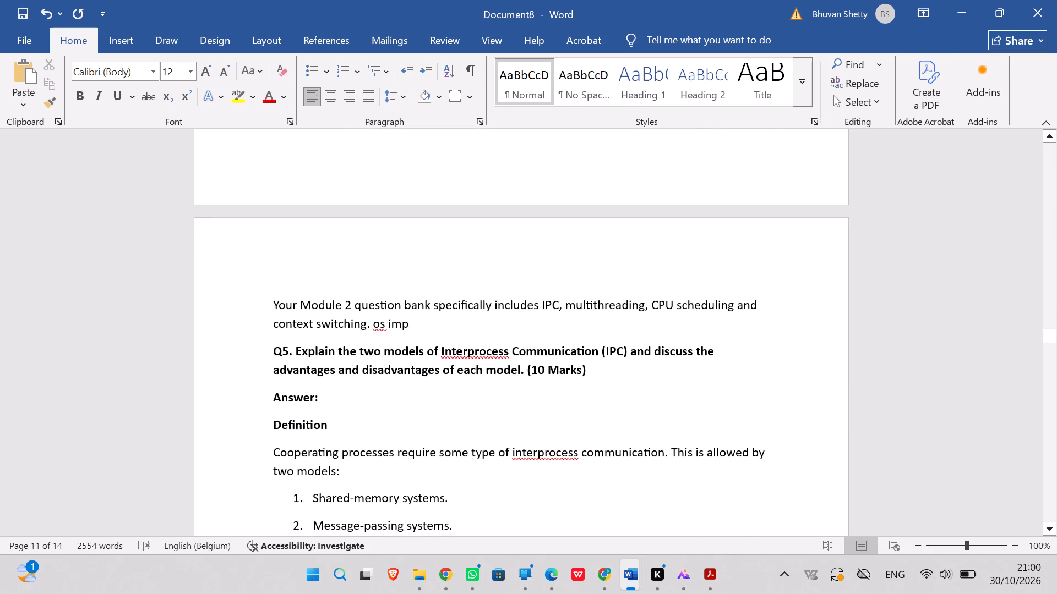
scroll(776, 510, "down", 1)
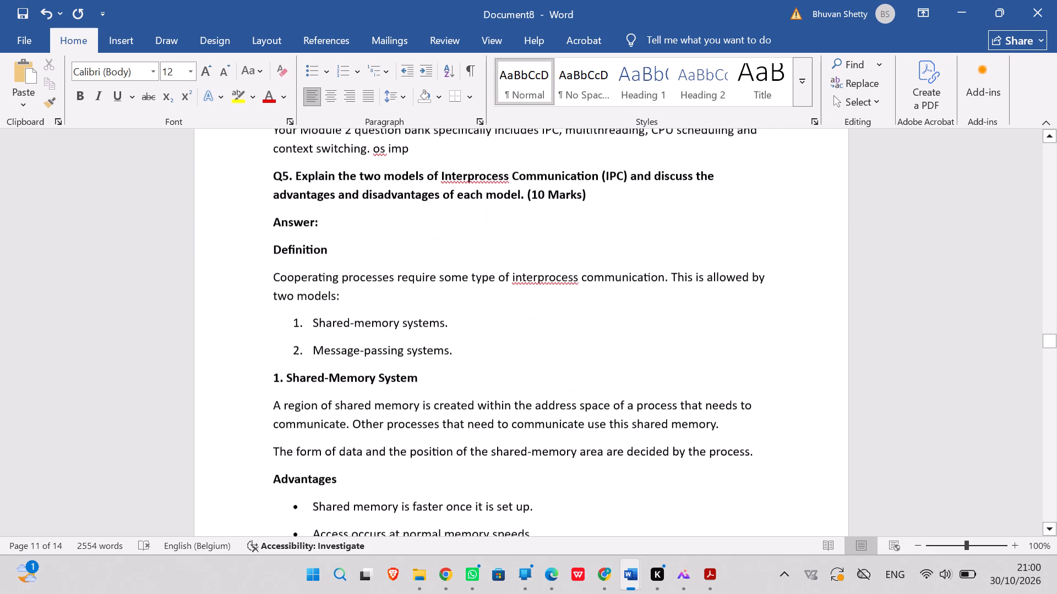
scroll(776, 510, "down", 1)
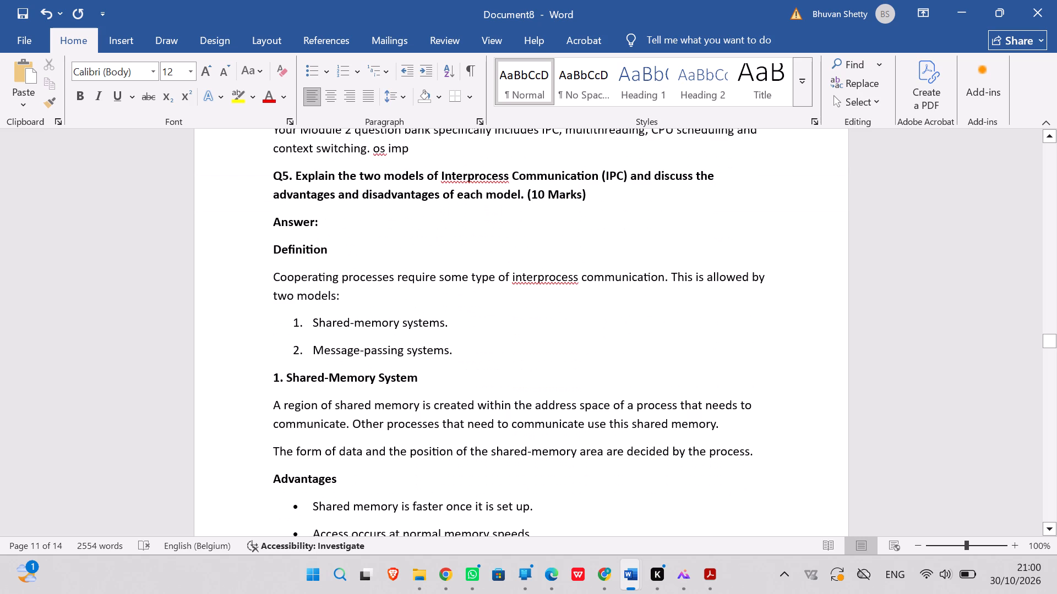
Clear all items from the Windows clipboard history.
key("super+v")
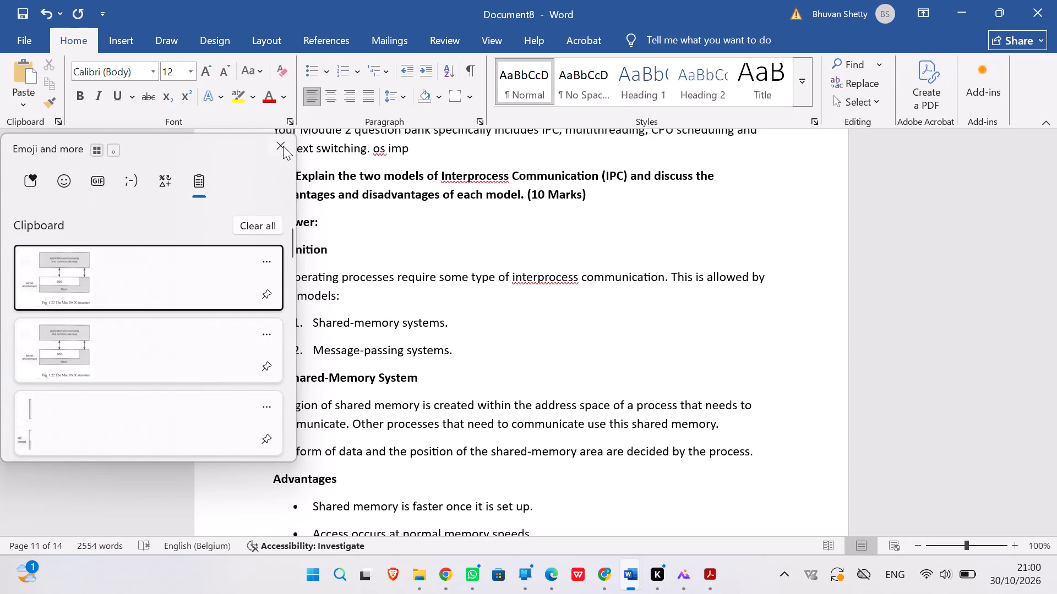
left_click(266, 222)
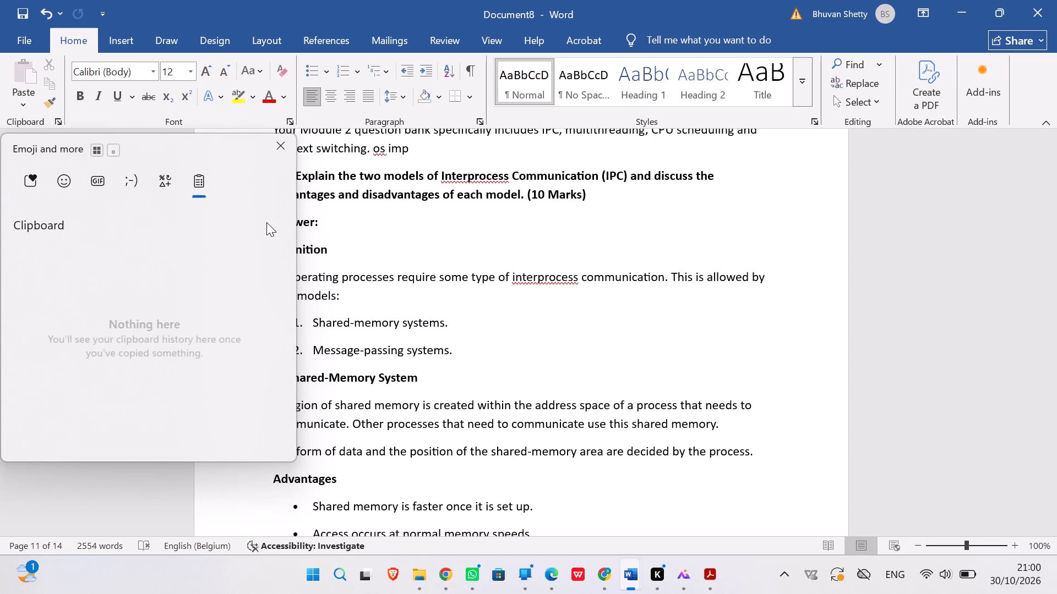
left_click(410, 454)
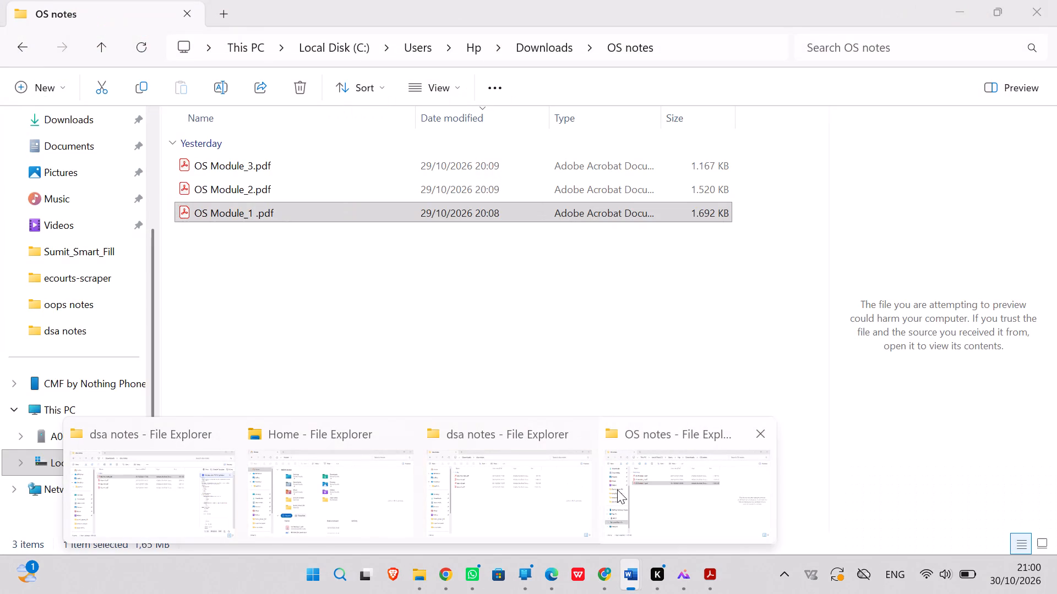
Switch to the OS notes folder in File Explorer and open OS Module_2.pdf in Acrobat.
left_click(617, 490)
double_click(397, 196)
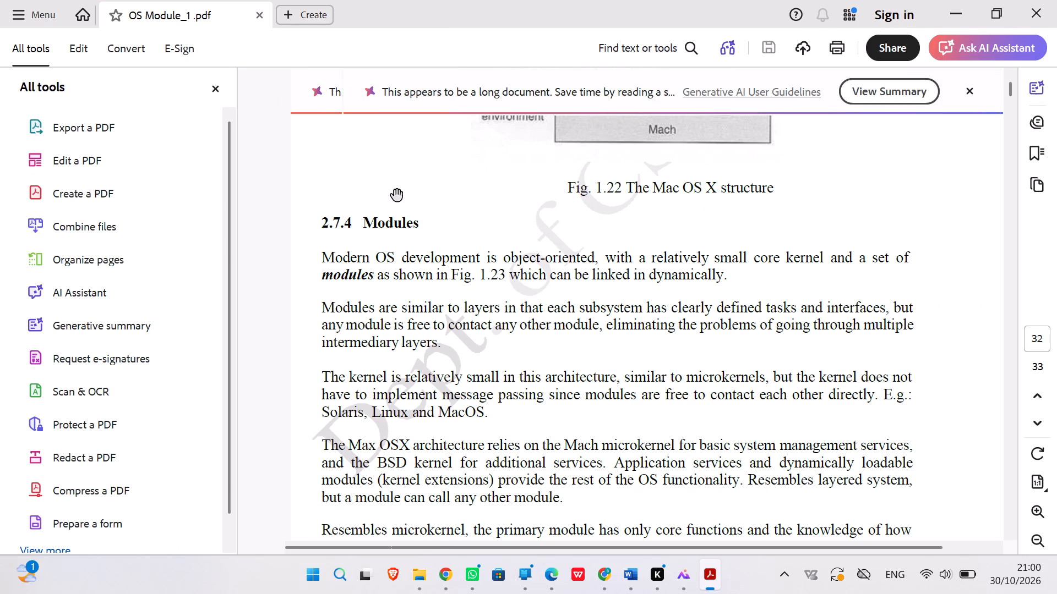
Capture a screenshot of the Fig. 2.6 CPU switch from process to process diagram on PDF page 8, including its inner Figure 3.4 caption.
scroll(577, 266, "down", 3)
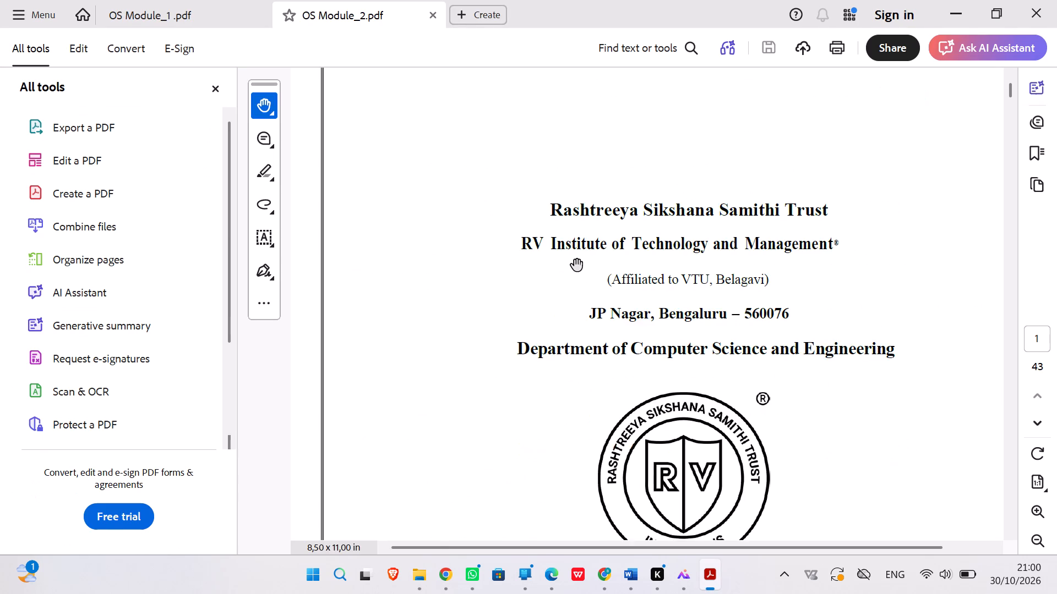
scroll(577, 266, "down", 10)
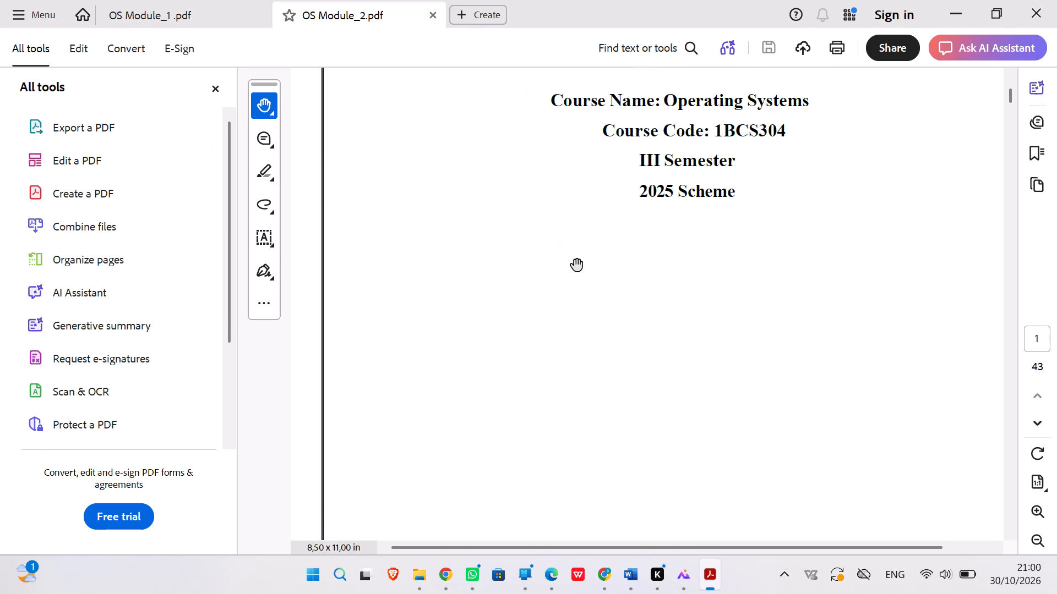
scroll(577, 266, "down", 9)
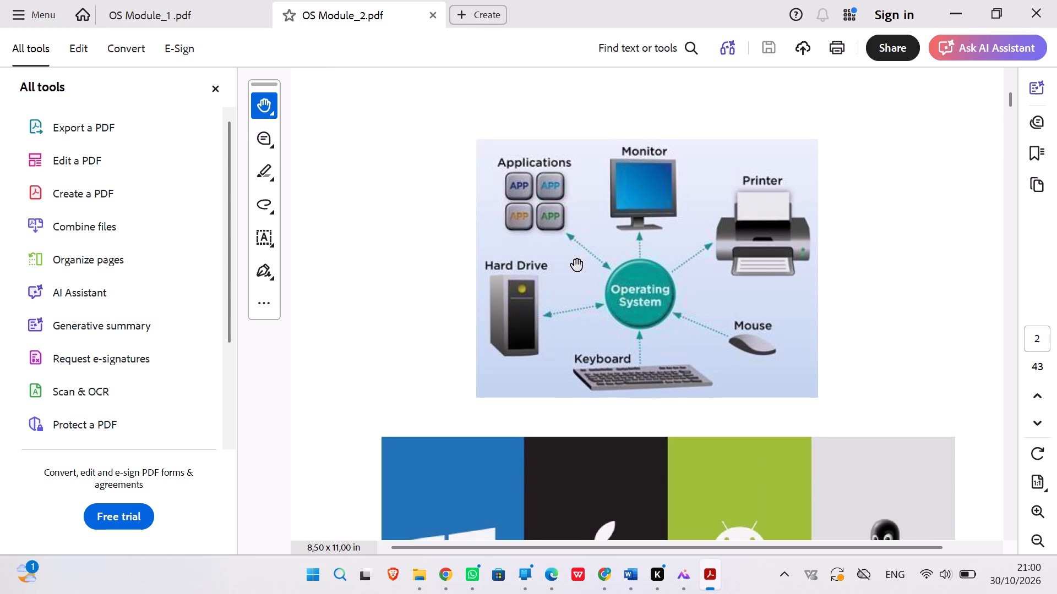
scroll(577, 266, "down", 4)
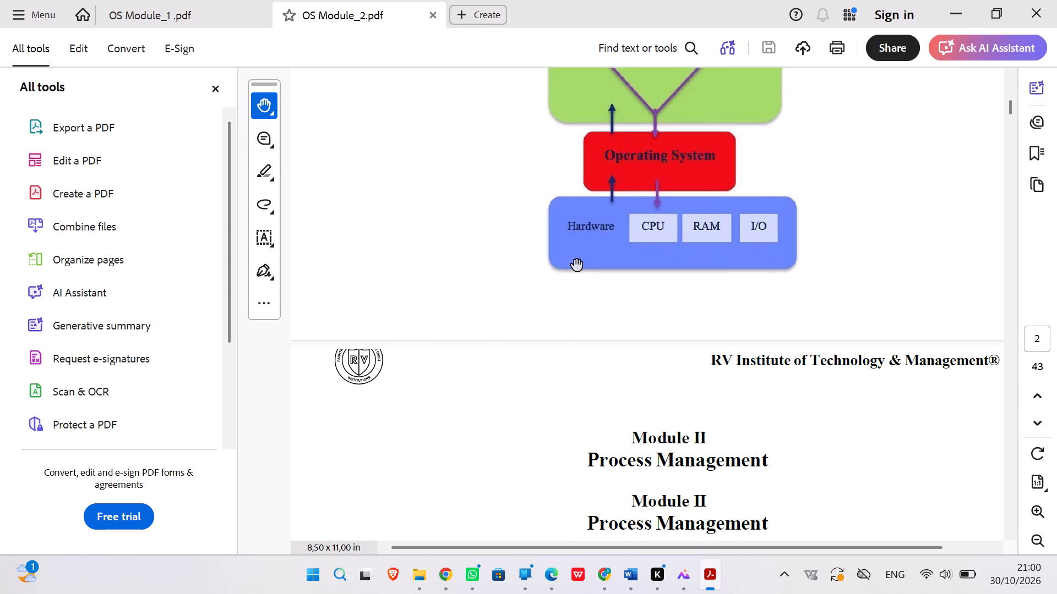
scroll(577, 266, "down", 4)
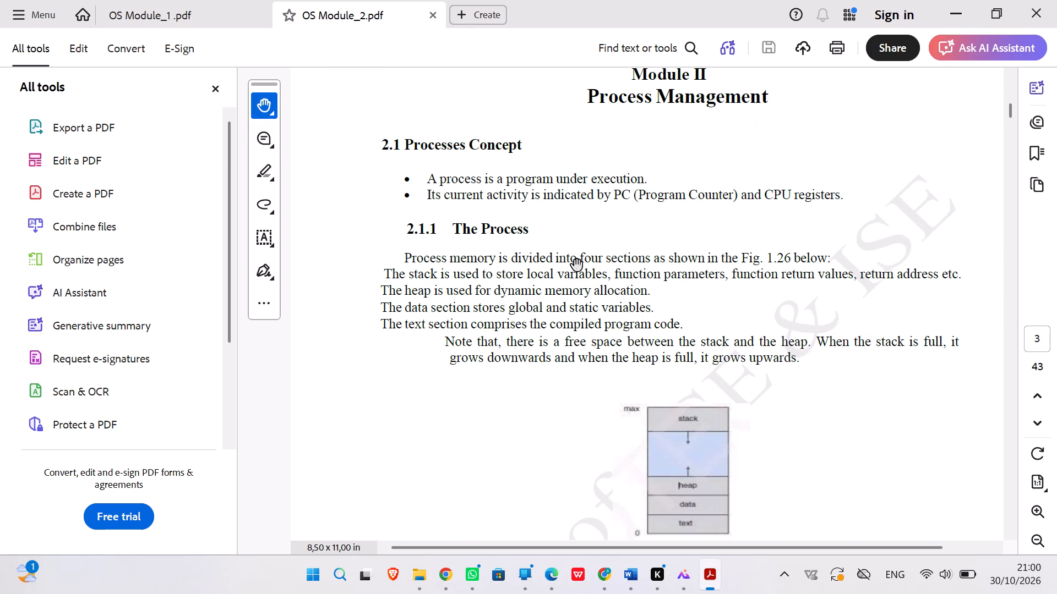
scroll(577, 266, "down", 10)
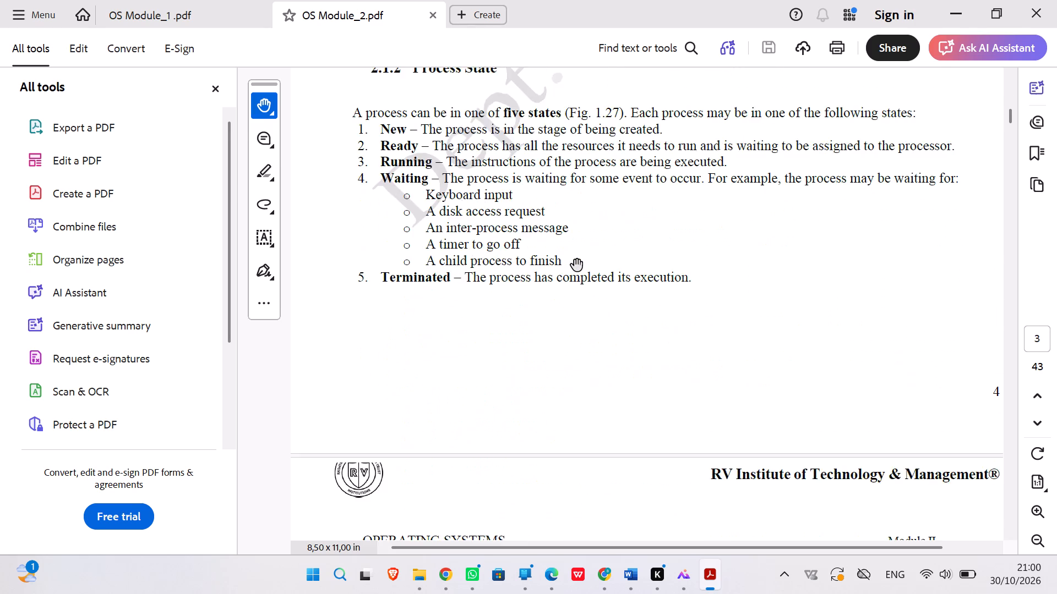
scroll(577, 266, "down", 19)
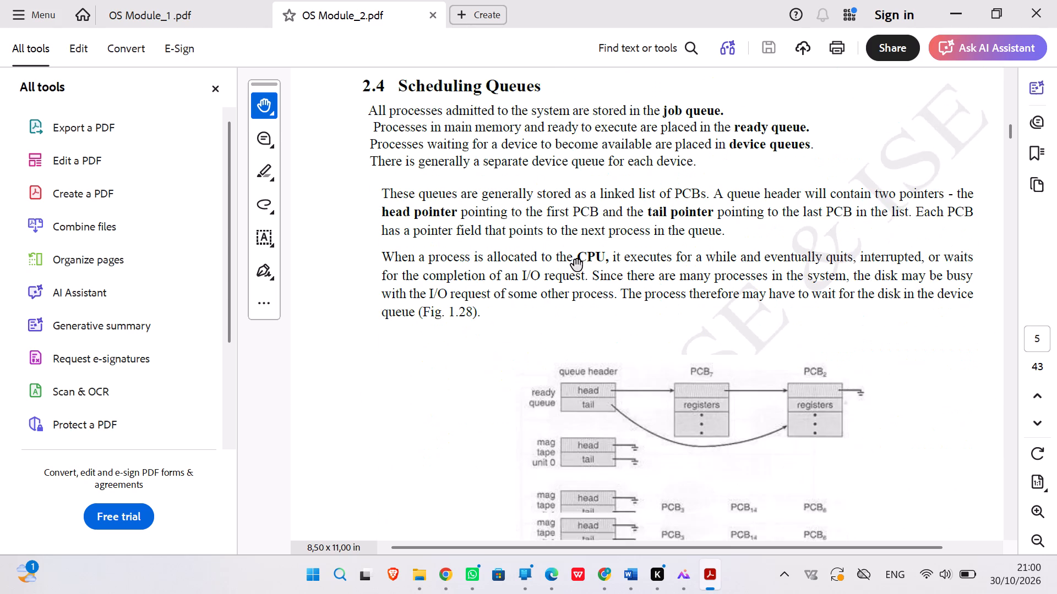
scroll(577, 266, "down", 5)
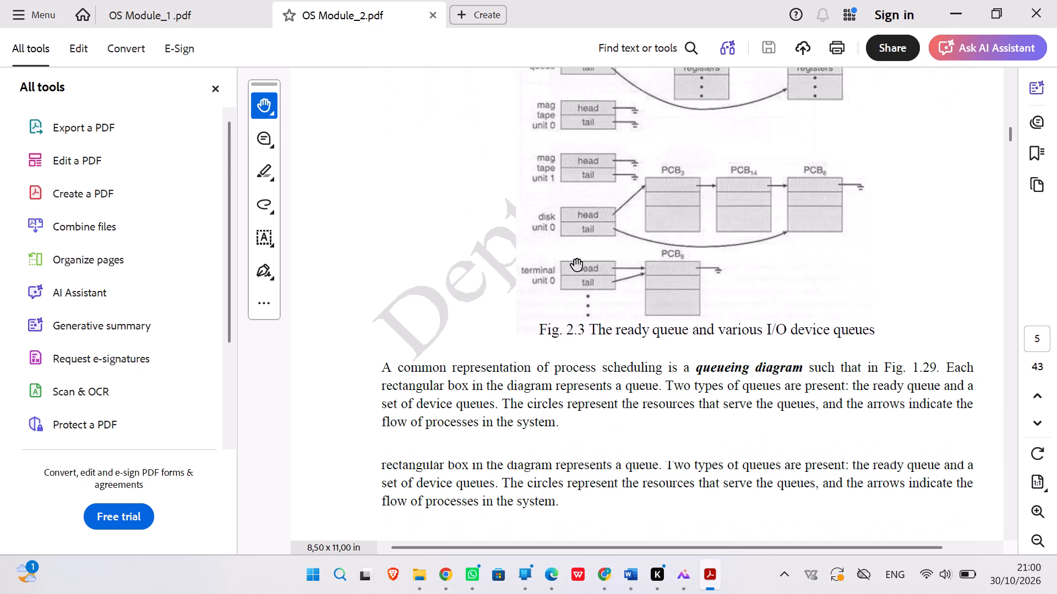
scroll(577, 266, "down", 20)
scroll(577, 266, "down", 1)
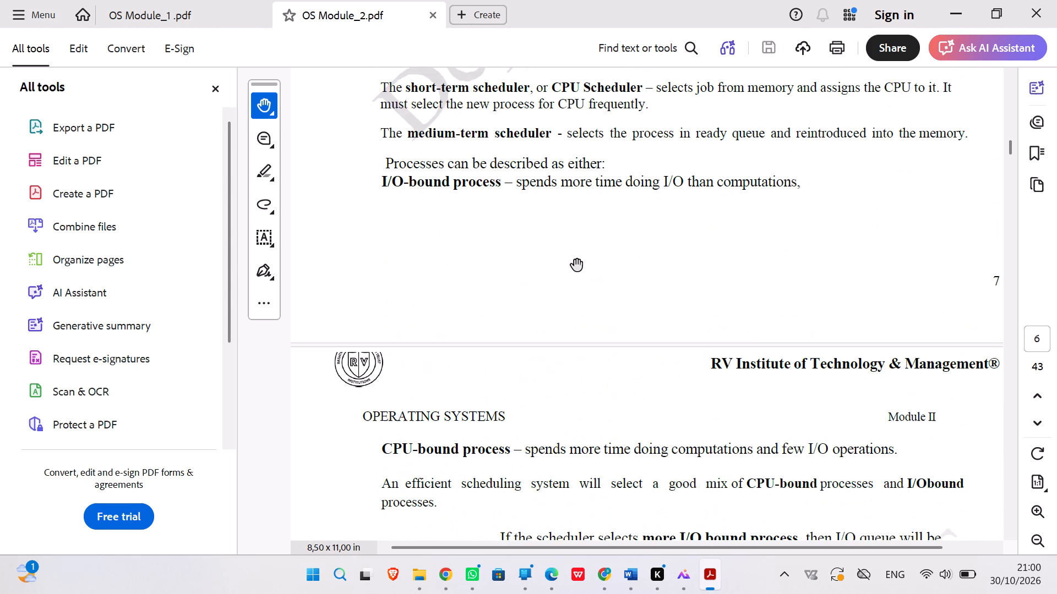
scroll(577, 266, "down", 5)
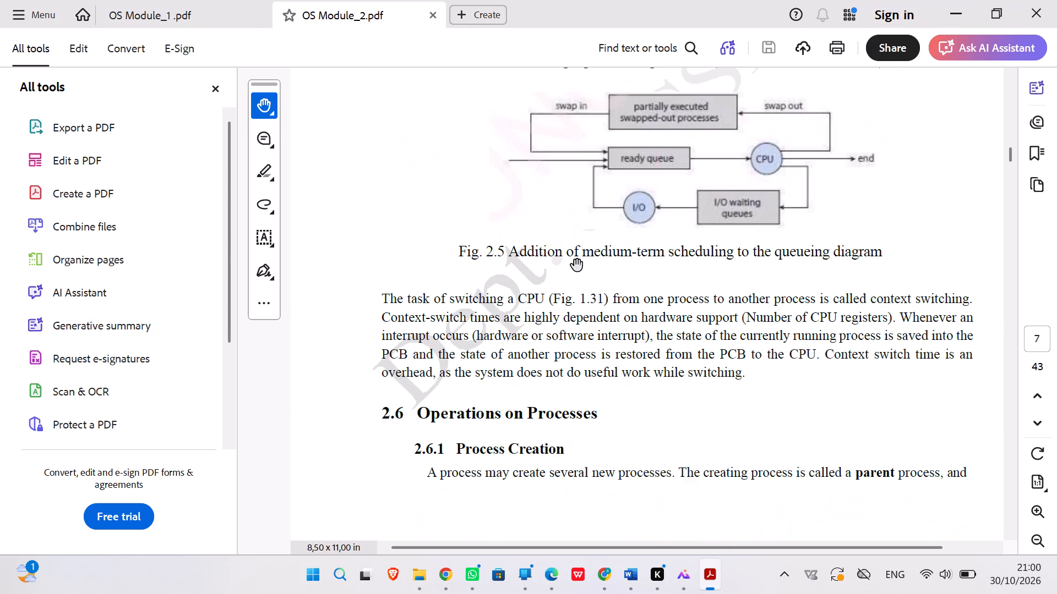
scroll(577, 266, "down", 6)
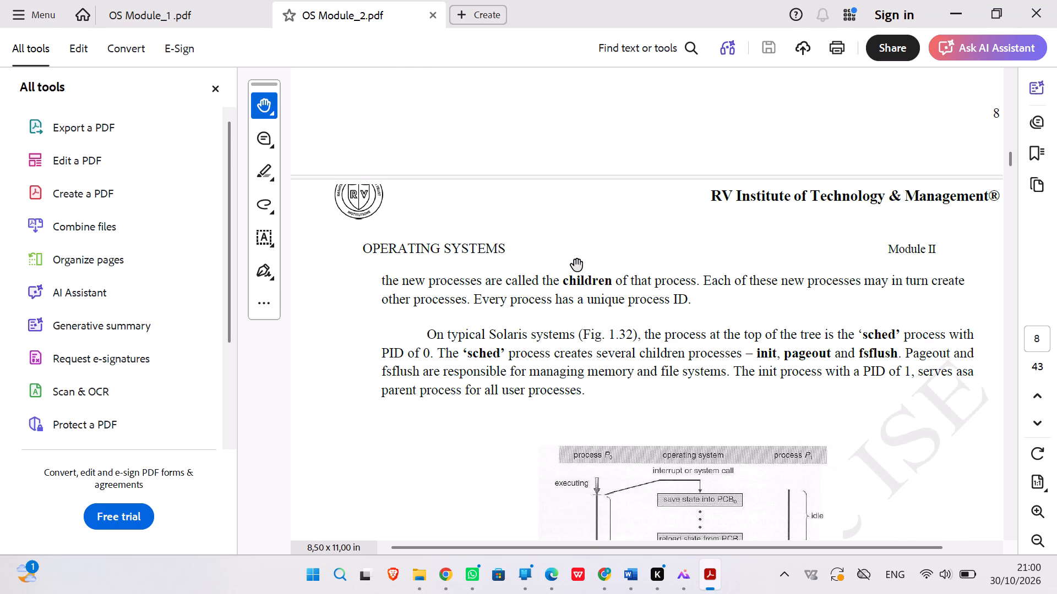
scroll(577, 266, "down", 2)
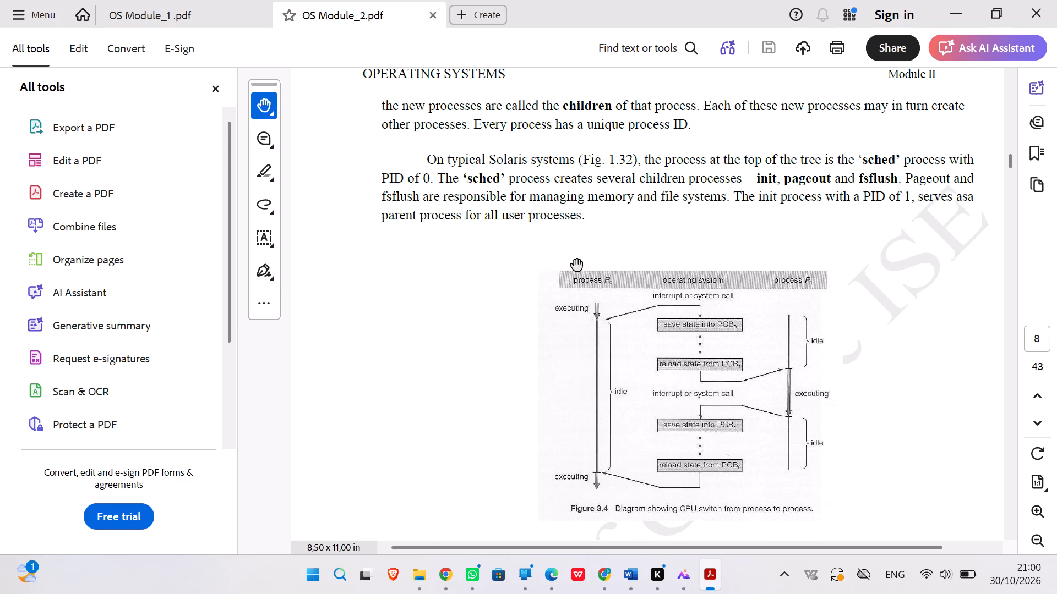
scroll(577, 266, "down", 1)
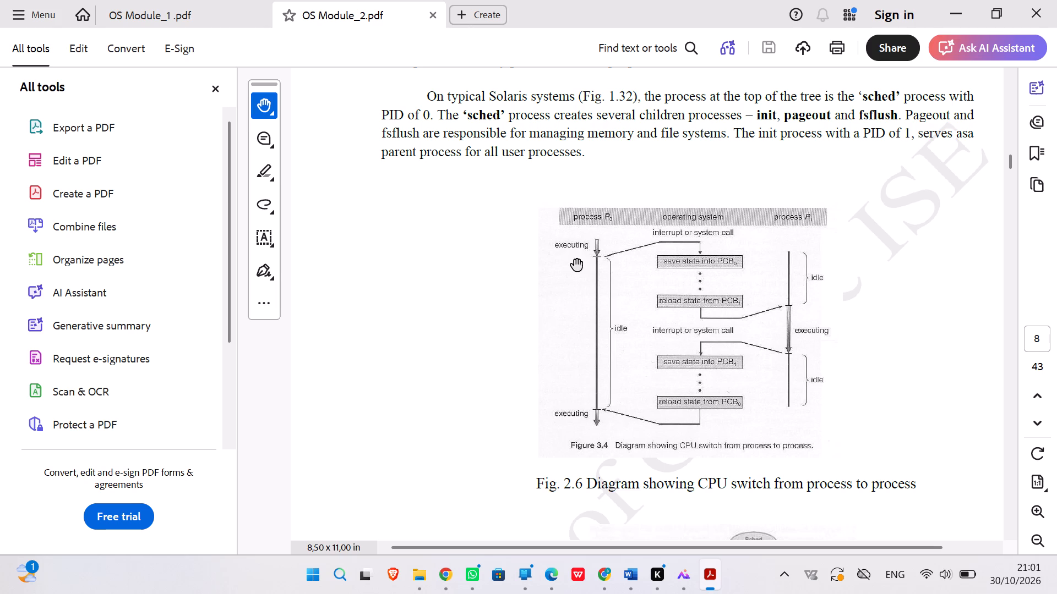
key("Print")
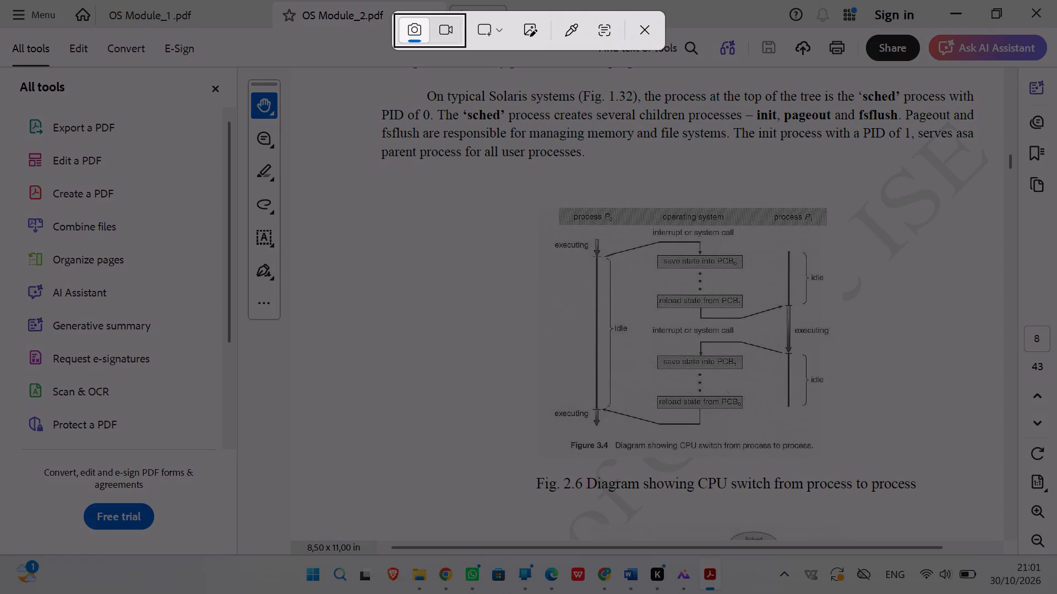
left_click_drag(520, 185, 862, 469)
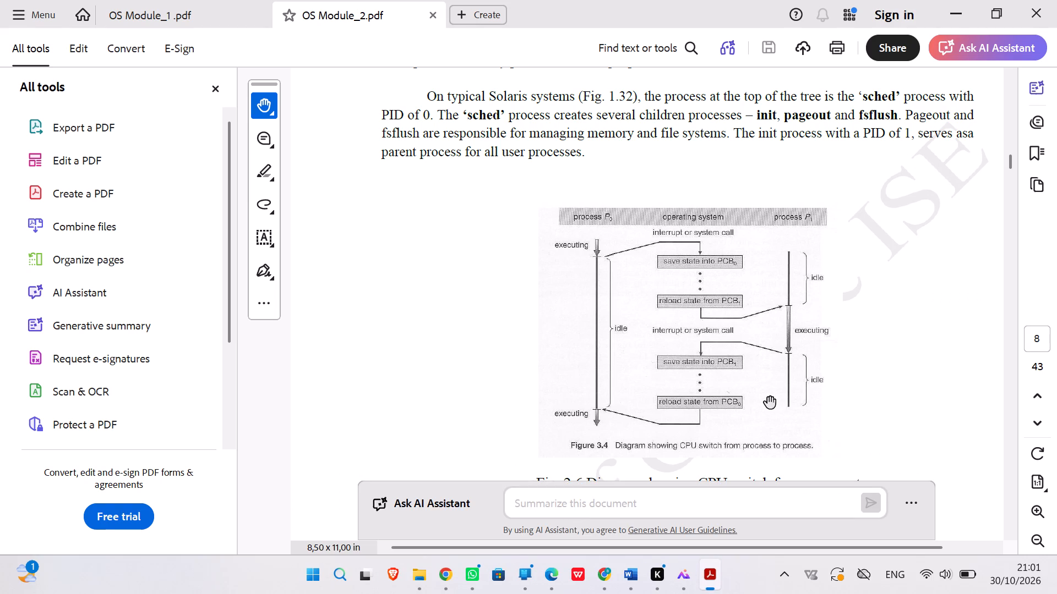
scroll(770, 401, "down", 1)
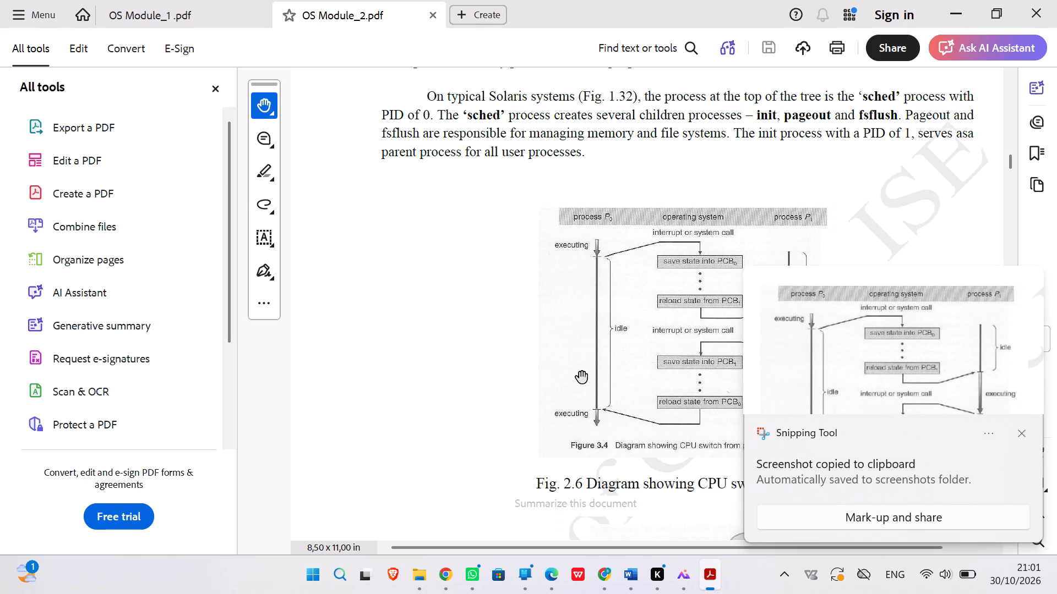
left_click(582, 378)
left_click(890, 150)
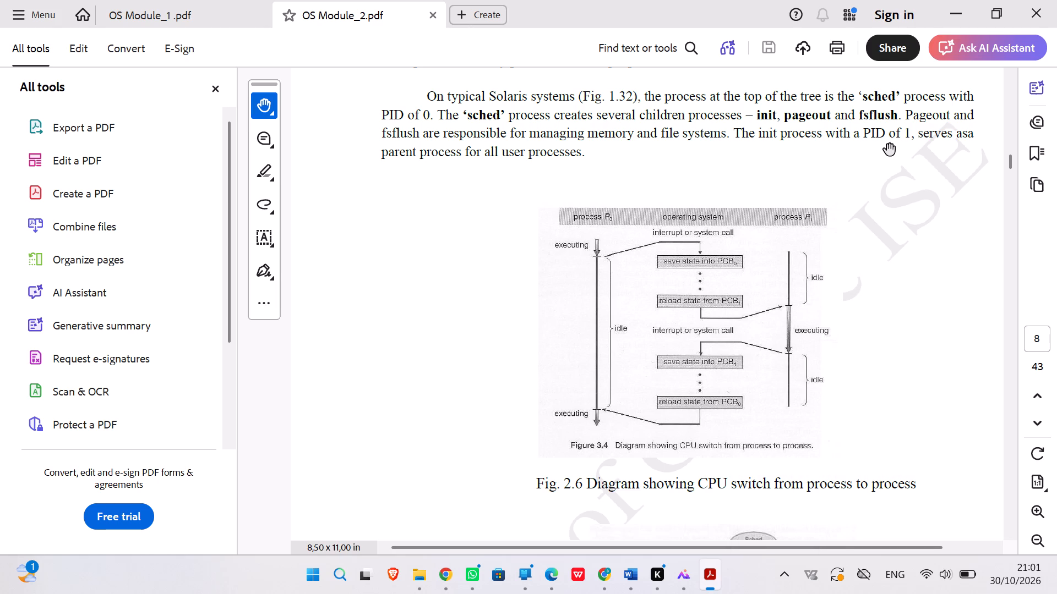
Look through OS Module_2.pdf past Fig. 2.6 for the Fig. 2.10 single-threaded and multithreaded processes diagram in section 2.8.
scroll(890, 150, "down", 19)
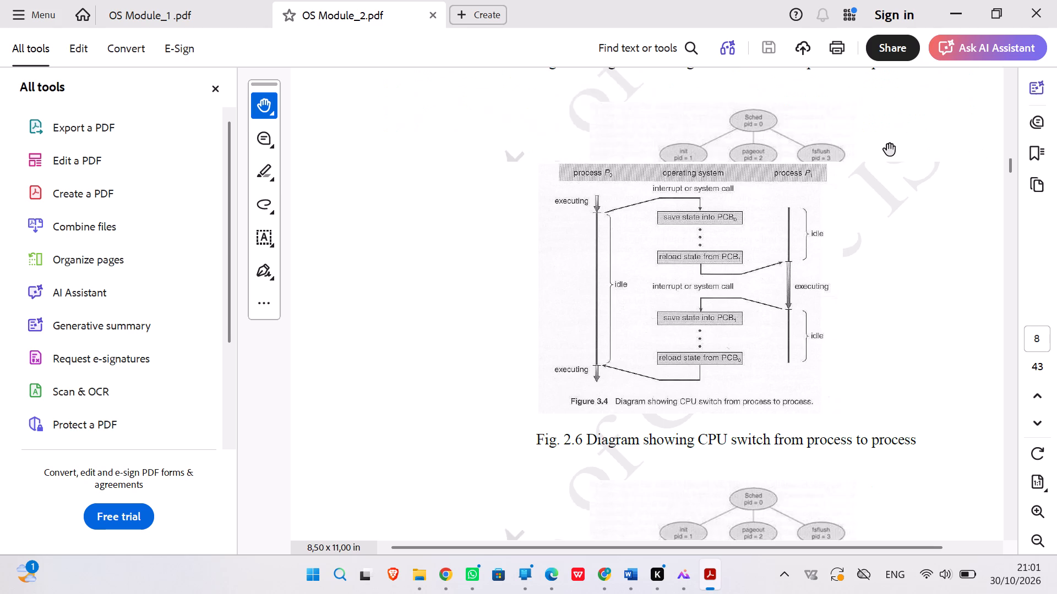
scroll(890, 150, "down", 10)
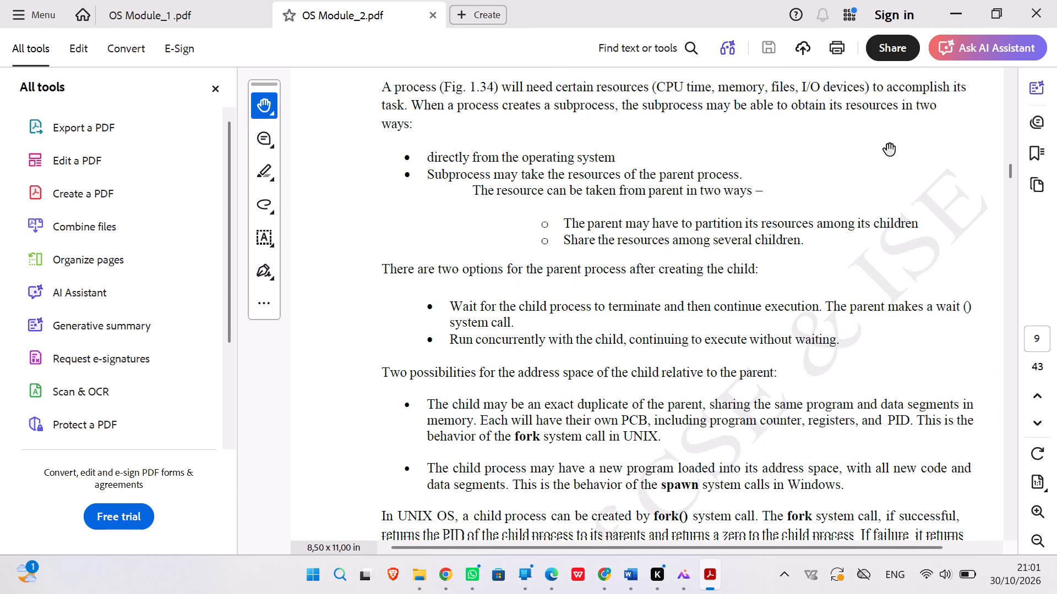
scroll(890, 150, "down", 3)
scroll(890, 150, "down", 20)
scroll(890, 150, "down", 20)
scroll(890, 150, "down", 20)
scroll(890, 150, "down", 9)
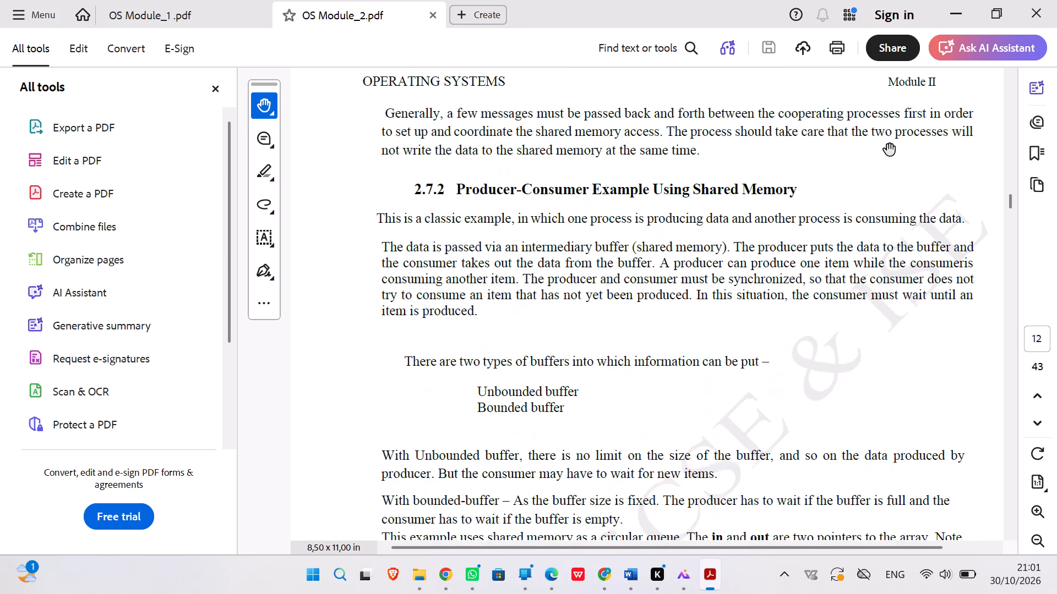
scroll(890, 150, "down", 5)
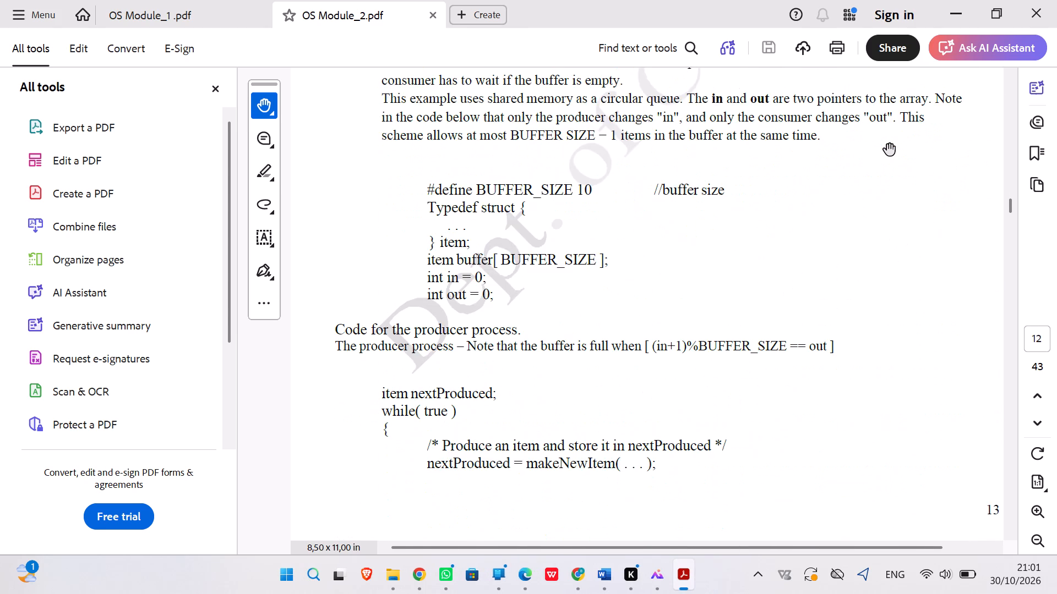
scroll(890, 150, "down", 5)
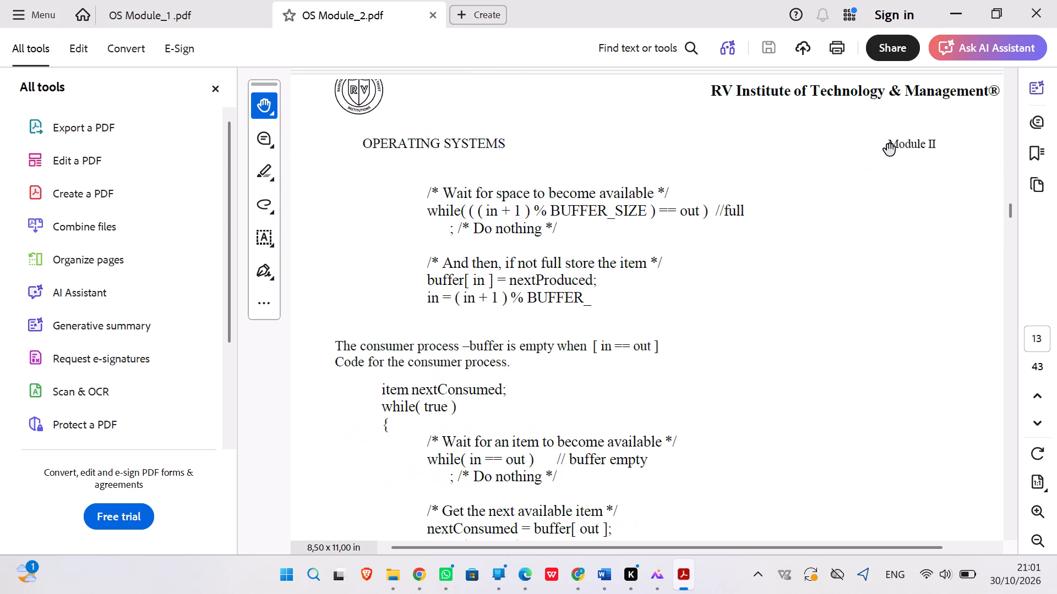
scroll(890, 150, "down", 9)
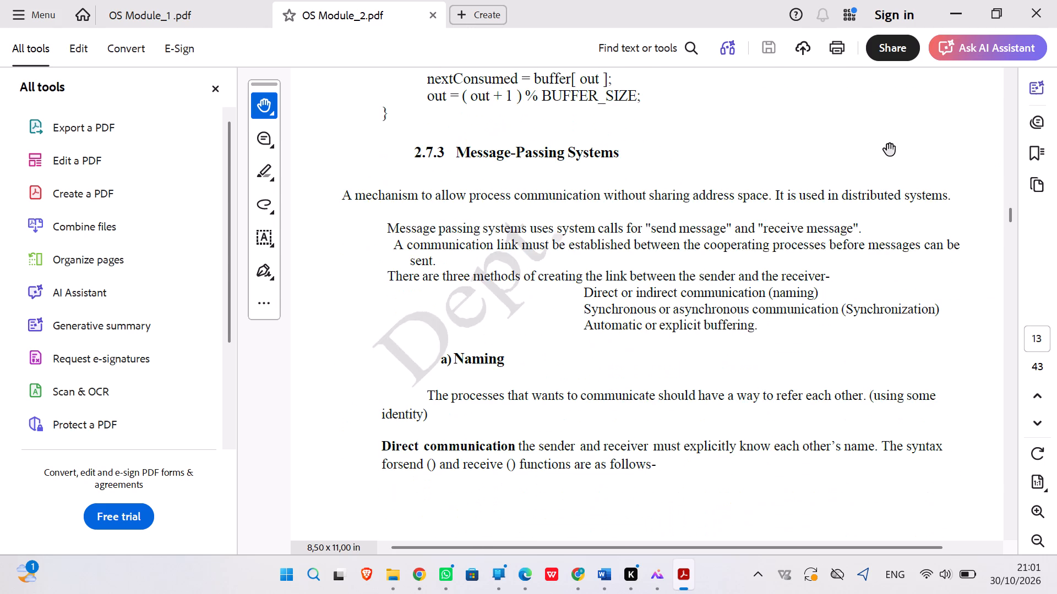
scroll(890, 150, "down", 5)
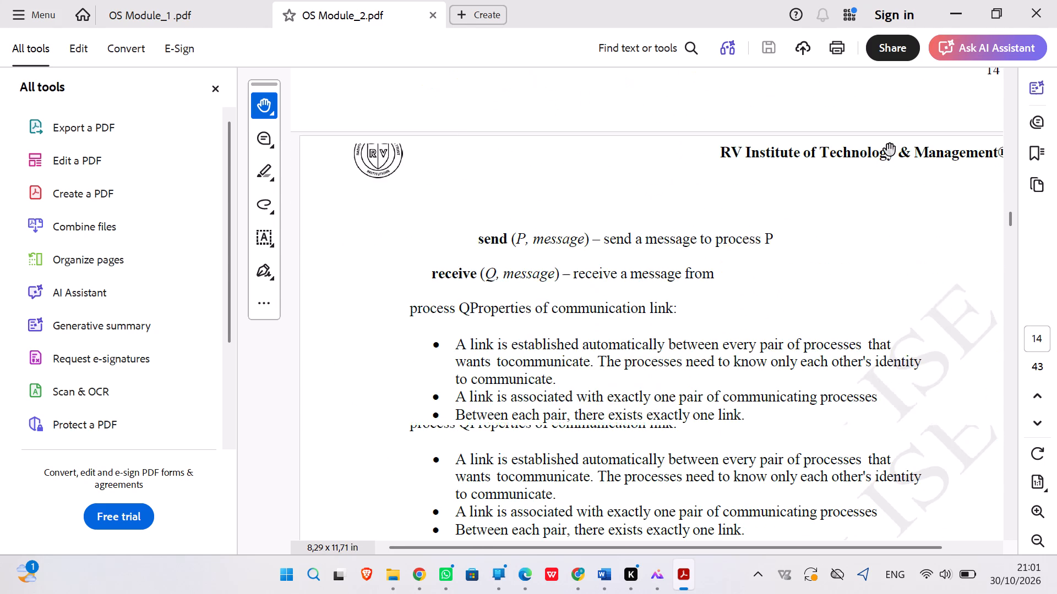
scroll(890, 150, "down", 12)
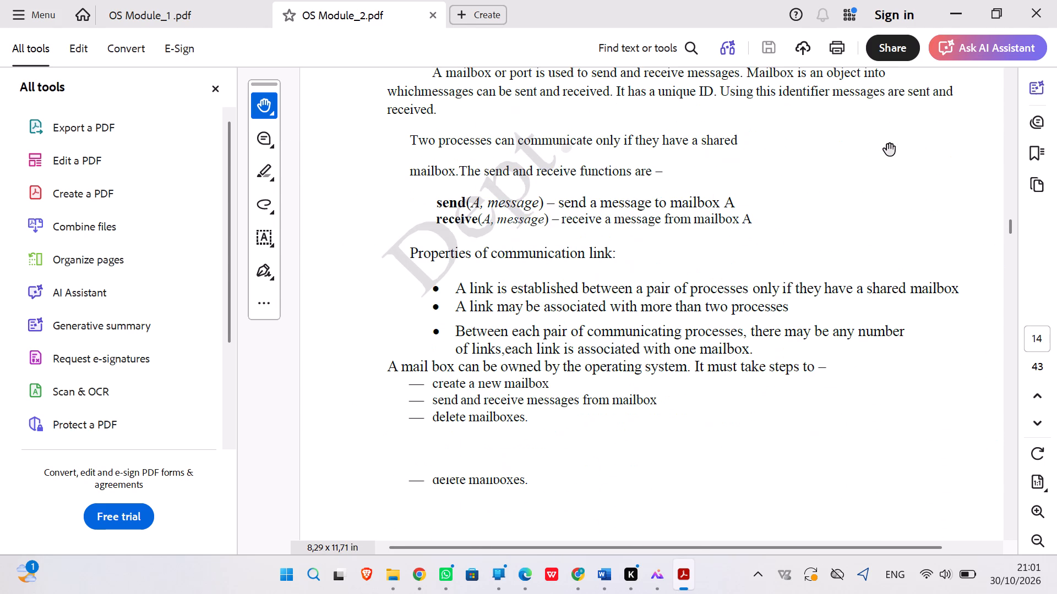
scroll(890, 150, "down", 15)
scroll(890, 150, "down", 18)
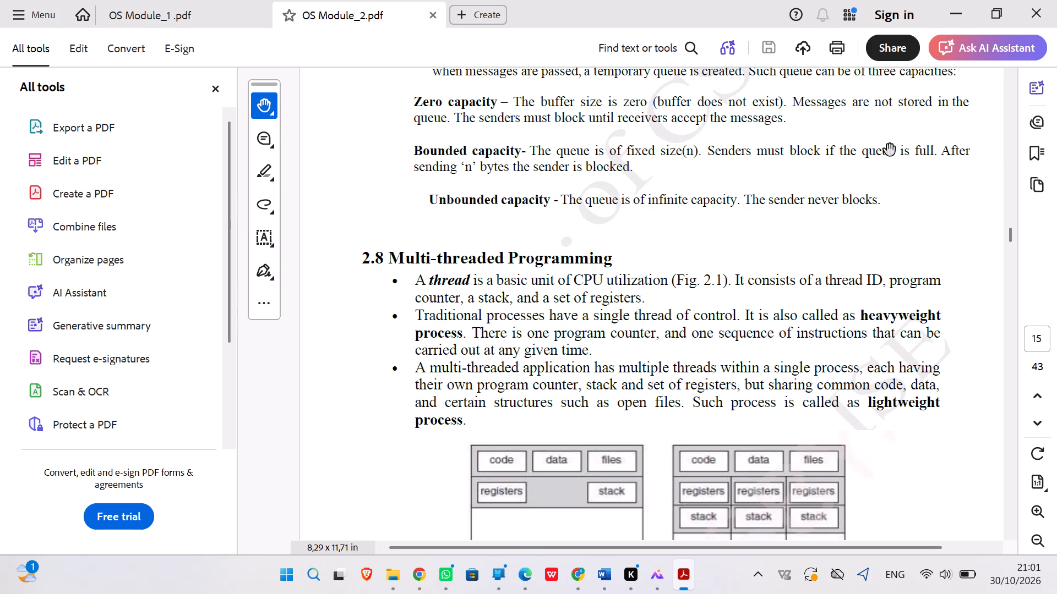
scroll(890, 150, "down", 4)
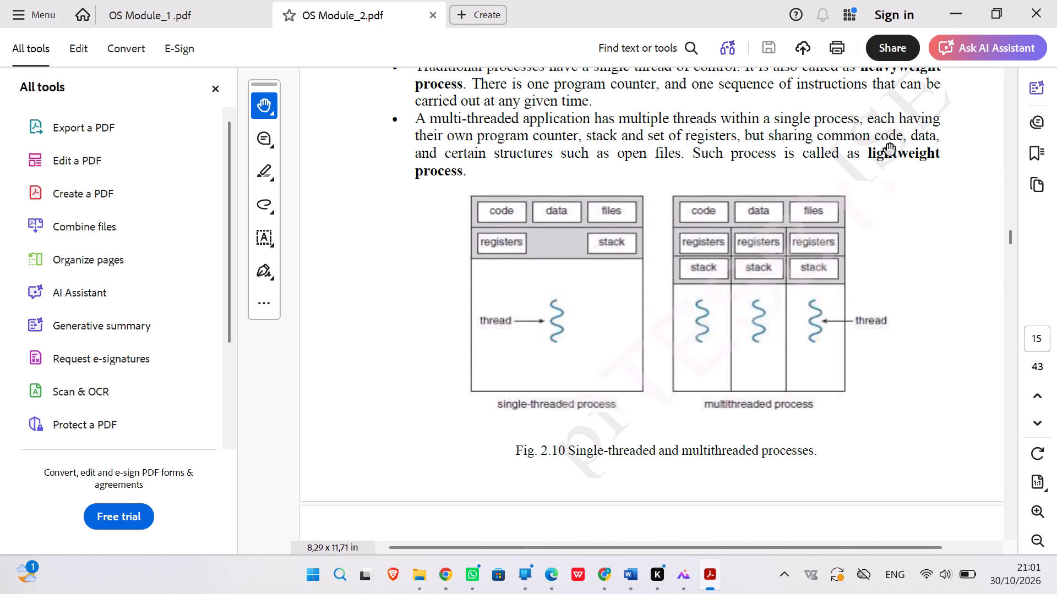
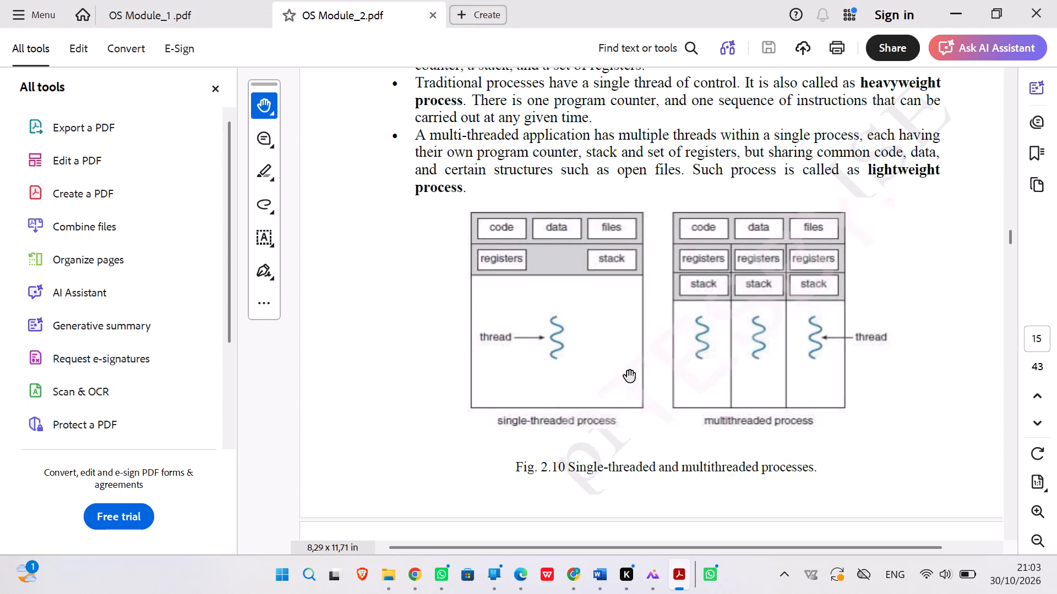
Check the clipboard history and capture a screenshot of the Fig. 2.10 single-threaded and multithreaded processes diagram on PDF page 15.
key("super+v")
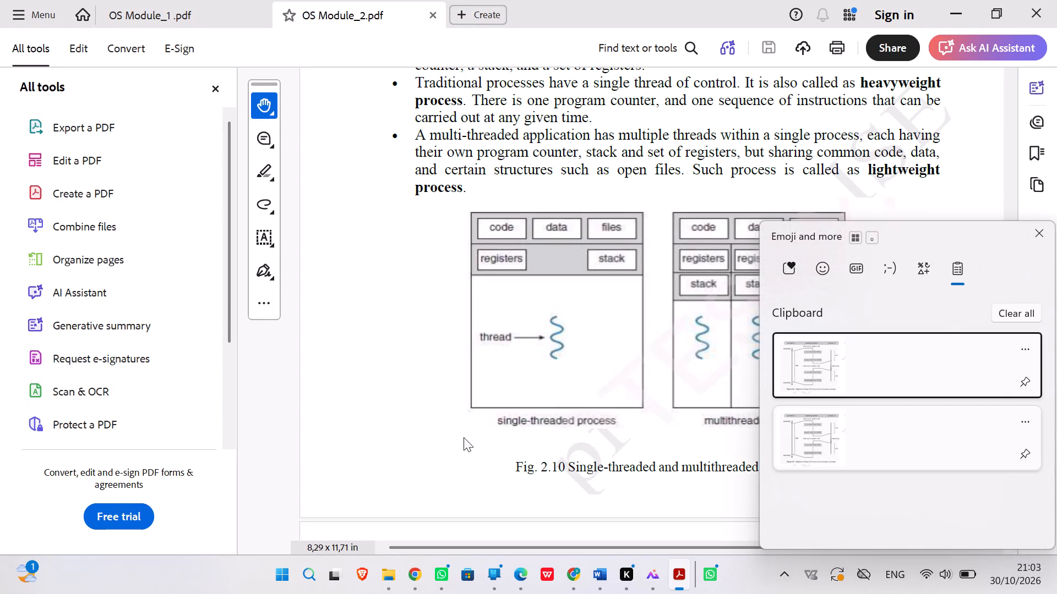
left_click(442, 437)
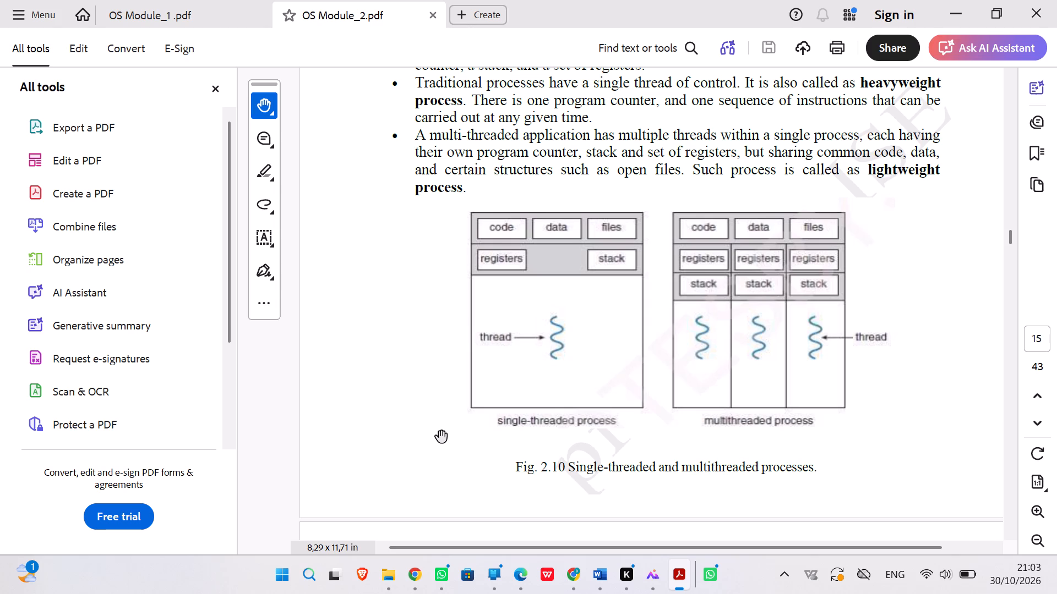
key("Print")
left_click_drag(432, 204, 591, 245)
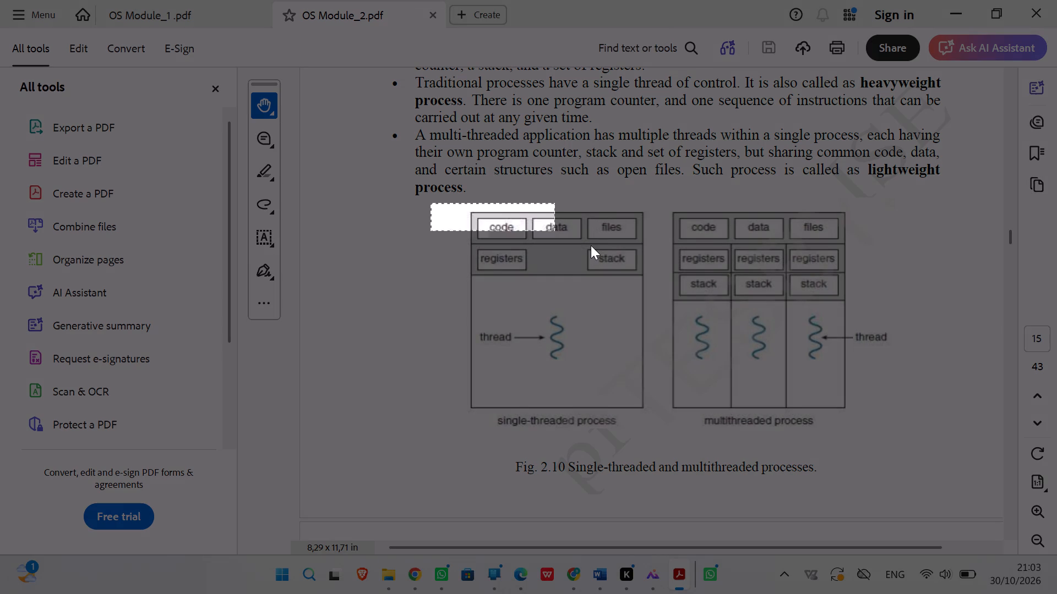
left_click_drag(591, 245, 901, 441)
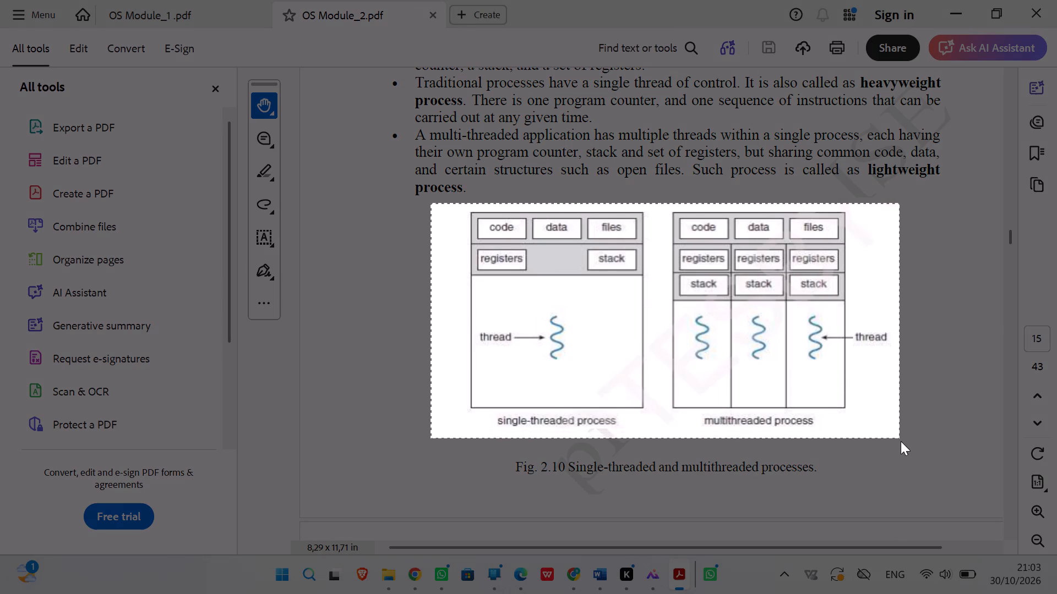
left_click_drag(901, 441, 909, 478)
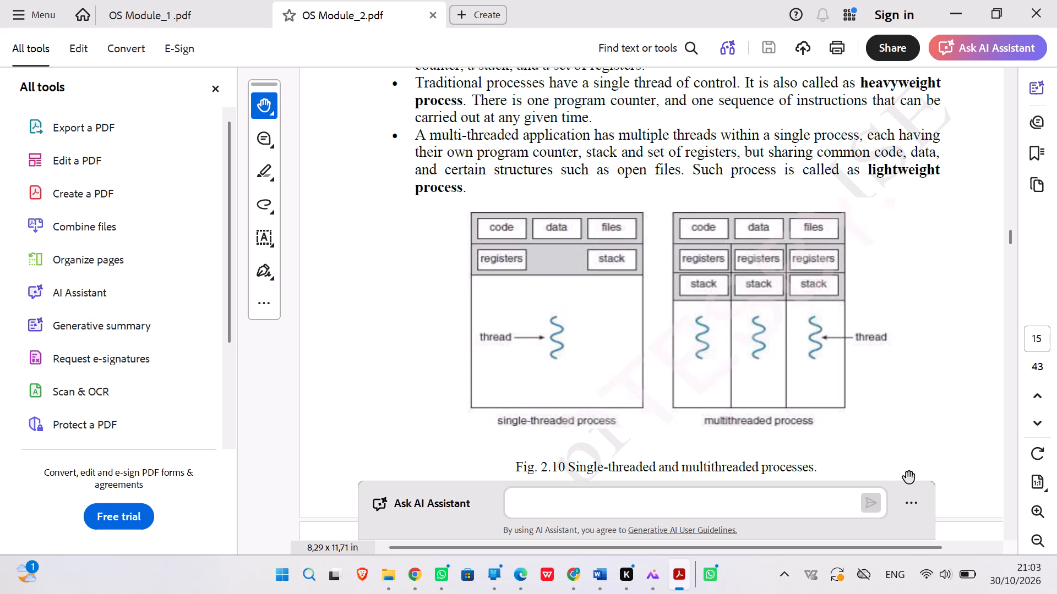
Capture a screenshot of the Fig. 2.9 communication models diagram on PDF page 11, covering both the message passing and shared memory subfigures.
scroll(789, 406, "down", 2)
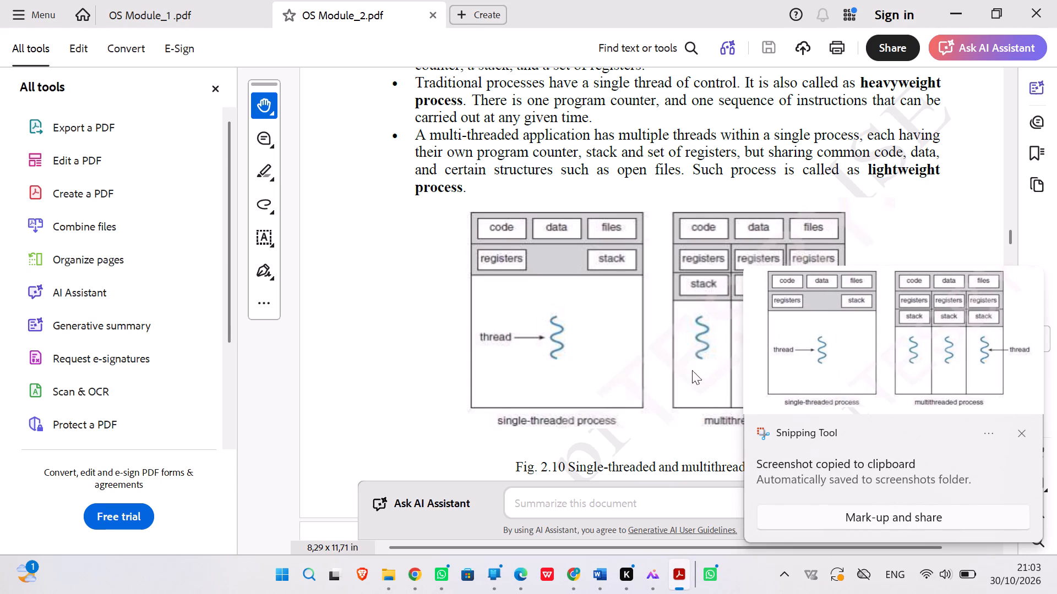
scroll(601, 348, "down", 6)
scroll(601, 348, "up", 20)
scroll(601, 348, "up", 2)
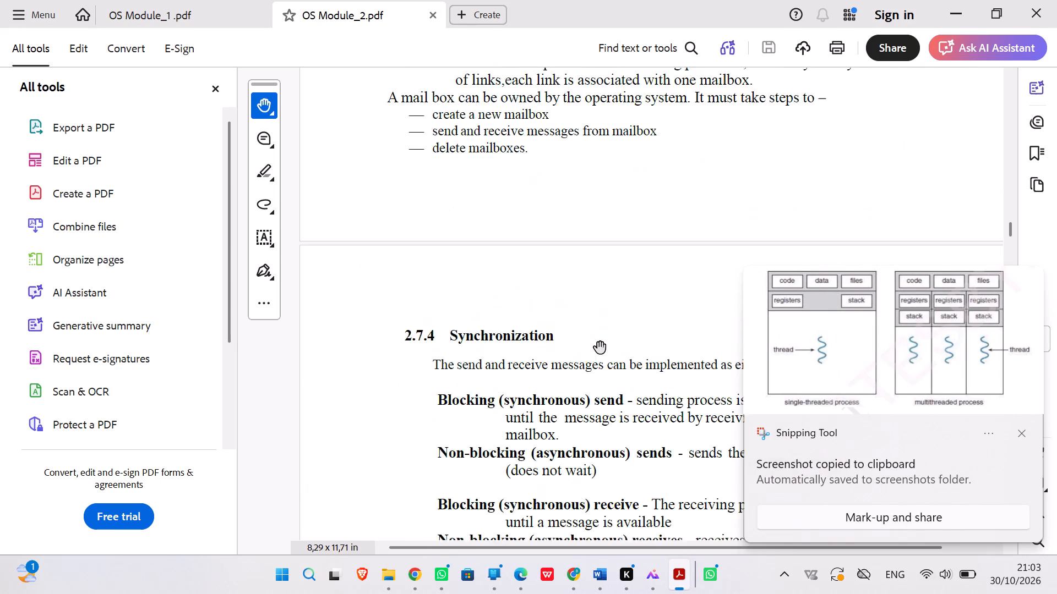
scroll(601, 348, "up", 16)
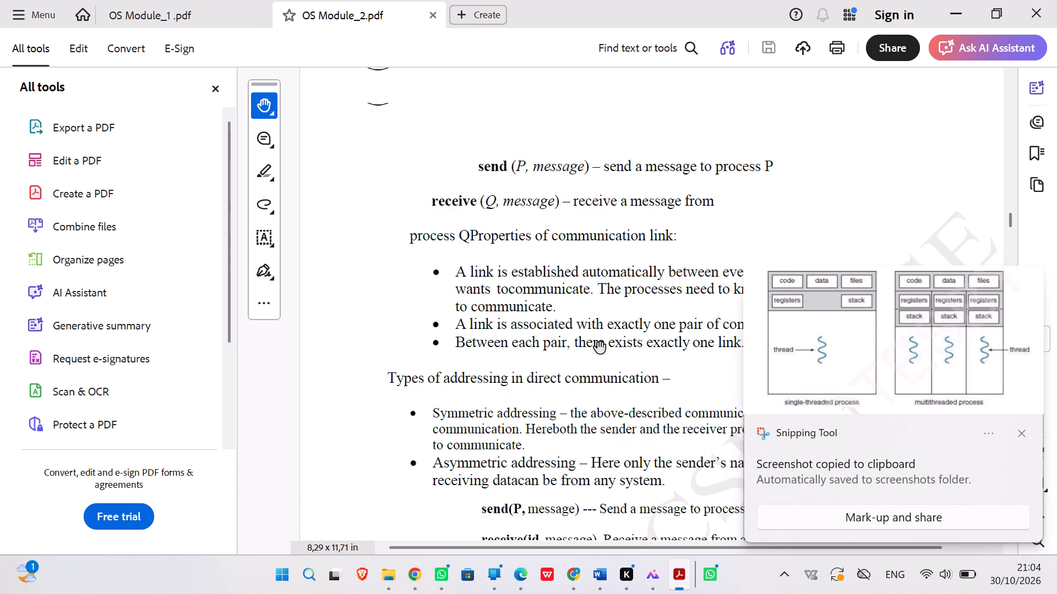
scroll(601, 348, "up", 8)
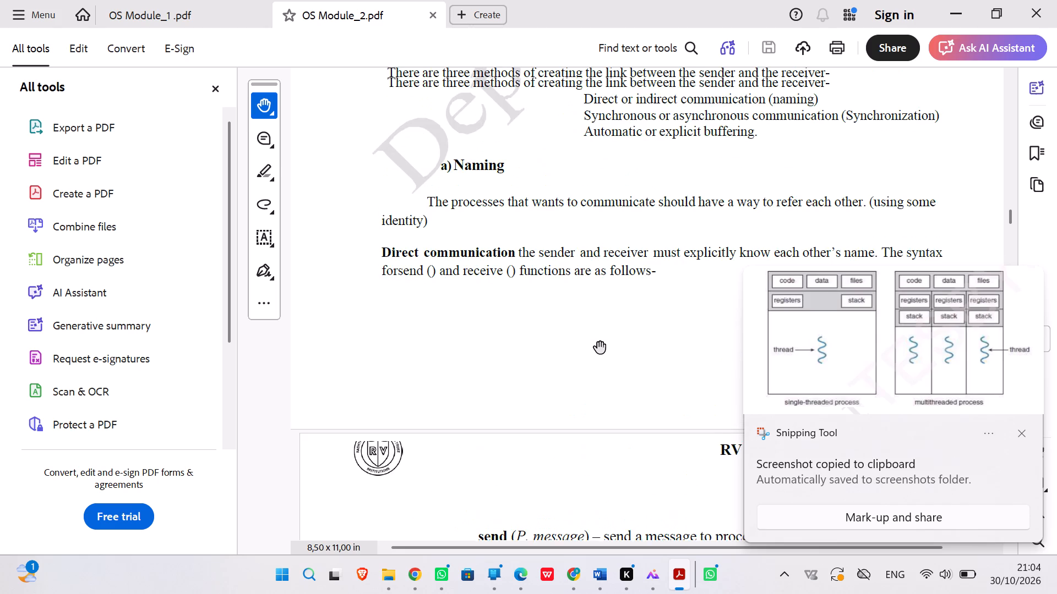
scroll(601, 348, "up", 2)
scroll(601, 348, "up", 20)
scroll(601, 348, "up", 19)
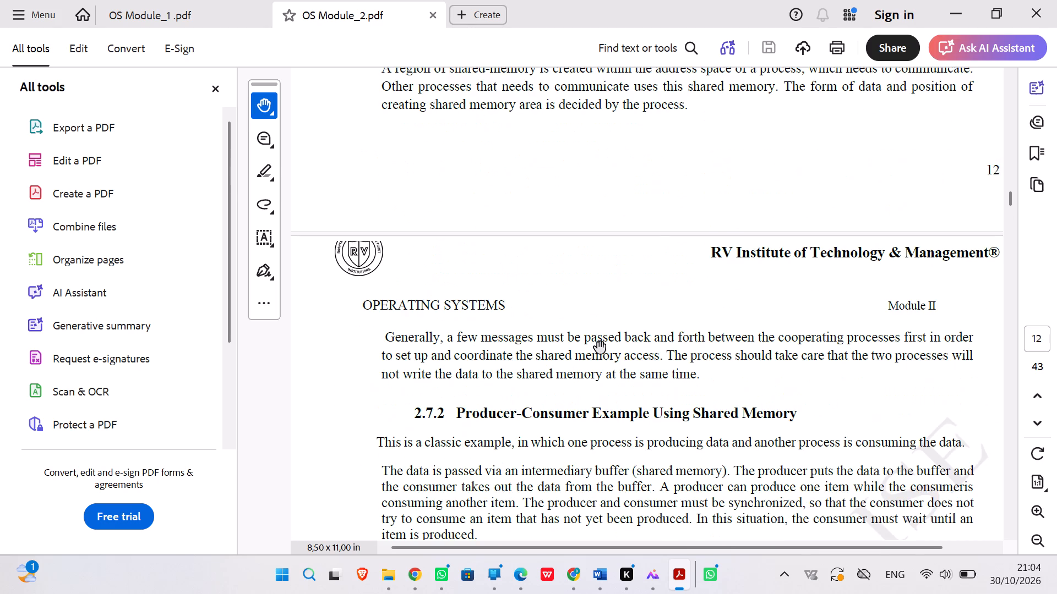
scroll(601, 348, "up", 9)
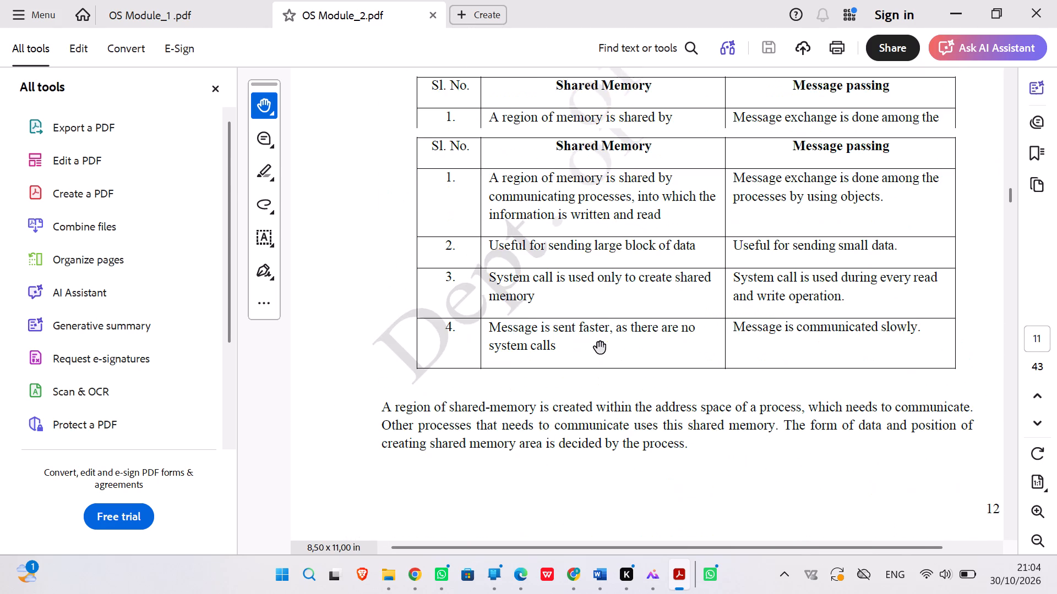
scroll(601, 348, "up", 11)
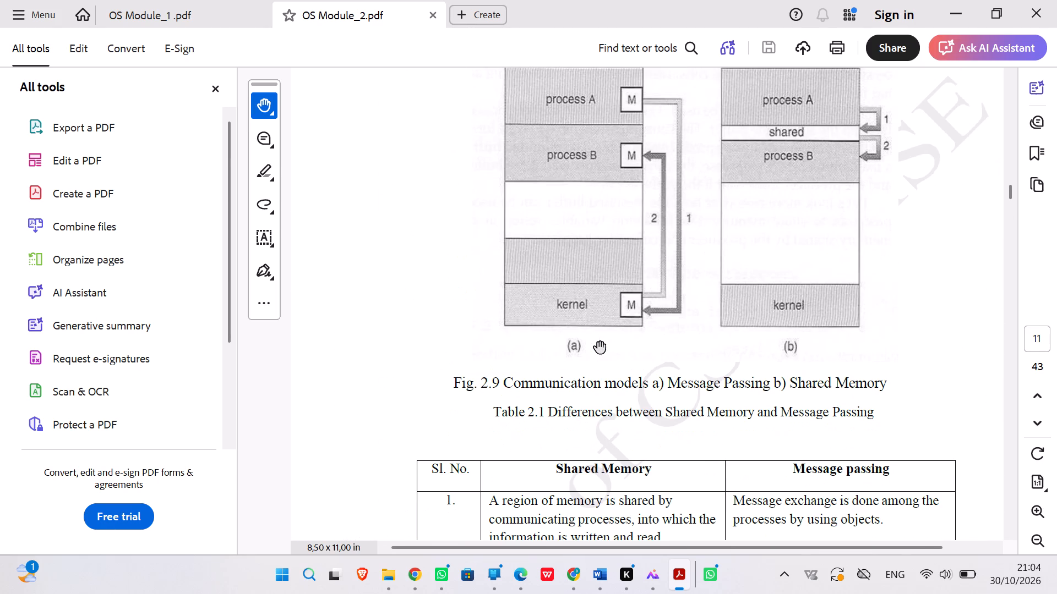
scroll(601, 348, "up", 1)
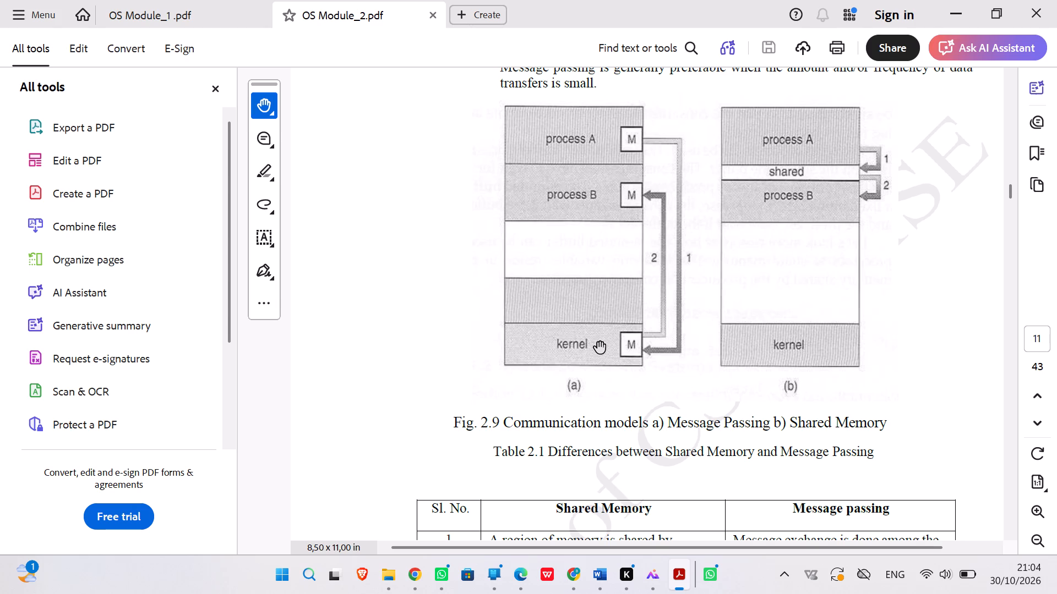
key("Print")
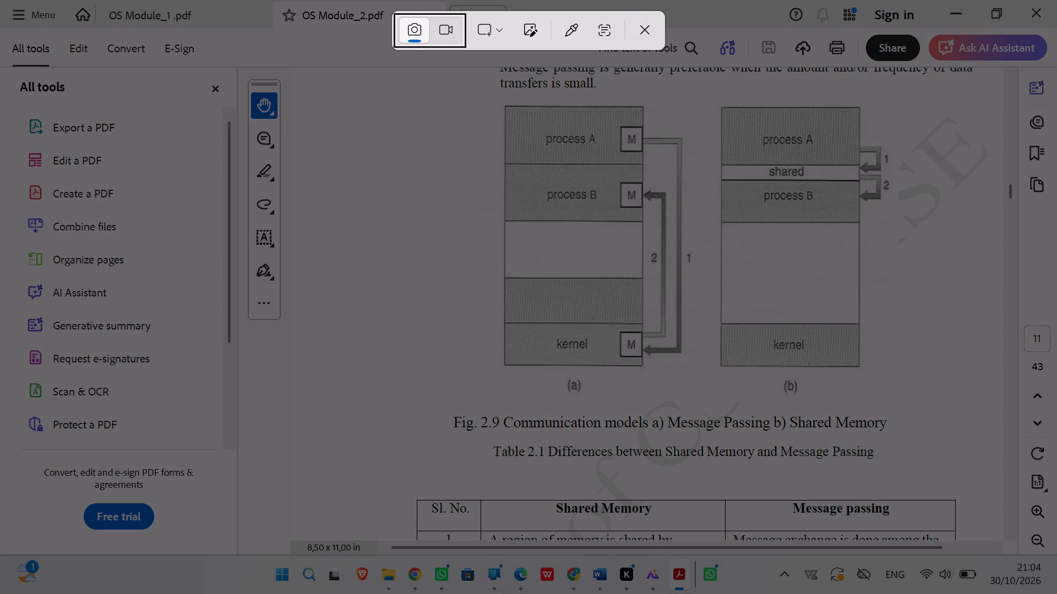
left_click_drag(493, 94, 919, 387)
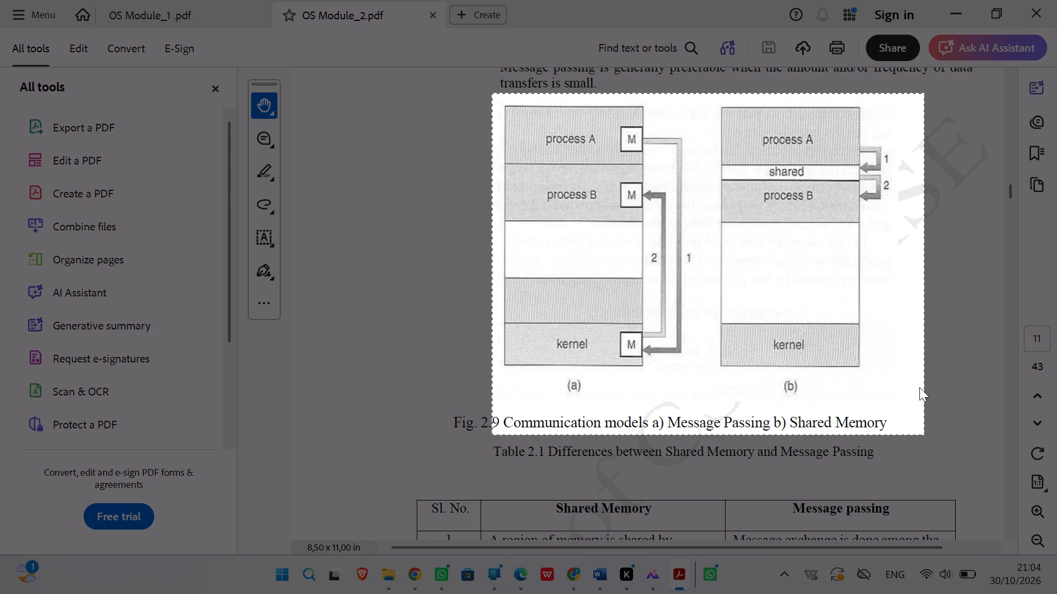
left_click_drag(919, 387, 967, 464)
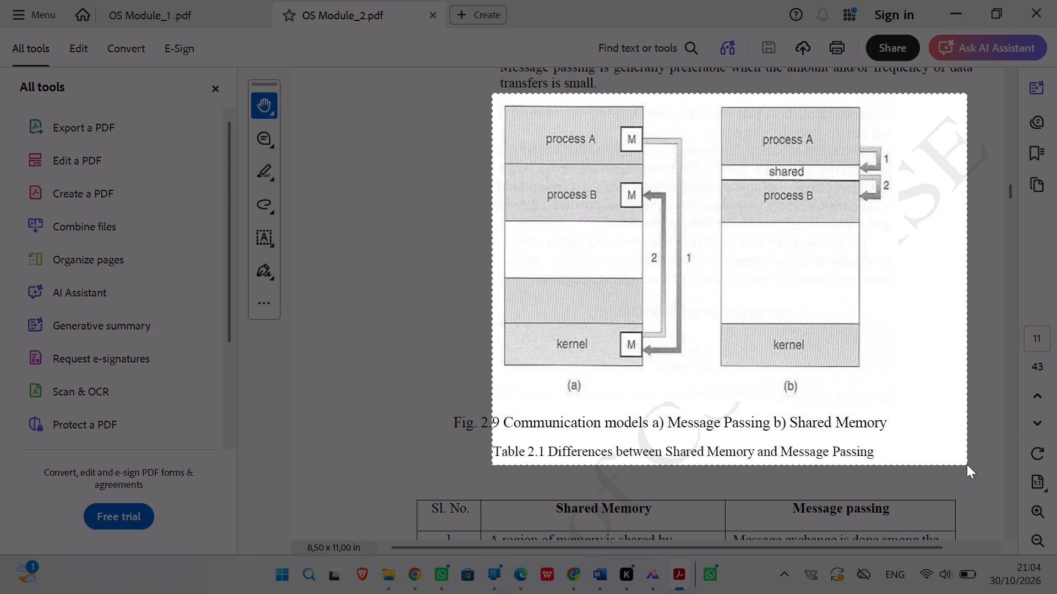
left_click_drag(967, 464, 931, 450)
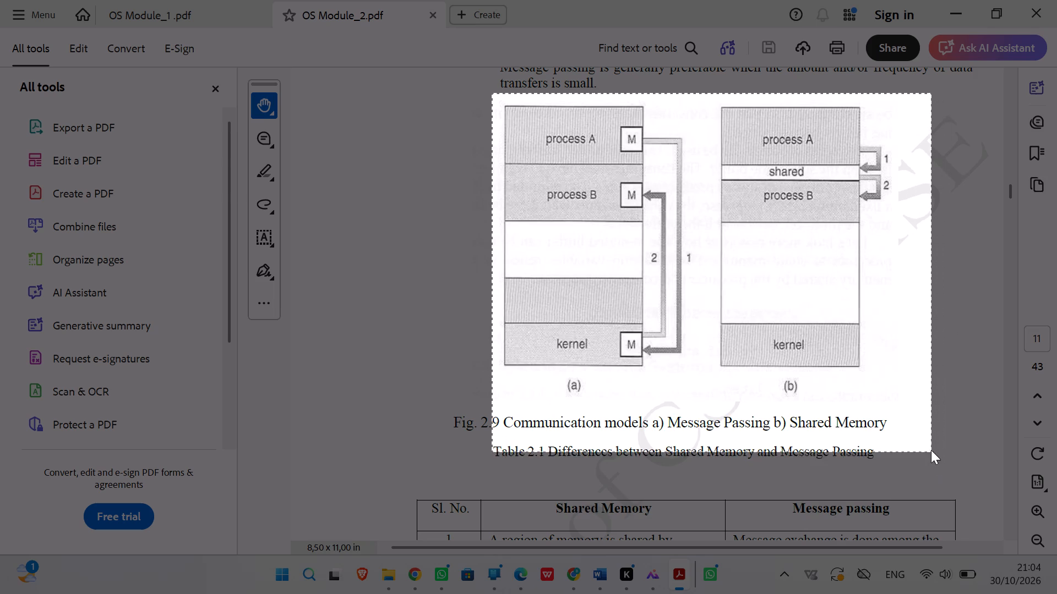
left_click_drag(931, 450, 903, 438)
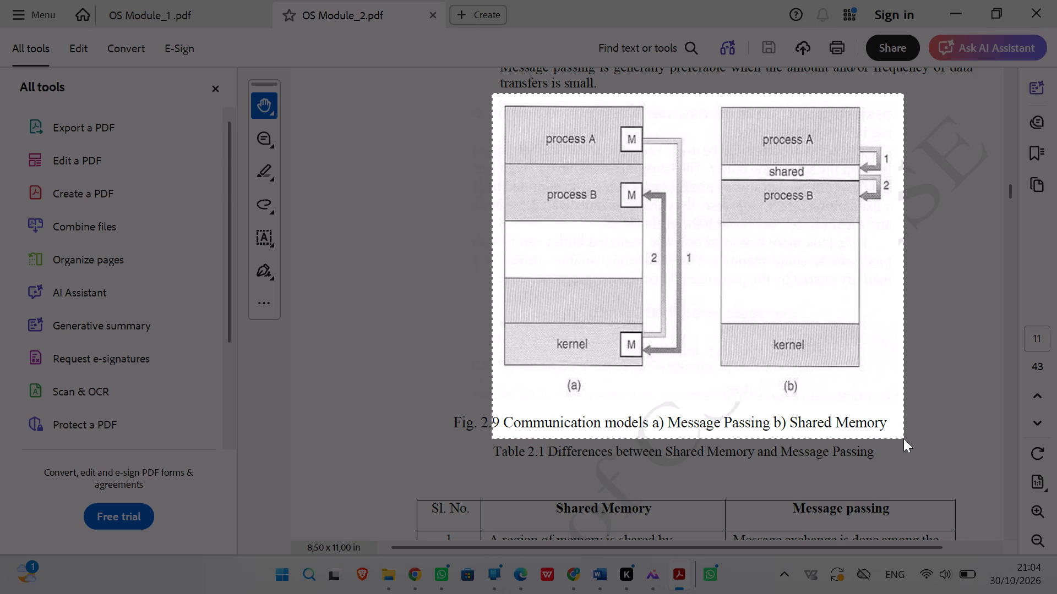
left_click_drag(903, 438, 906, 438)
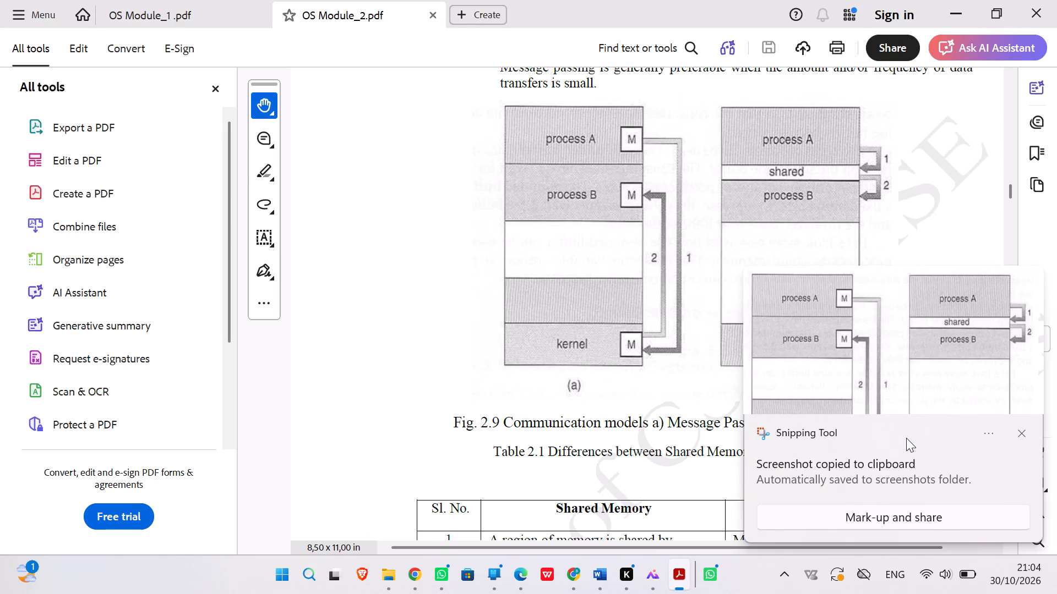
Switch to Word's Document8 and select the Q5 Communication Models placeholder, from its bracketed line through the "This diagram is important" note.
left_click(603, 578)
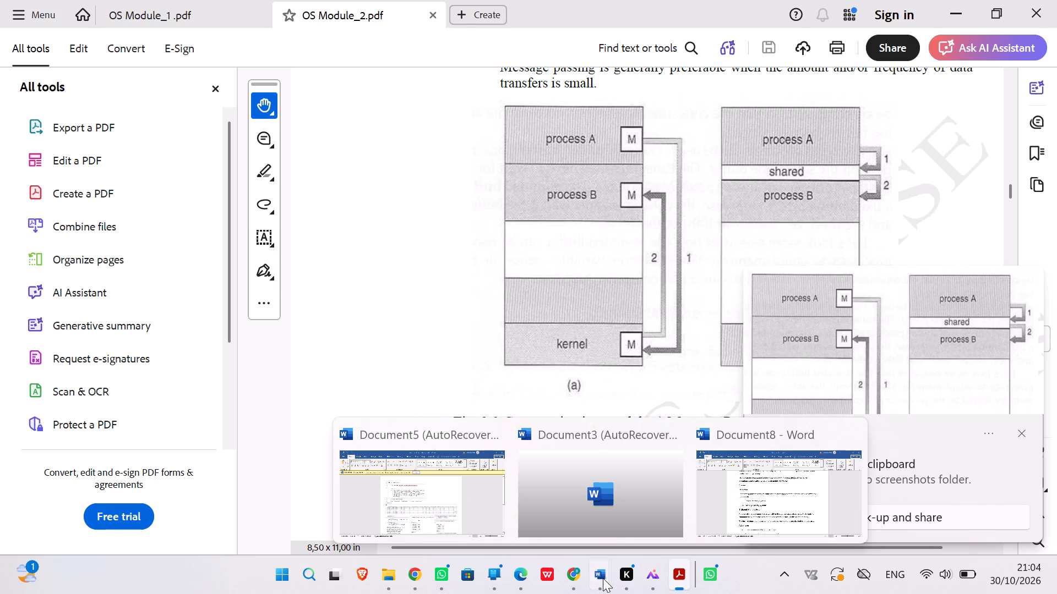
left_click(790, 506)
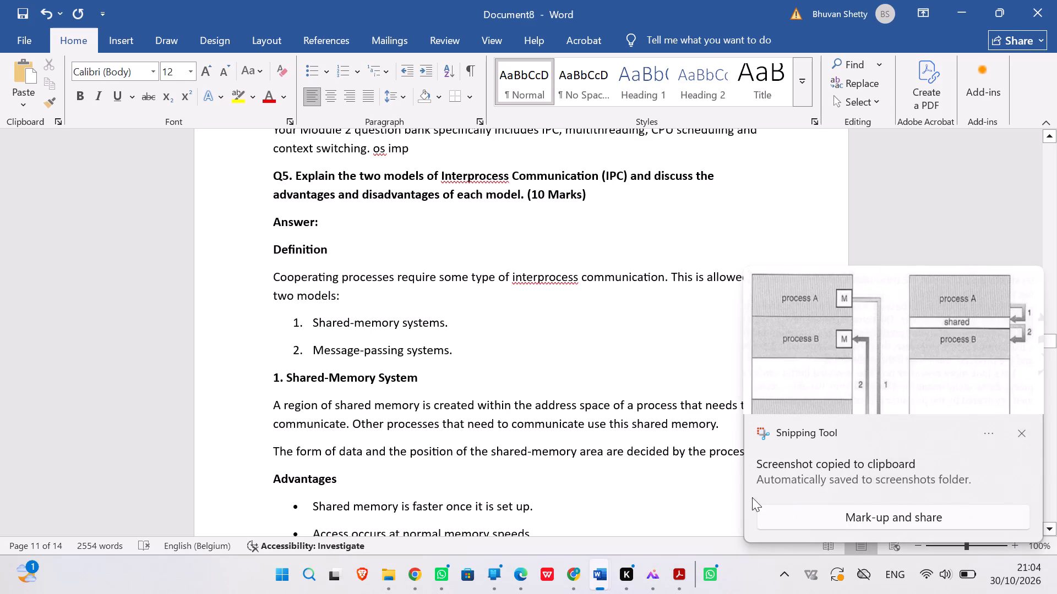
scroll(538, 399, "down", 1)
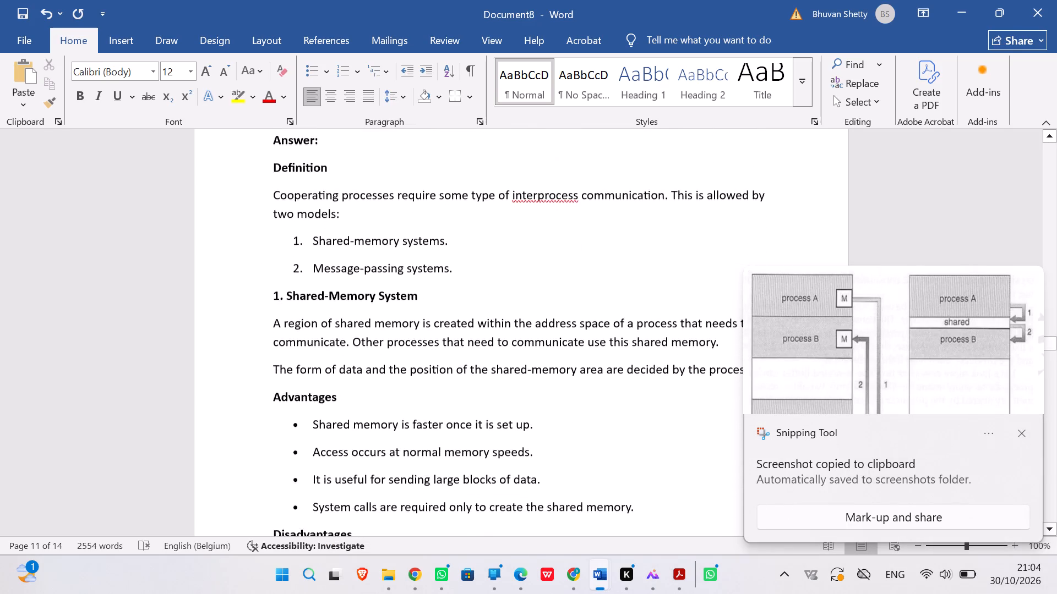
scroll(538, 399, "down", 4)
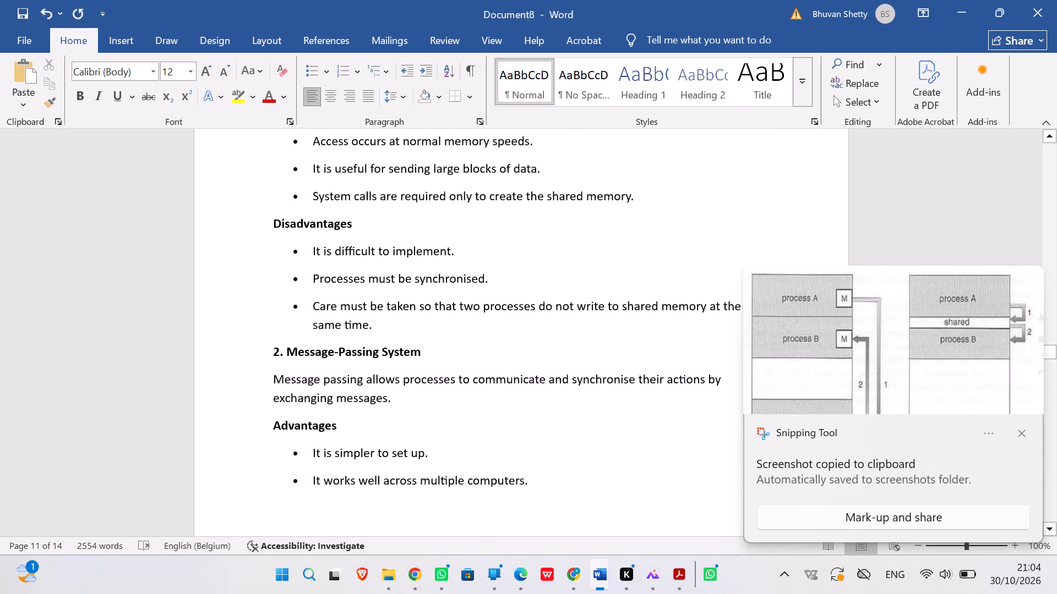
scroll(538, 399, "down", 3)
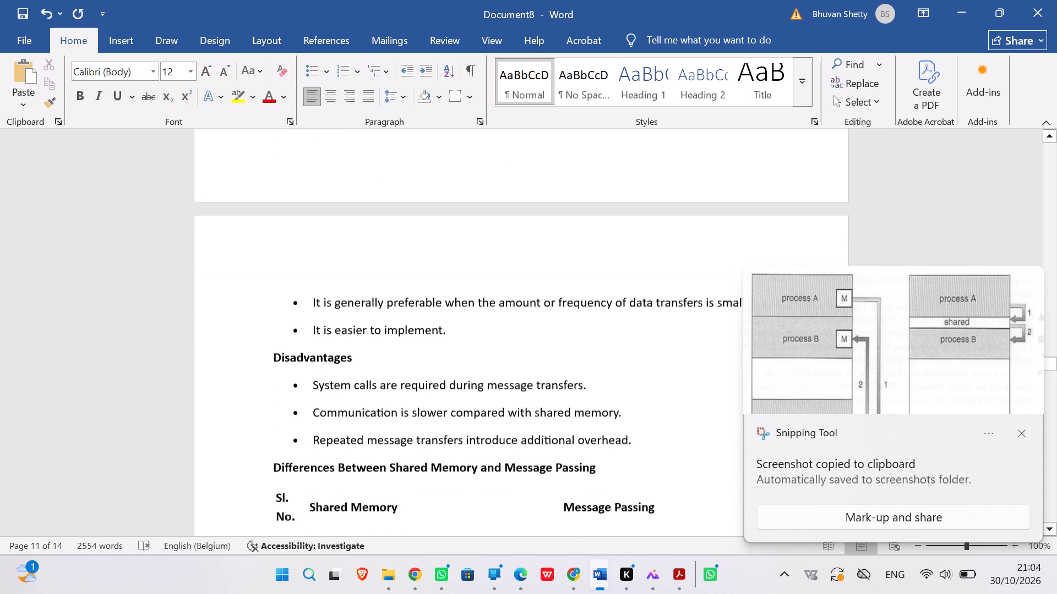
scroll(538, 399, "down", 2)
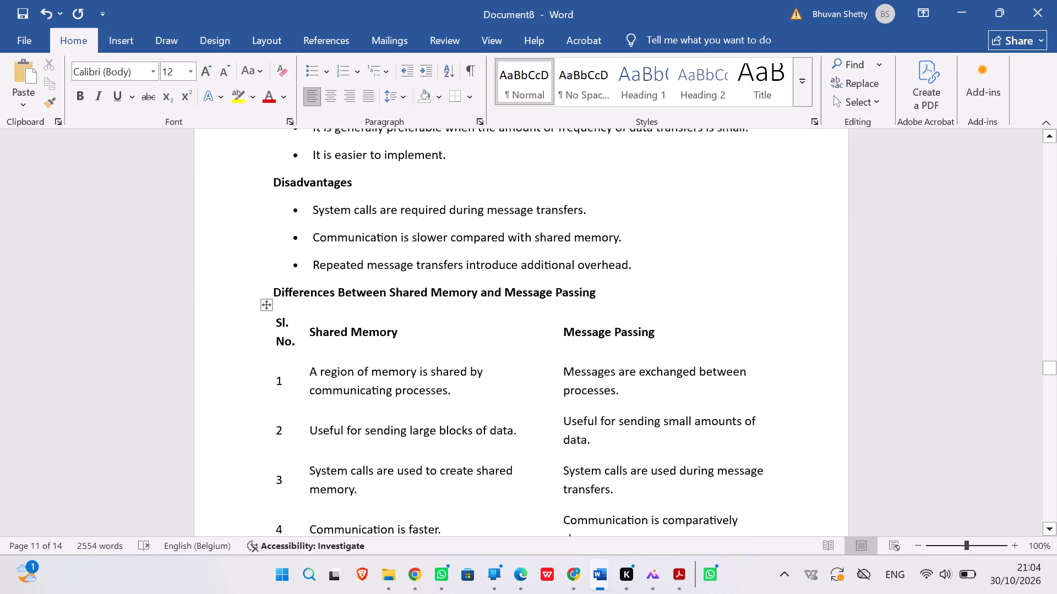
scroll(538, 399, "down", 2)
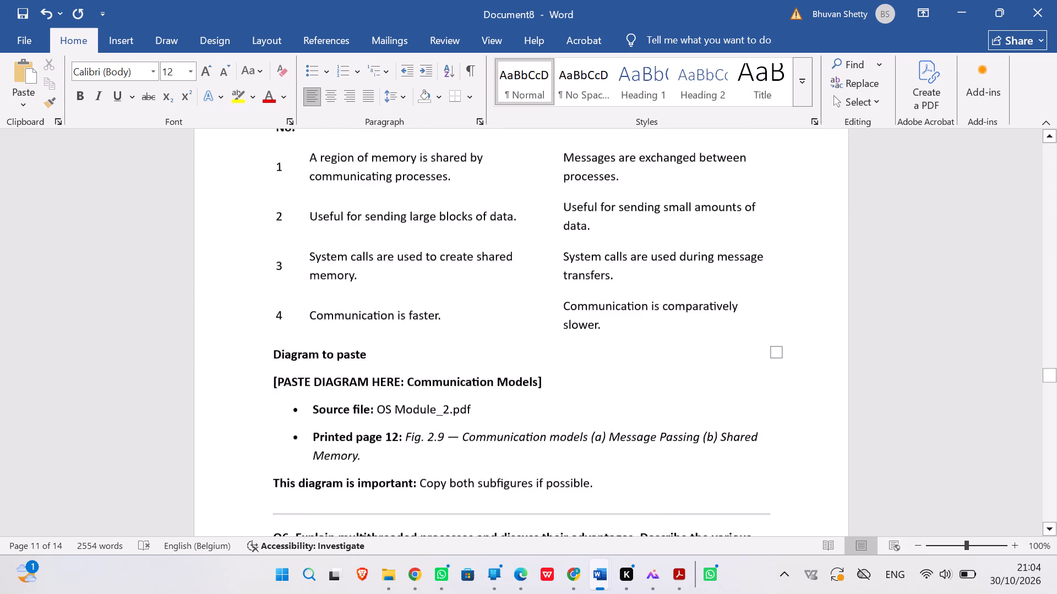
scroll(538, 399, "down", 1)
scroll(538, 399, "up", 1)
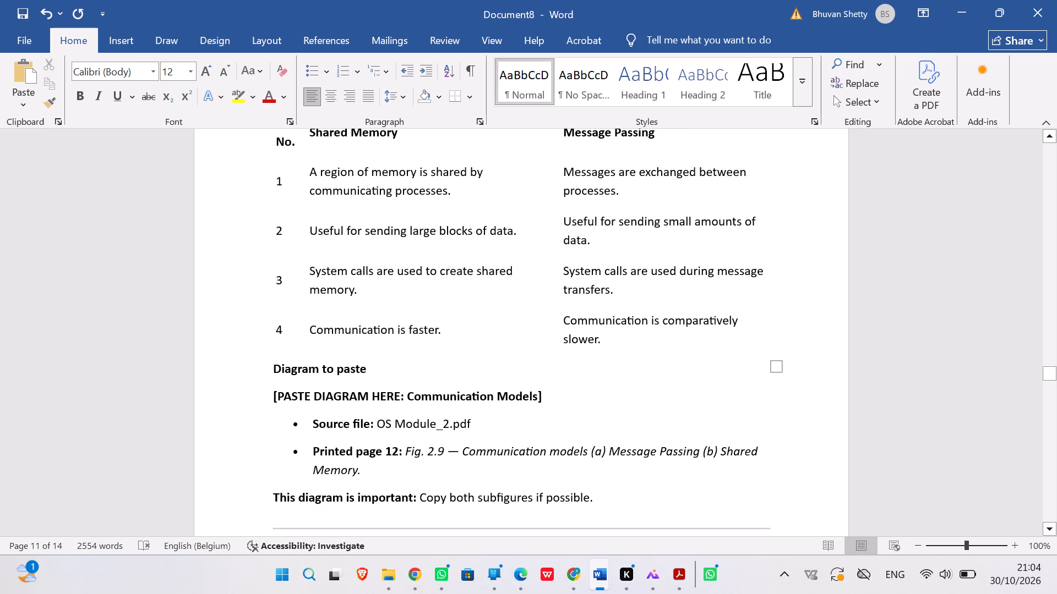
left_click(274, 397)
left_click_drag(274, 397, 291, 416)
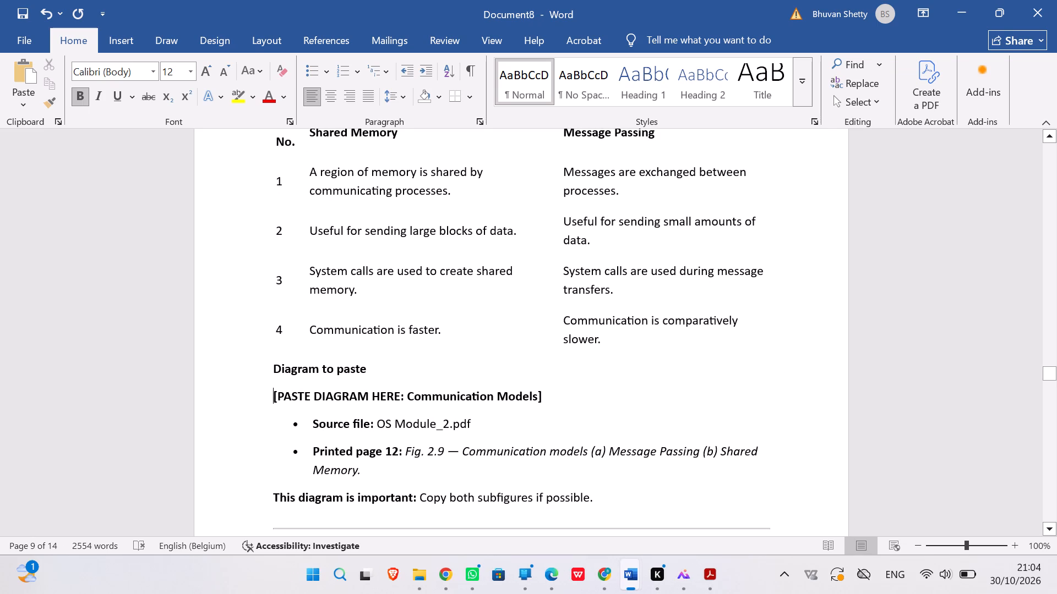
left_click_drag(291, 416, 568, 493)
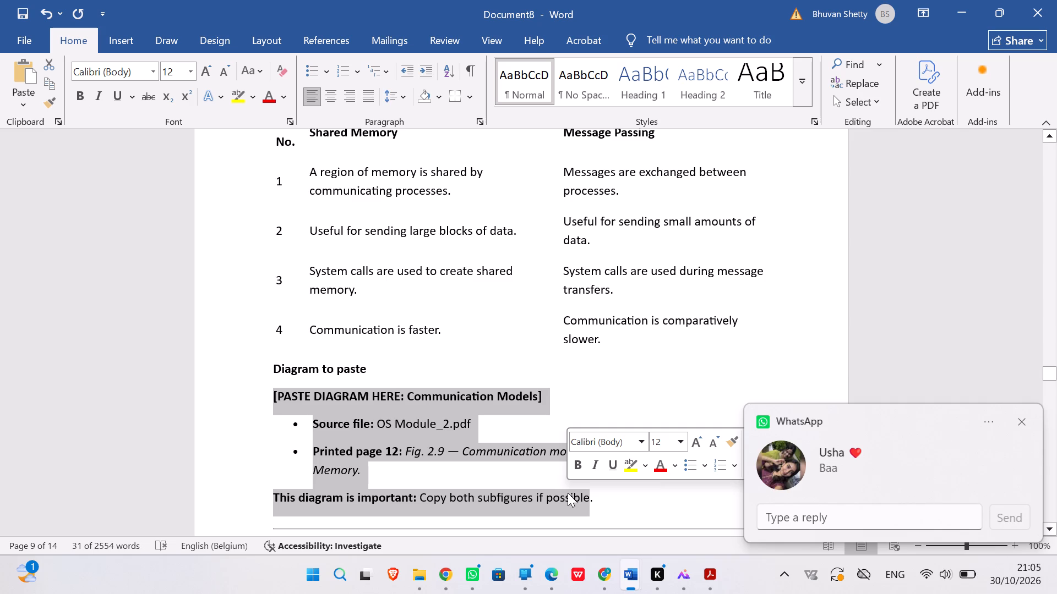
Replace the selected Communication Models placeholder text with the copied Fig. 2.9 message passing and shared memory diagram.
key("ctrl+v")
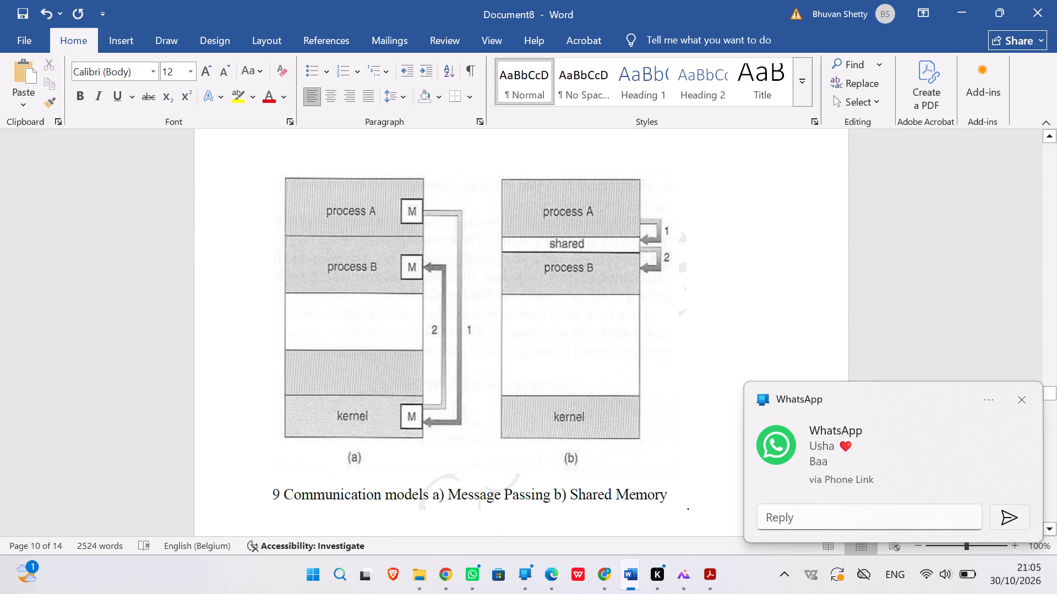
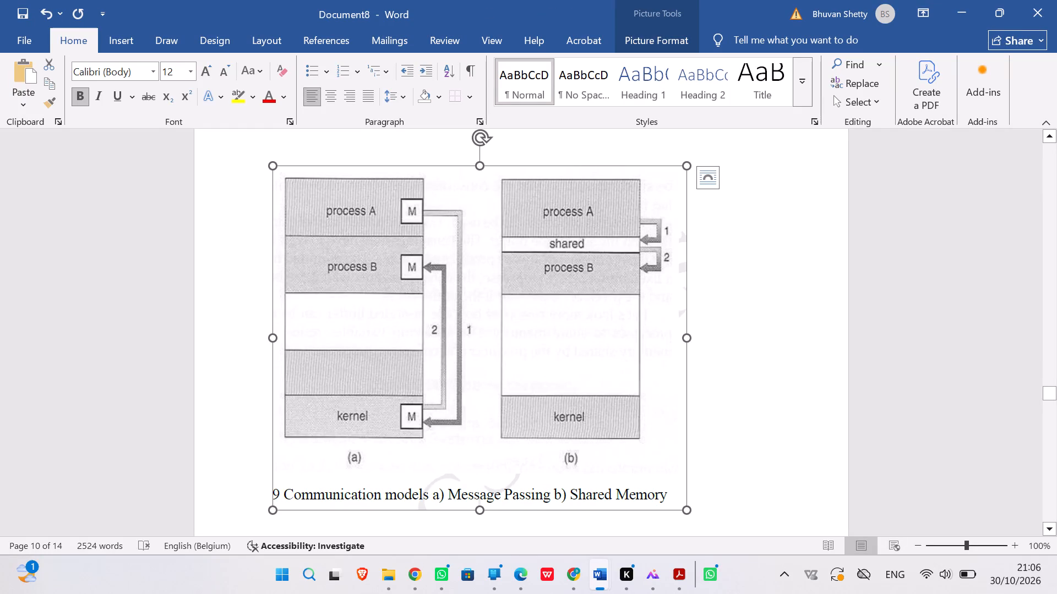
Shrink the communication models picture below the Shared Memory and Message Passing table slightly, keeping its proportions.
right_click_drag(686, 507, 677, 478)
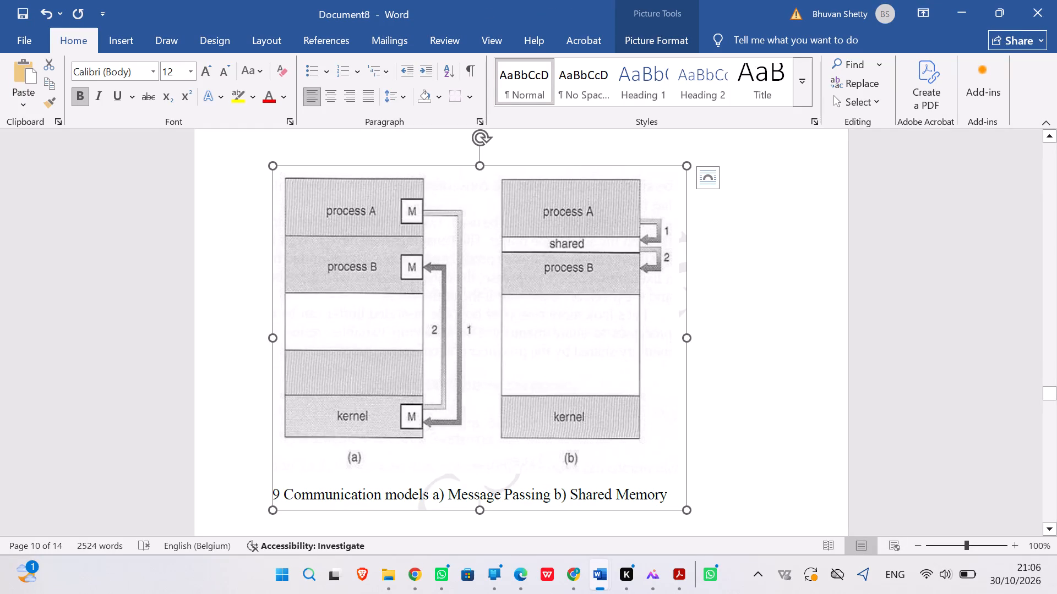
right_click_drag(677, 478, 620, 426)
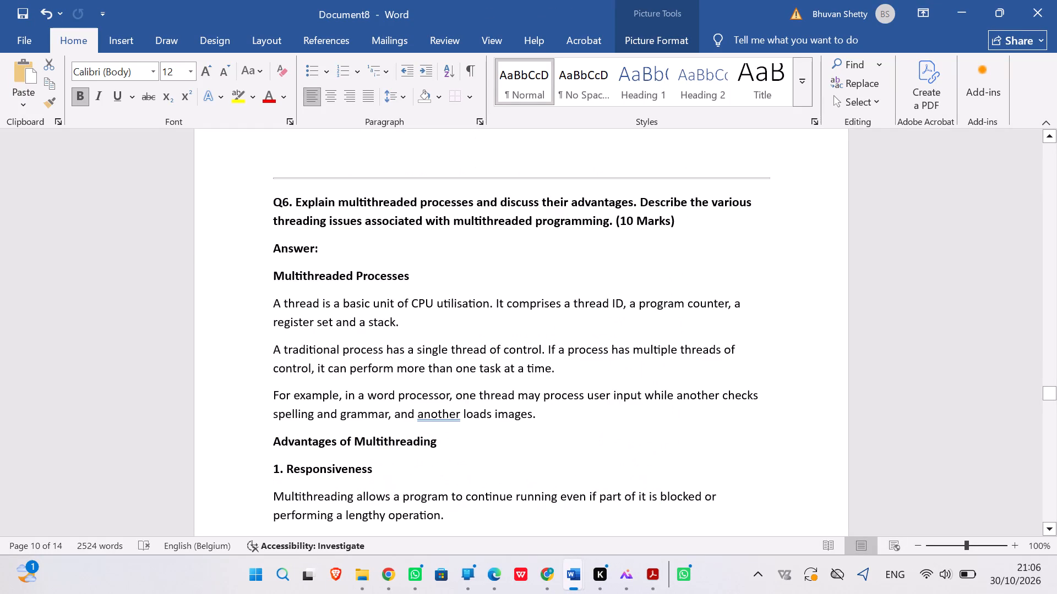
scroll(620, 426, "up", 5)
Locate the Q6 placeholder for the Single-Threaded and Multithreaded Processes diagram, Fig. 2.10.
scroll(620, 426, "down", 1)
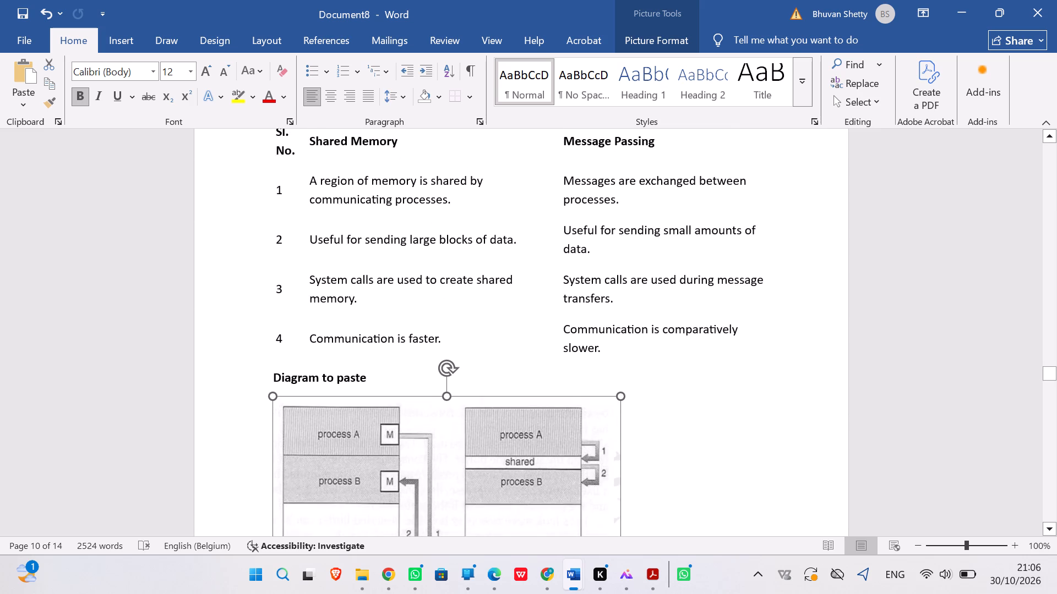
scroll(620, 426, "down", 10)
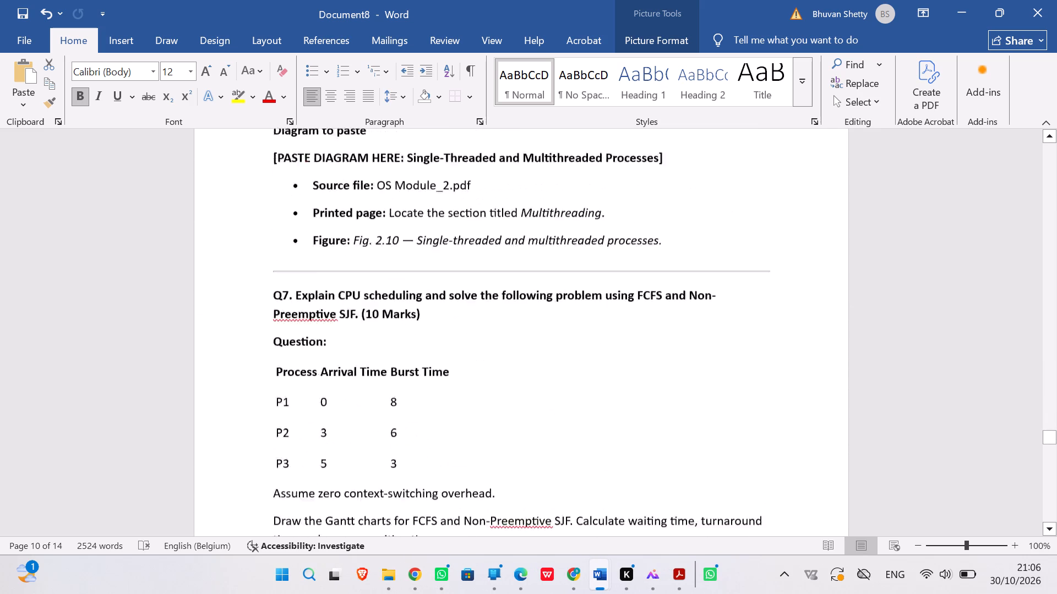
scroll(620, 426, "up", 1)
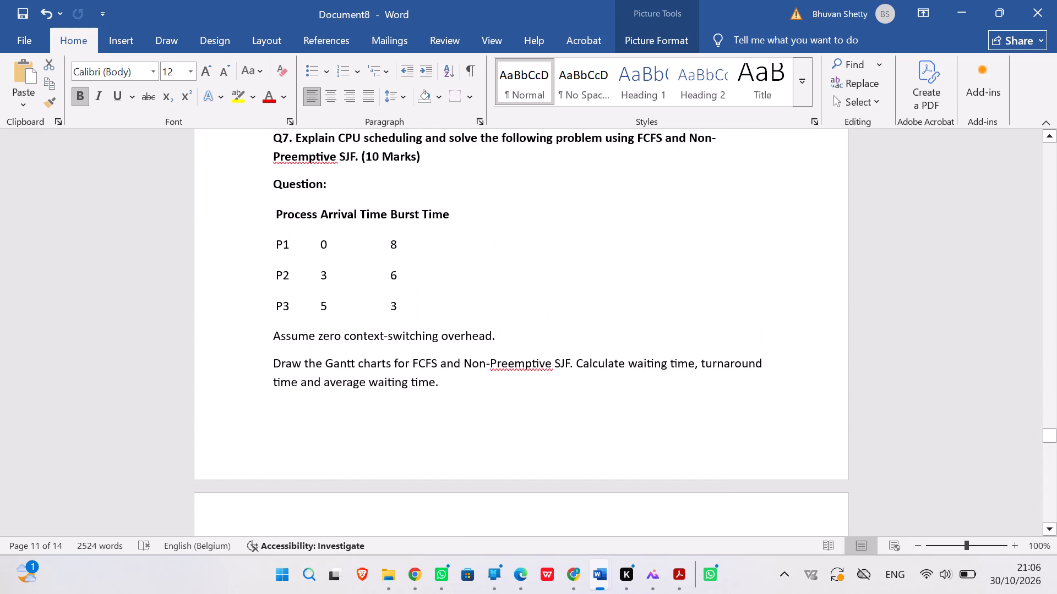
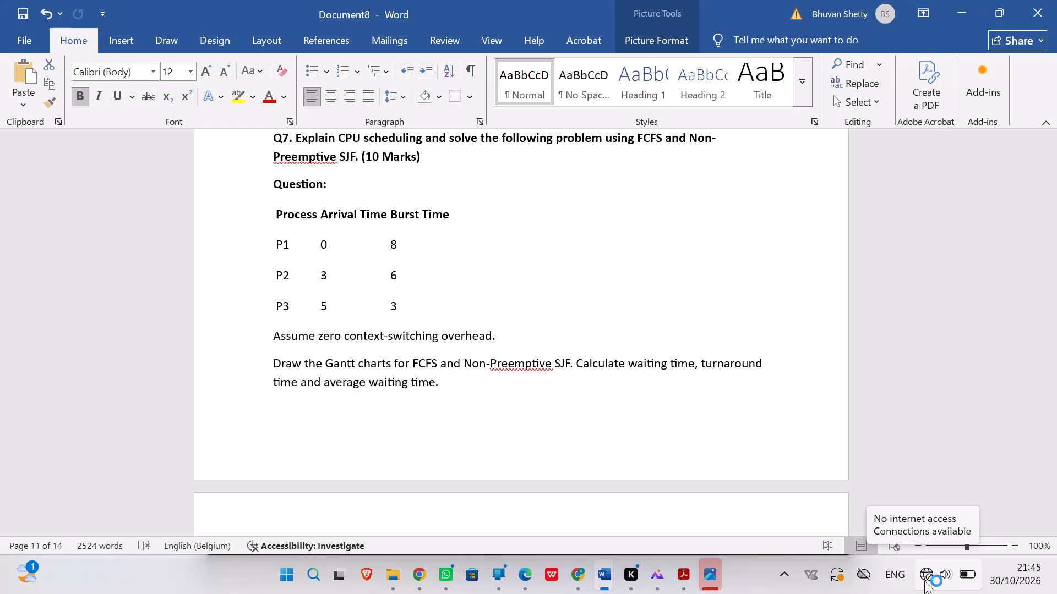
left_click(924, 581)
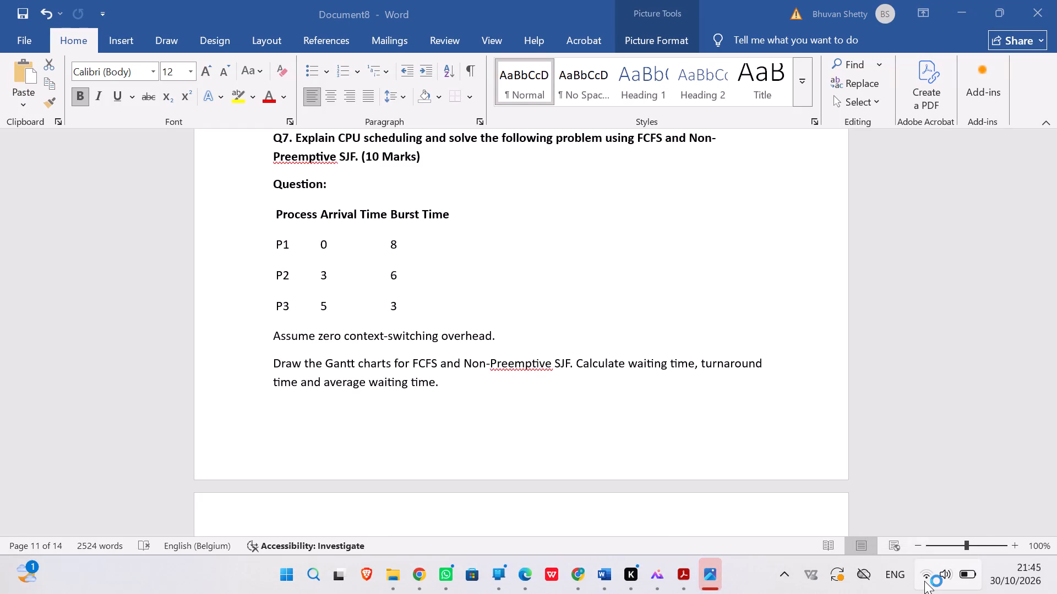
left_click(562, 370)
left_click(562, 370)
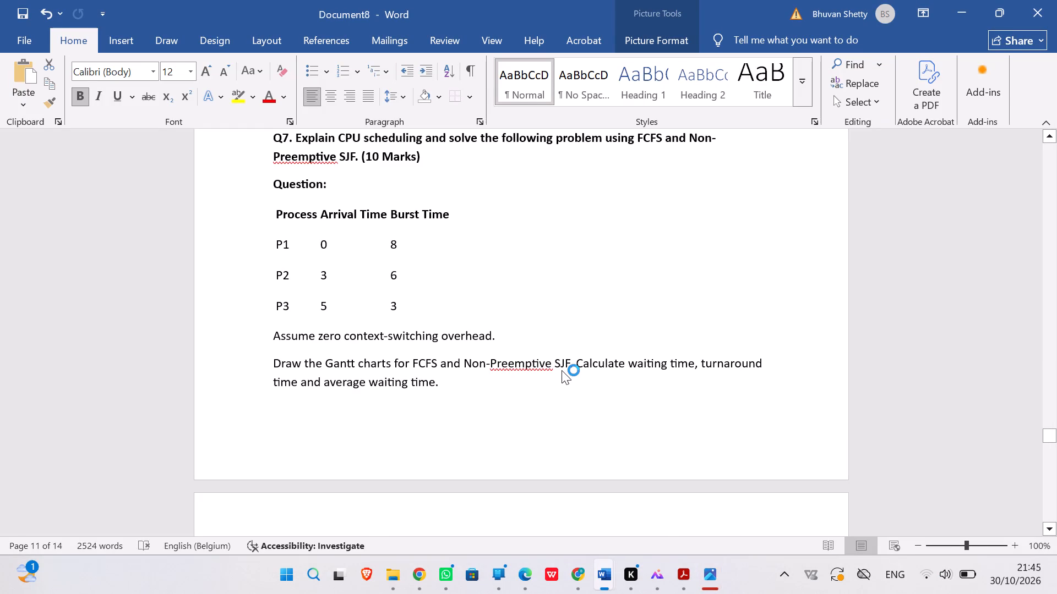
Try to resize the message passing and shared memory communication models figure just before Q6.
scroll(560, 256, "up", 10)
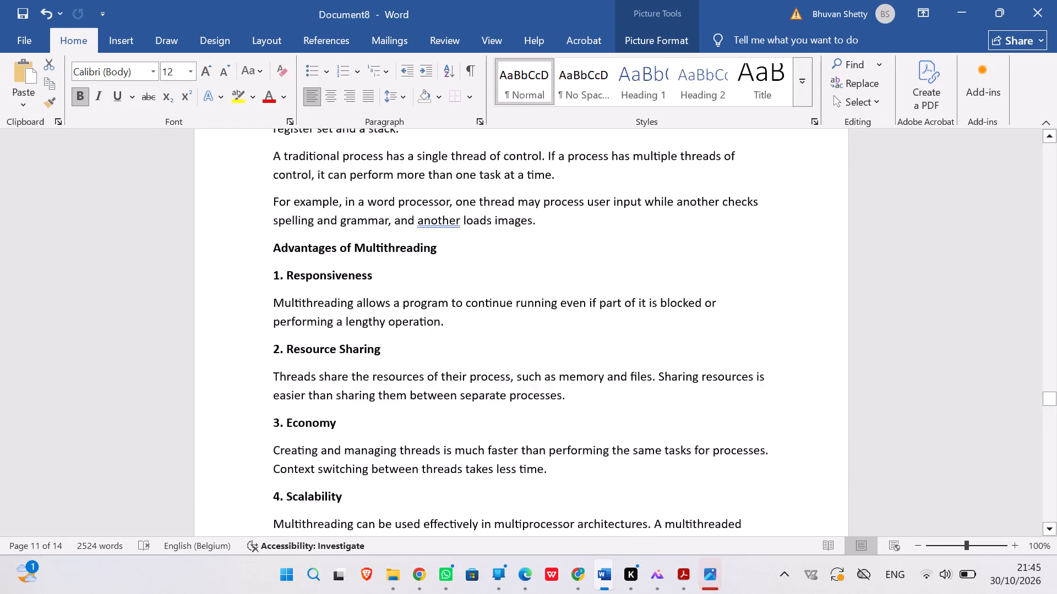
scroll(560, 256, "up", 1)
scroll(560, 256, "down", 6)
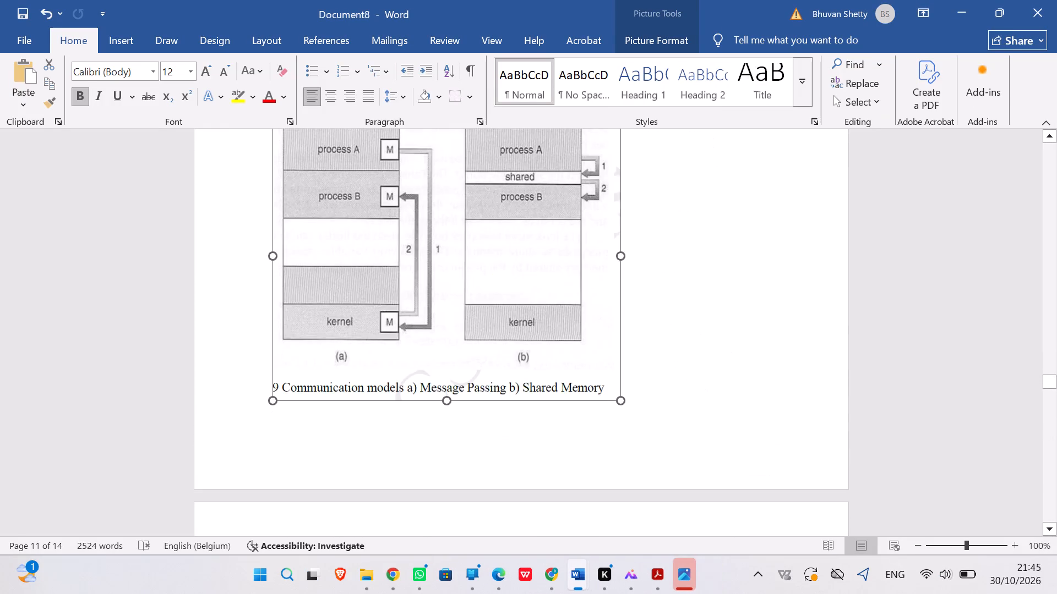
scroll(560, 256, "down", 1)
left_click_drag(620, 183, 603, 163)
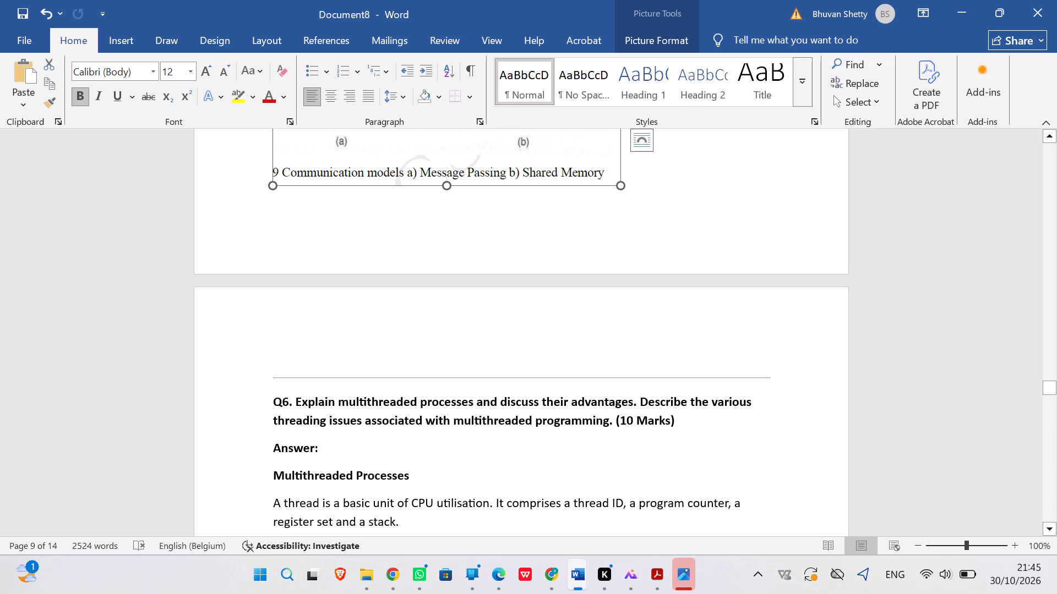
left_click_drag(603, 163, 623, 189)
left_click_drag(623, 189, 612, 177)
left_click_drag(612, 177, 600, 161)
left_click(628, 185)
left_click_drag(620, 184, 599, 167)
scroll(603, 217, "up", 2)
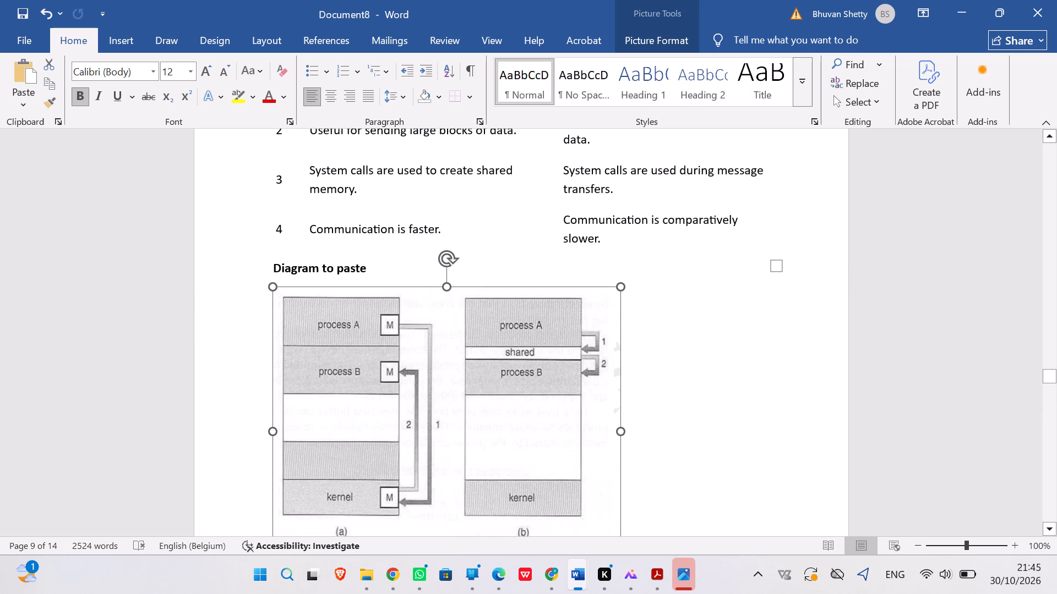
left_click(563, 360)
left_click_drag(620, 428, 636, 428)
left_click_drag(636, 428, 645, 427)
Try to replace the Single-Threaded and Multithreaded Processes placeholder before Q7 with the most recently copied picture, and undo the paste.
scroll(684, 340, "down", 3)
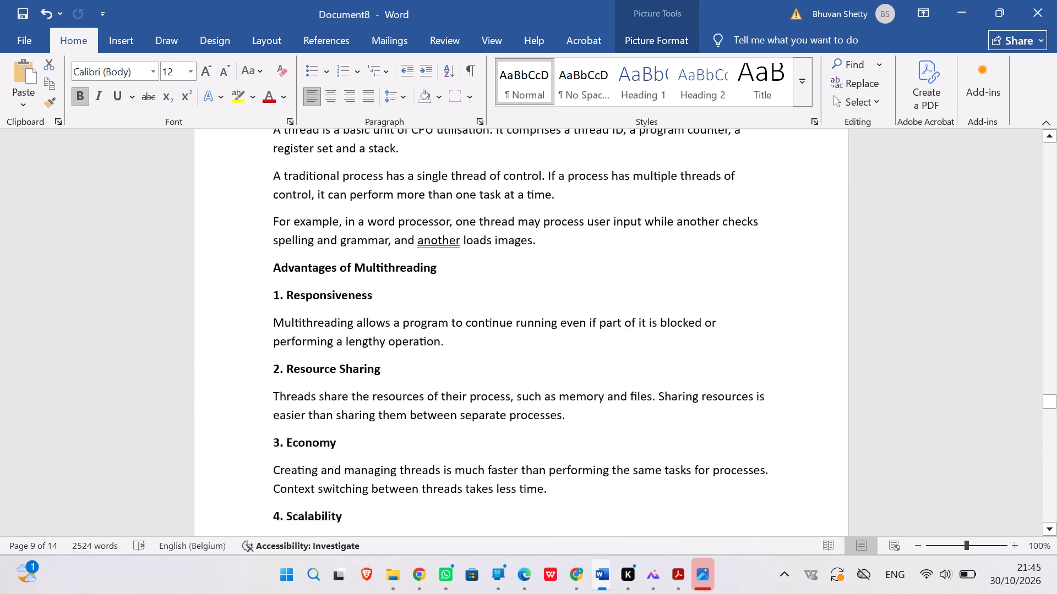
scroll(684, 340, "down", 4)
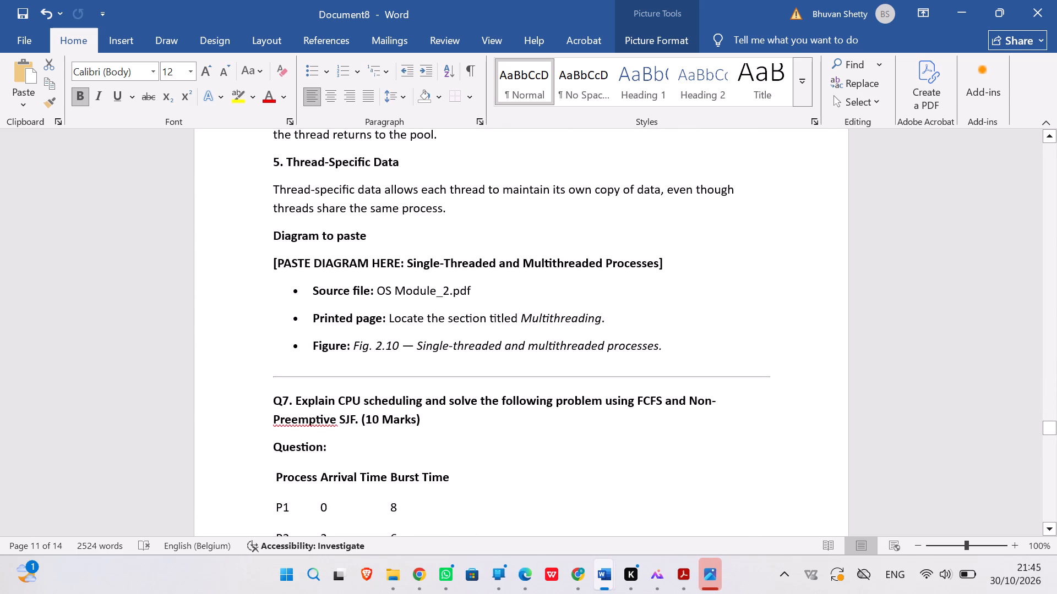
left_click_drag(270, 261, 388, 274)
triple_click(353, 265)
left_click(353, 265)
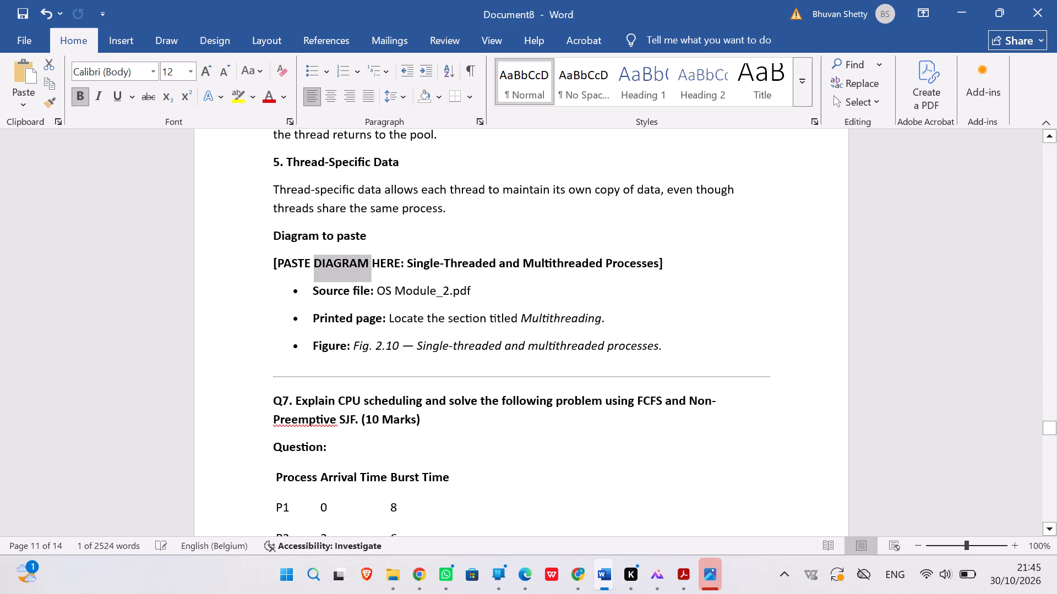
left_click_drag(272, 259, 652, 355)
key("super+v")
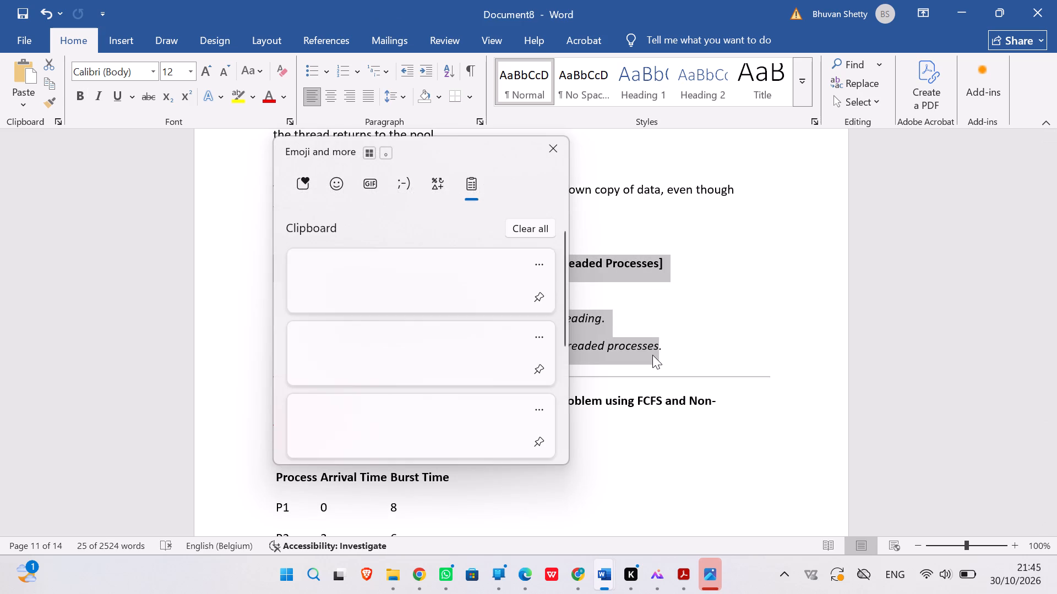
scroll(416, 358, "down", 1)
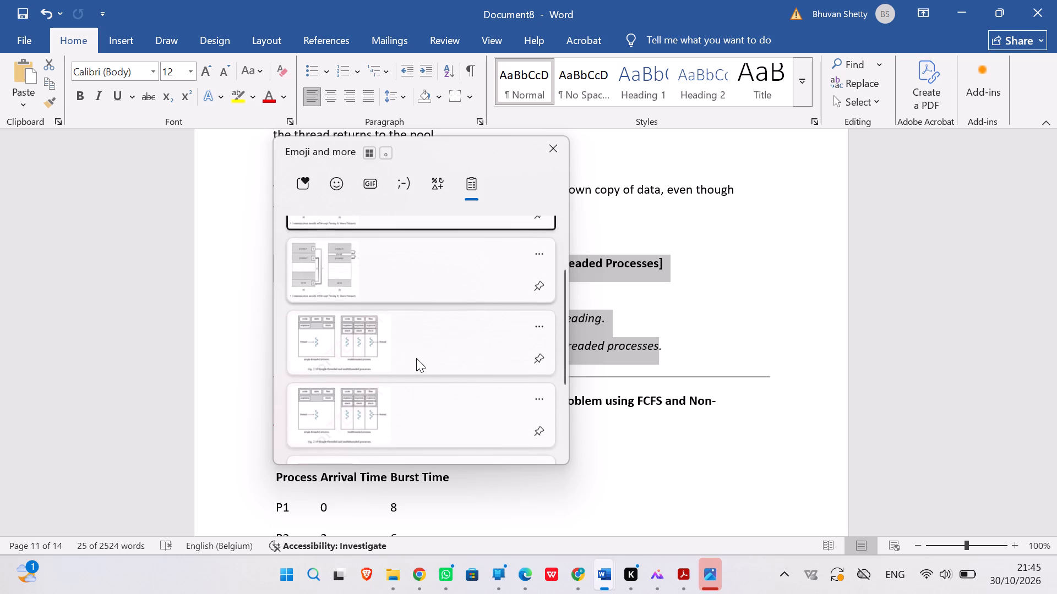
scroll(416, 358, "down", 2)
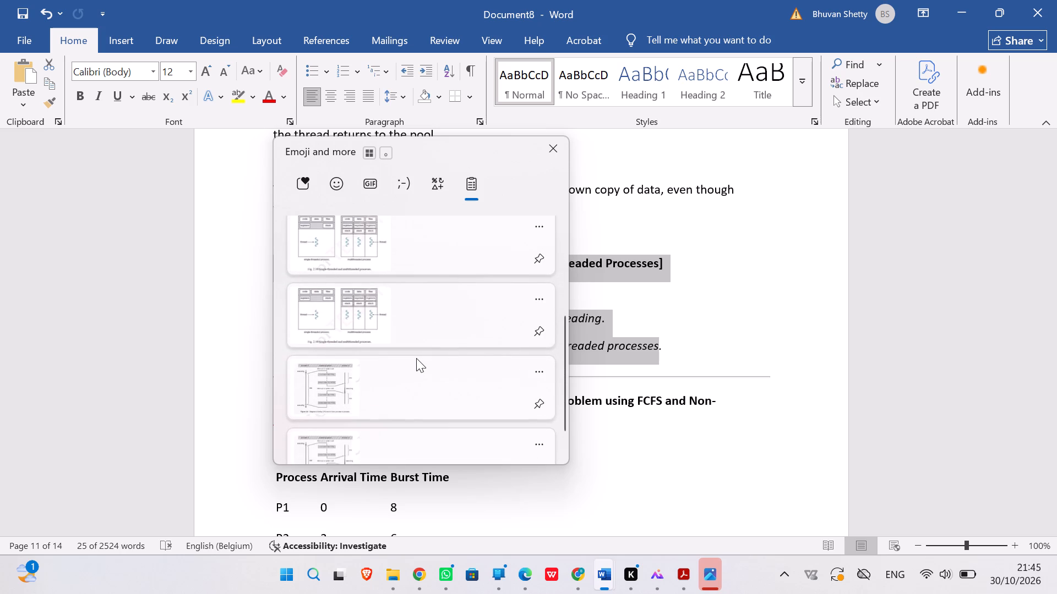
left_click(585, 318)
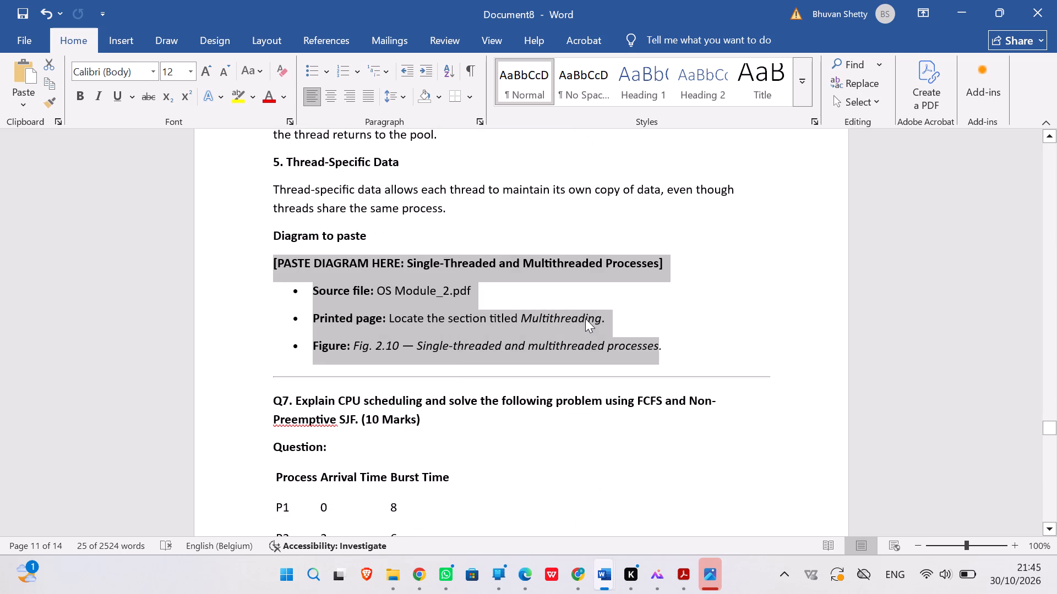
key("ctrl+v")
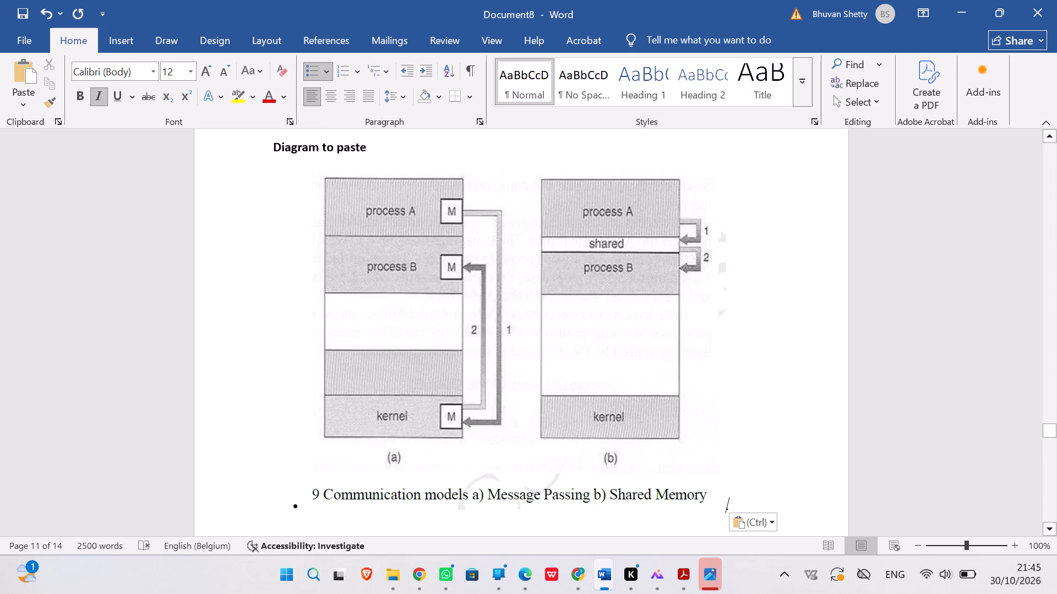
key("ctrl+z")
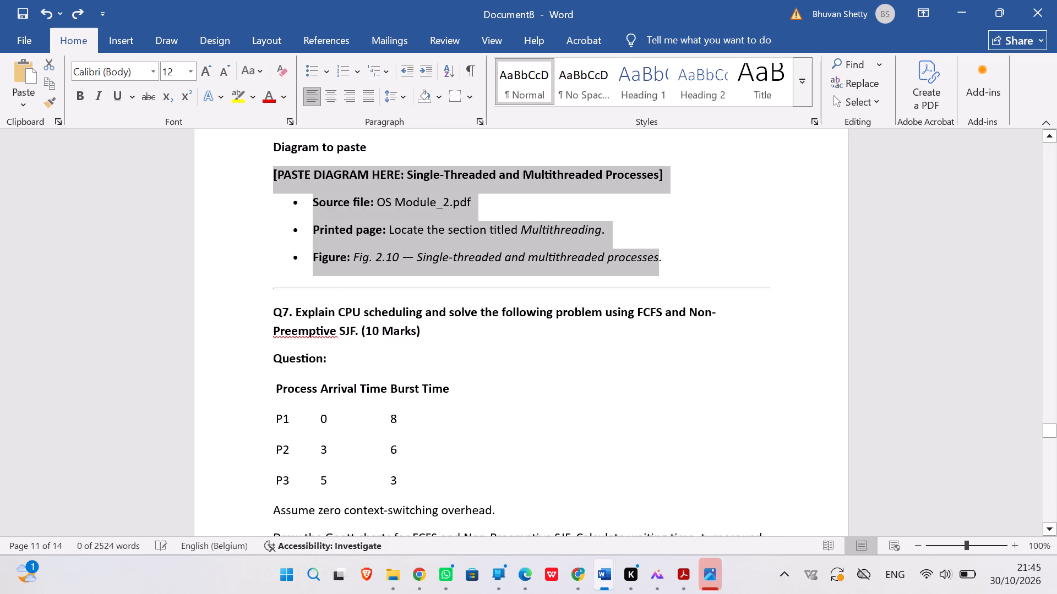
Replace the selected placeholder with the copied Fig. 2.10 single-threaded and multithreaded processes picture and shrink it to about two-thirds size.
key("super+v")
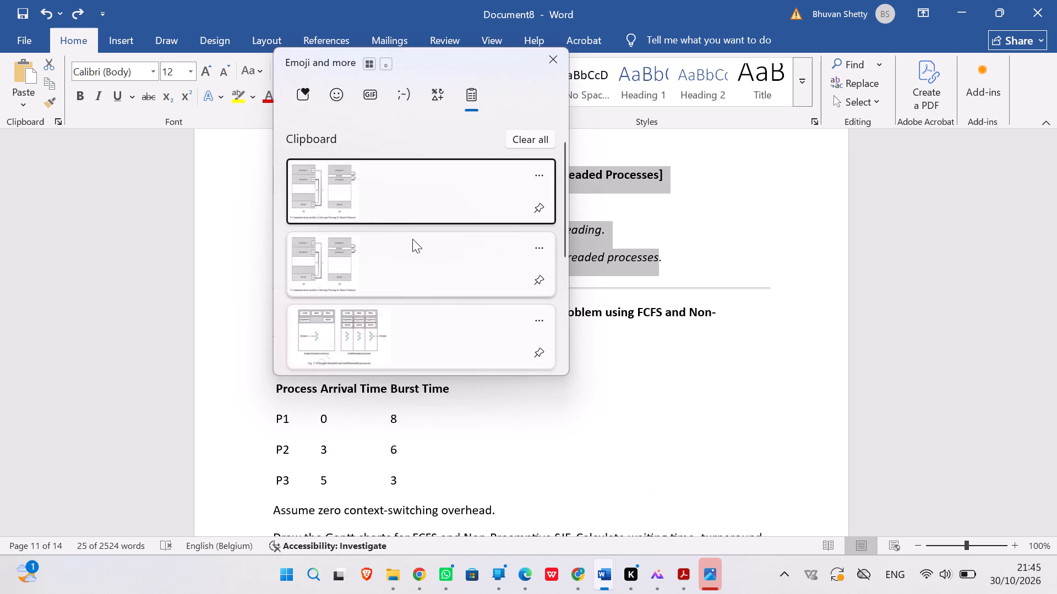
left_click(404, 320)
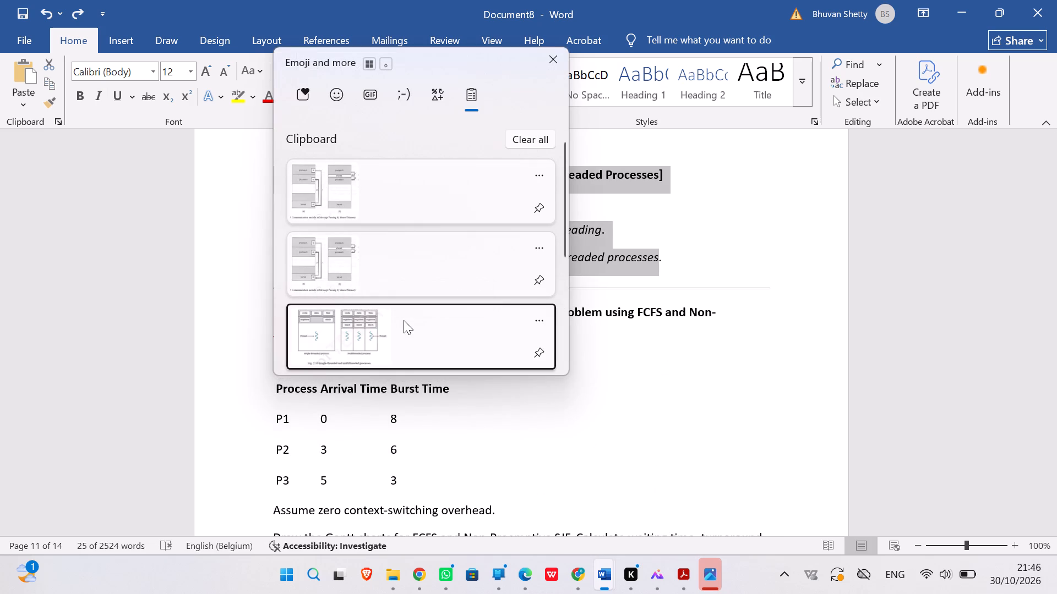
key("ctrl+v")
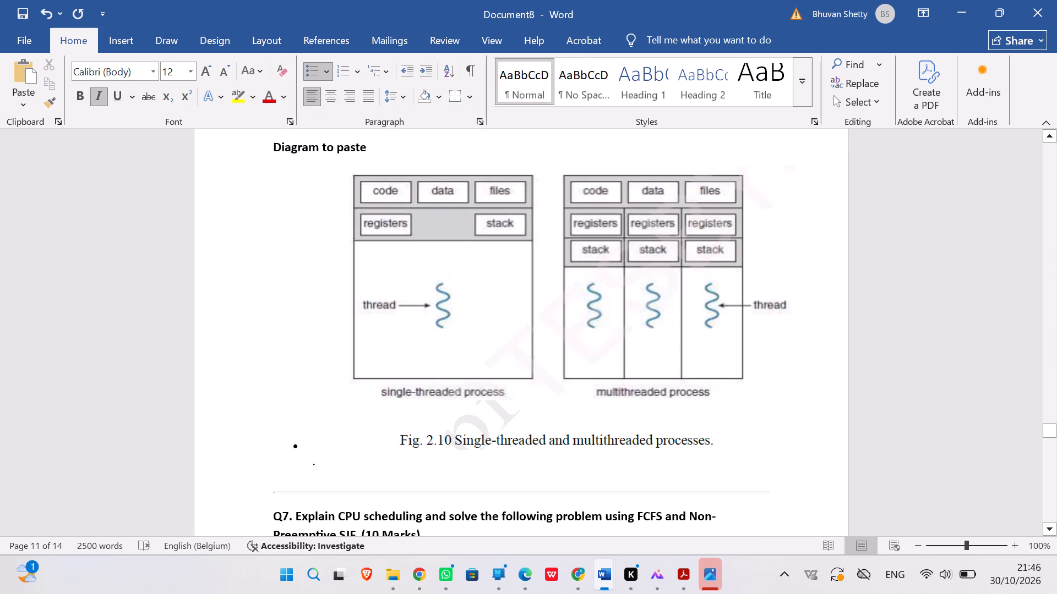
left_click(733, 425)
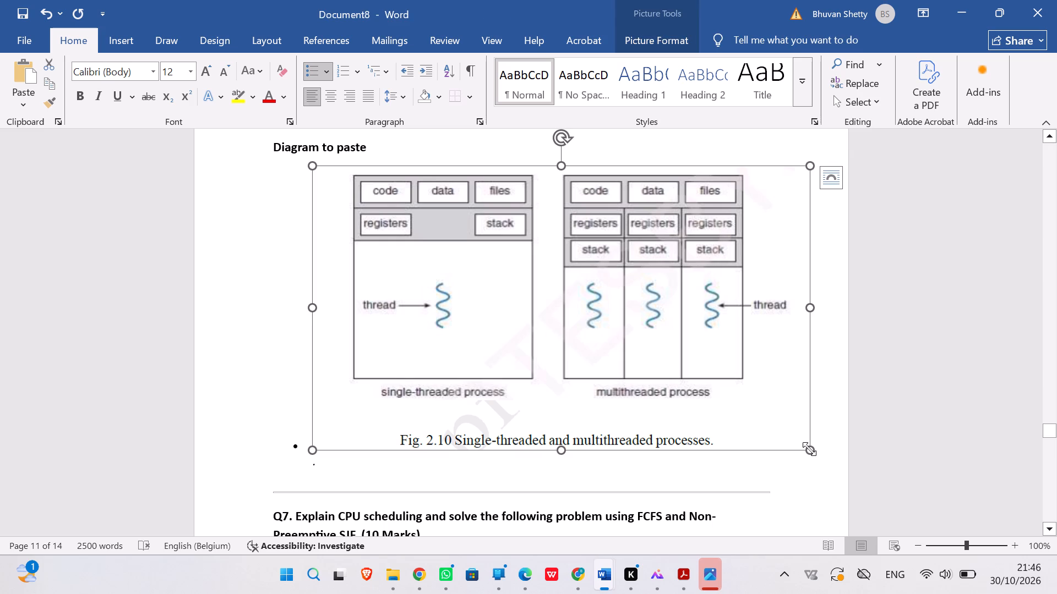
left_click_drag(809, 449, 644, 327)
Replace the Q8 placeholder for CPU Switch from Process to Process, including its source bullets, with the matching diagram from the clipboard history.
scroll(672, 460, "down", 8)
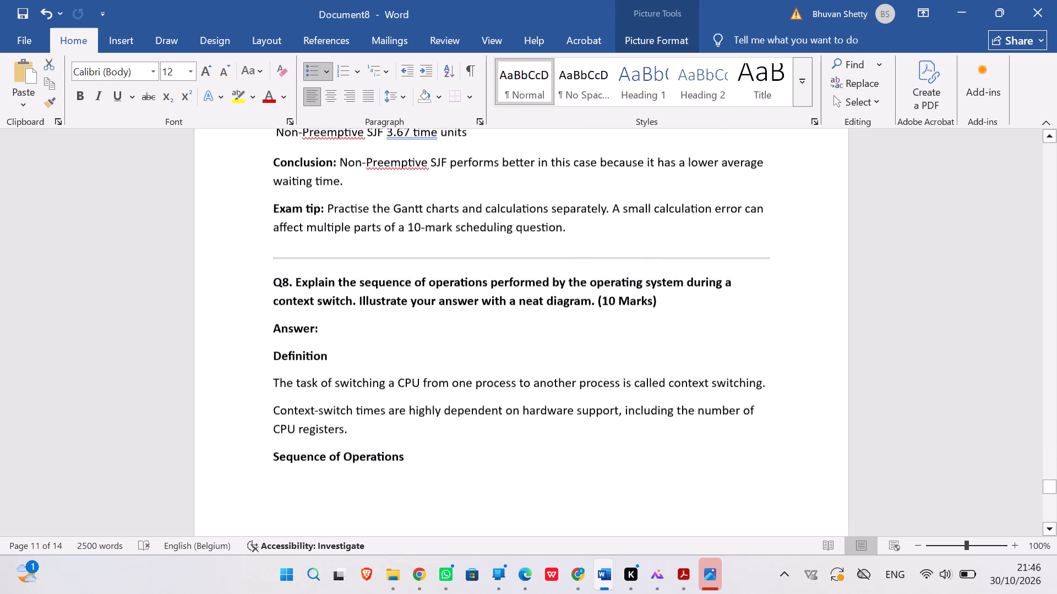
scroll(672, 460, "down", 2)
scroll(672, 460, "up", 3)
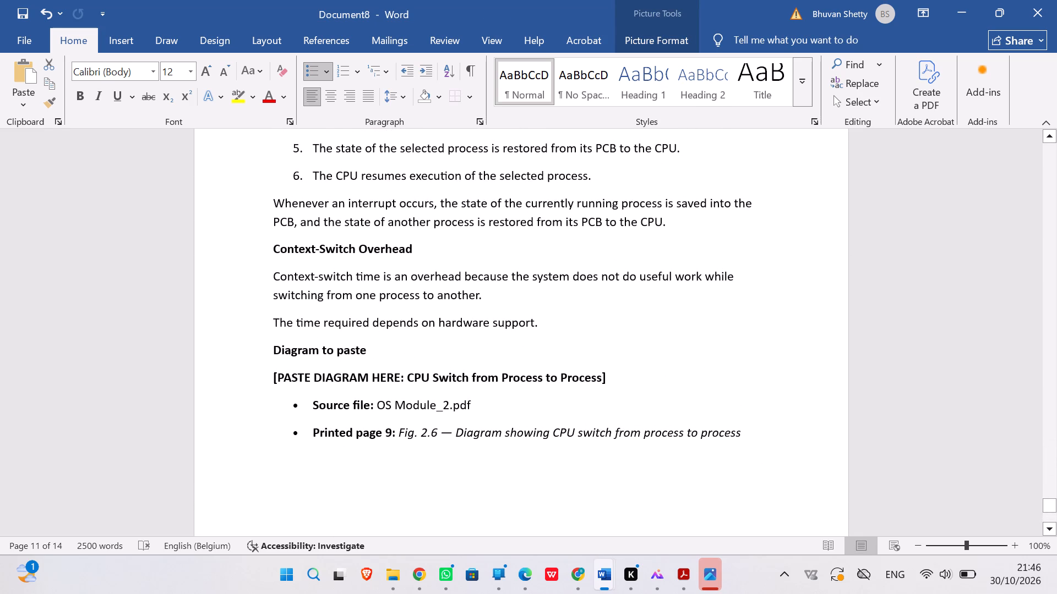
left_click_drag(266, 376, 597, 424)
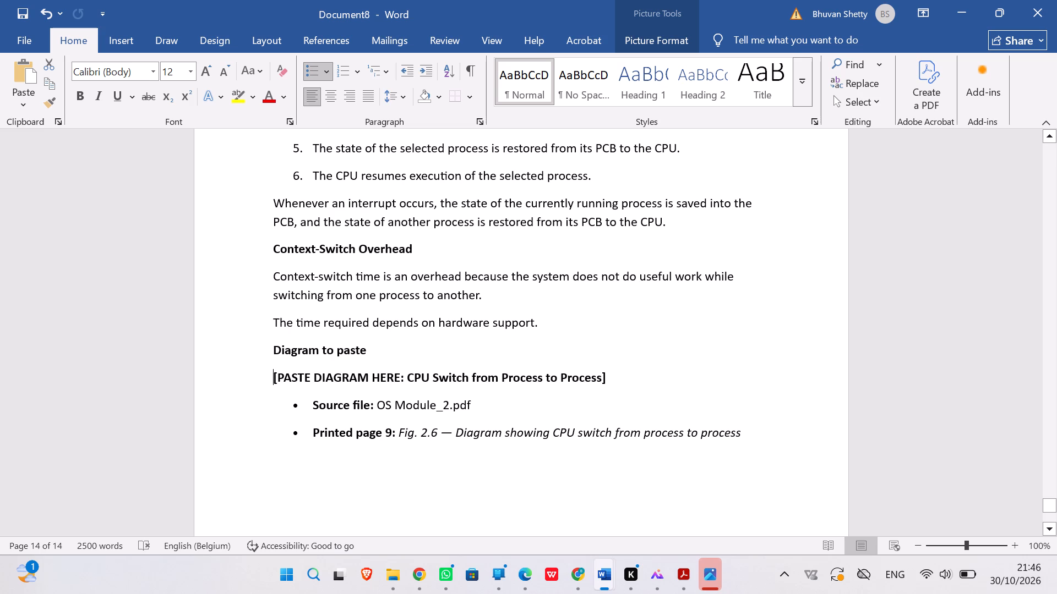
left_click_drag(597, 424, 766, 427)
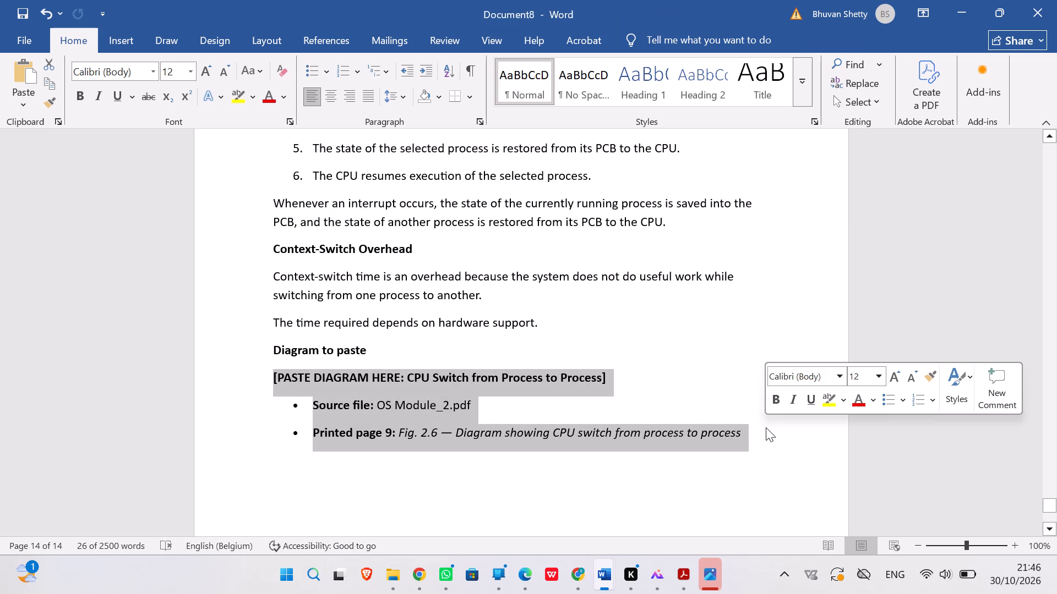
key("super+v")
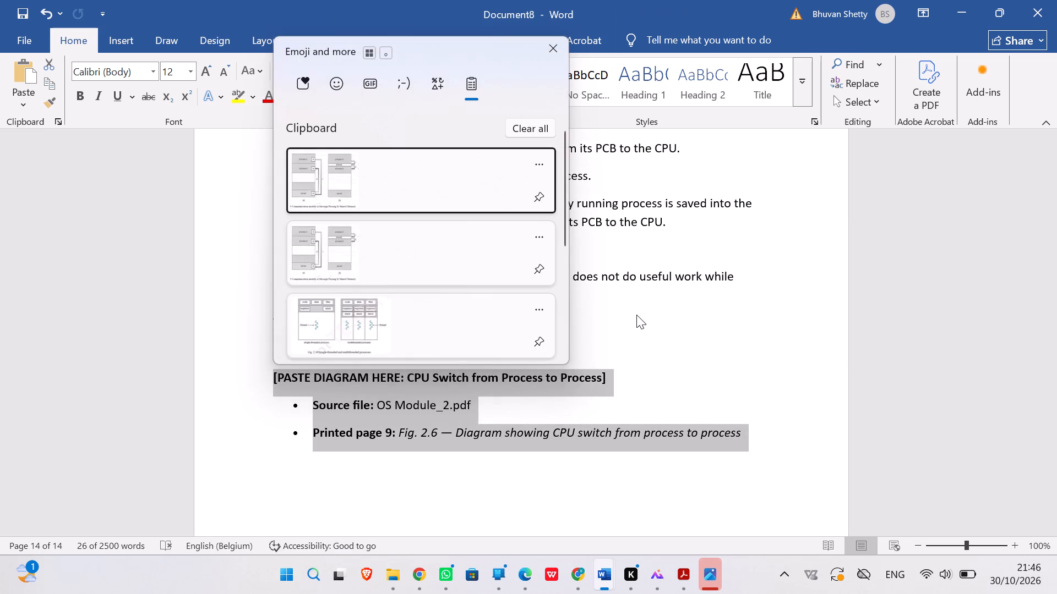
scroll(459, 283, "down", 1)
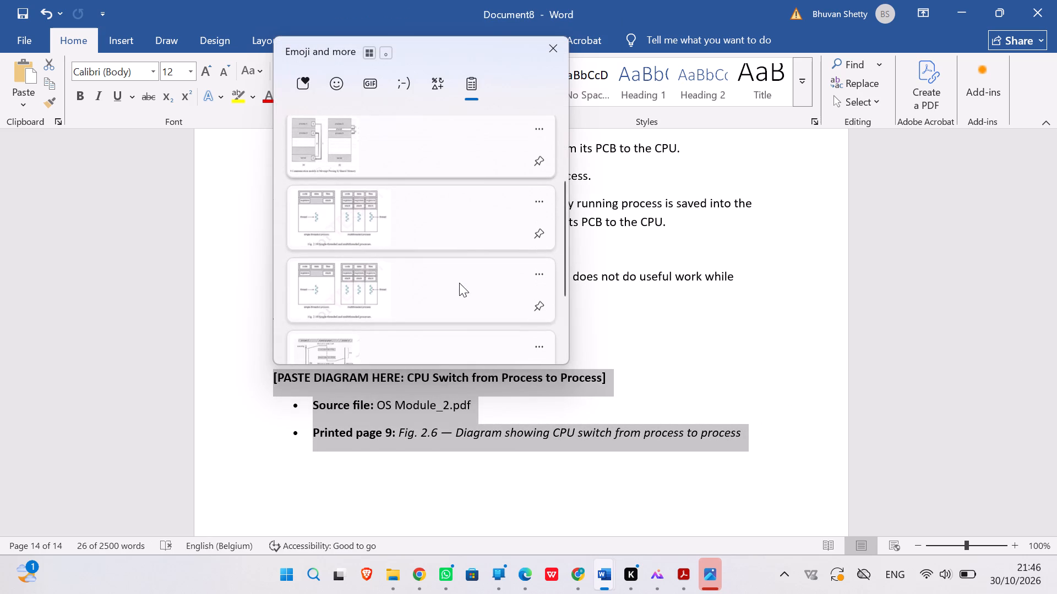
scroll(411, 296, "down", 2)
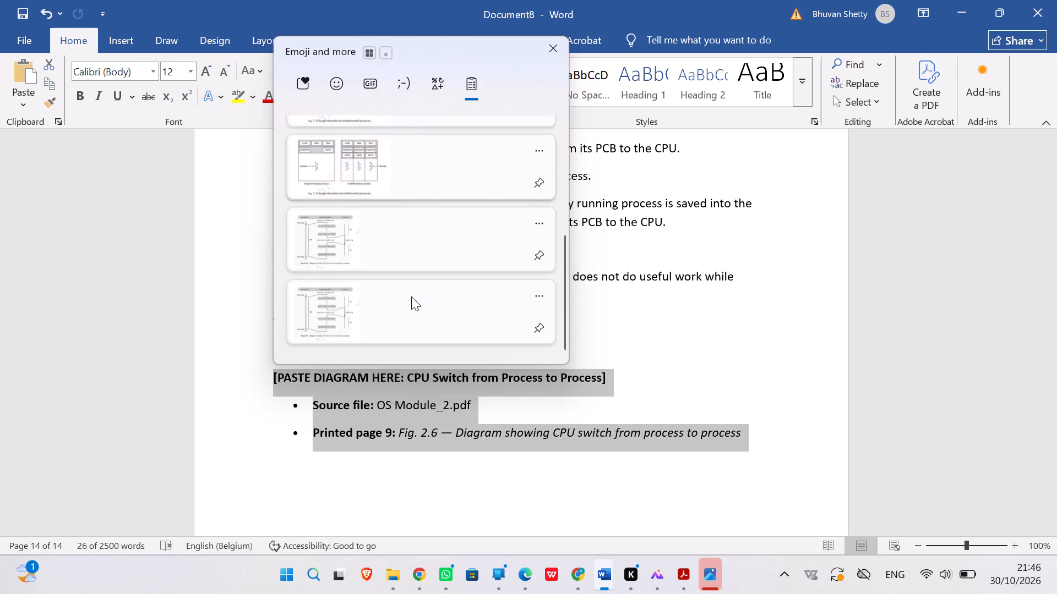
scroll(411, 296, "down", 1)
left_click(291, 232)
key("ctrl+v")
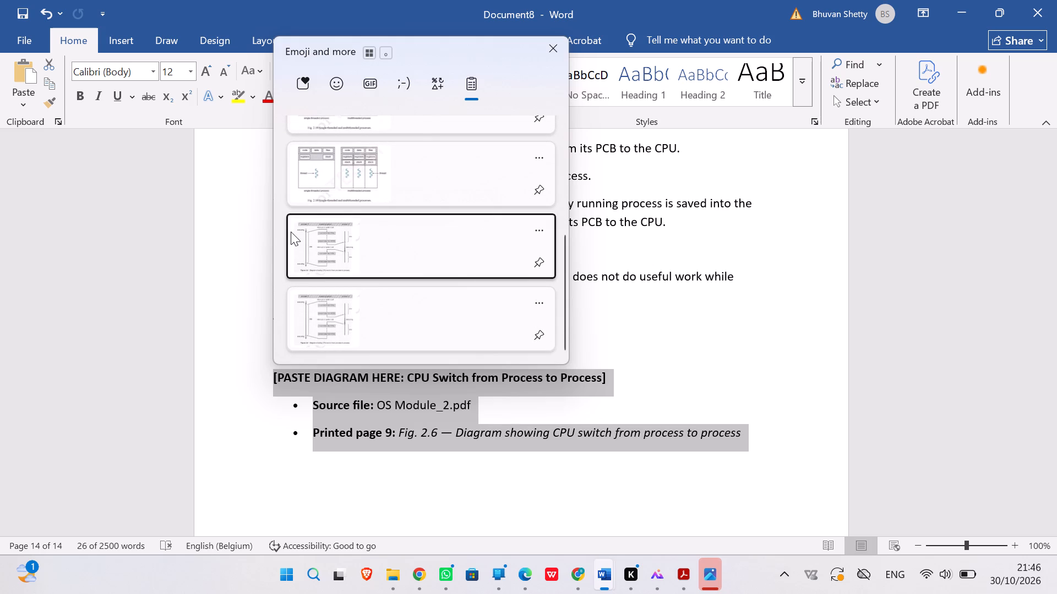
left_click(604, 392)
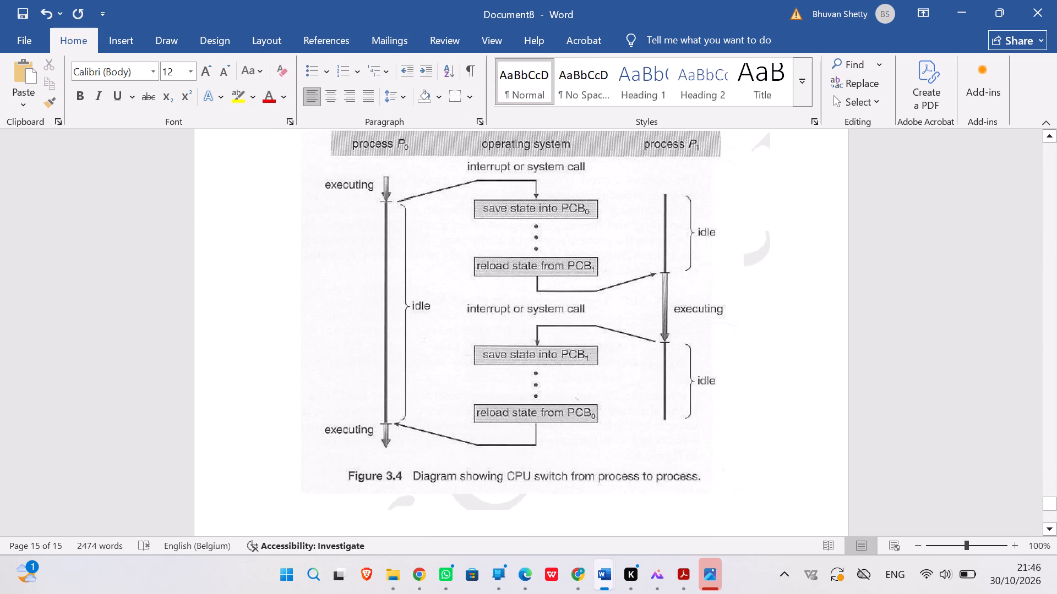
Shrink the CPU switch diagram proportionally to about two-thirds of its size and start a new line after it.
left_click_drag(772, 509, 706, 426)
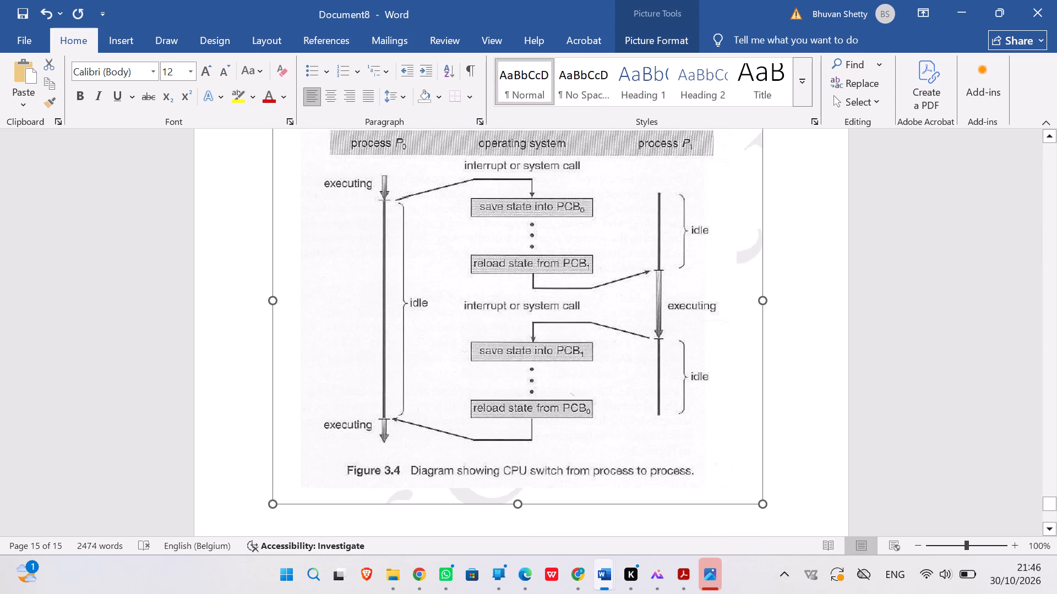
left_click_drag(706, 426, 596, 297)
scroll(775, 309, "up", 1)
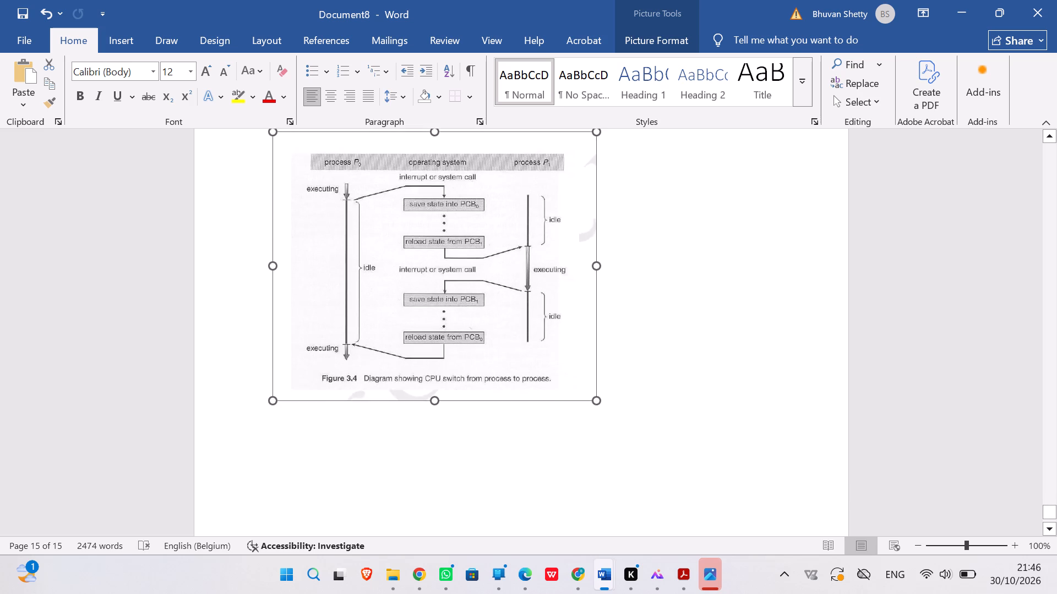
scroll(775, 309, "up", 2)
scroll(775, 309, "down", 3)
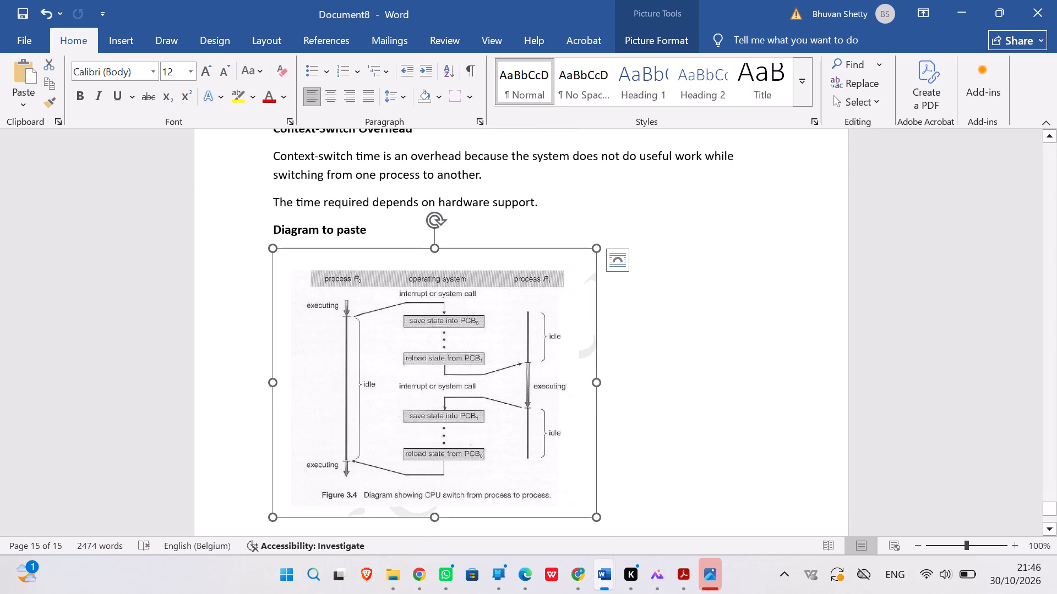
left_click(716, 421)
scroll(716, 421, "down", 2)
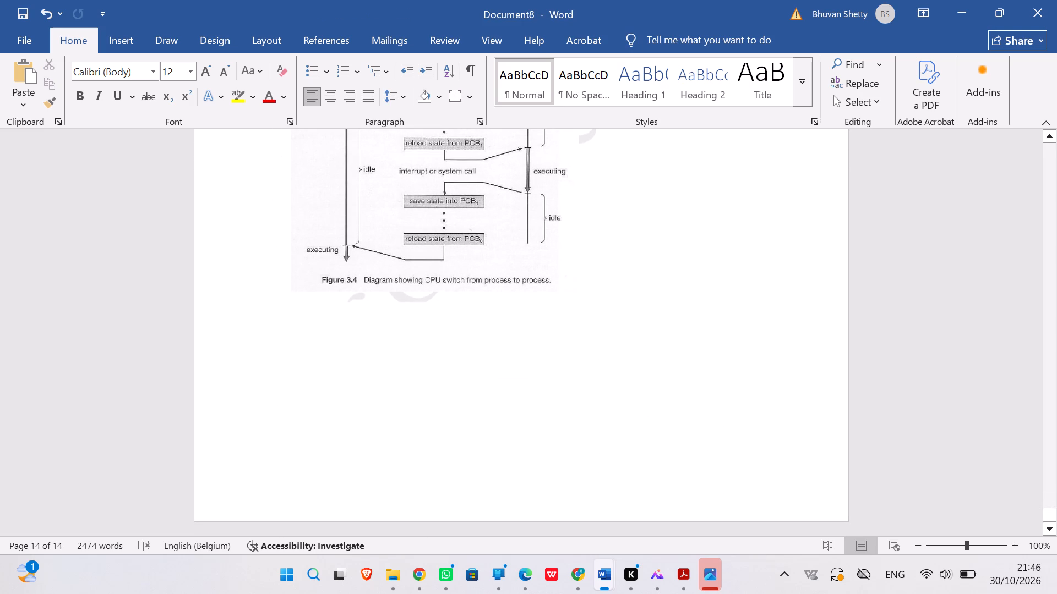
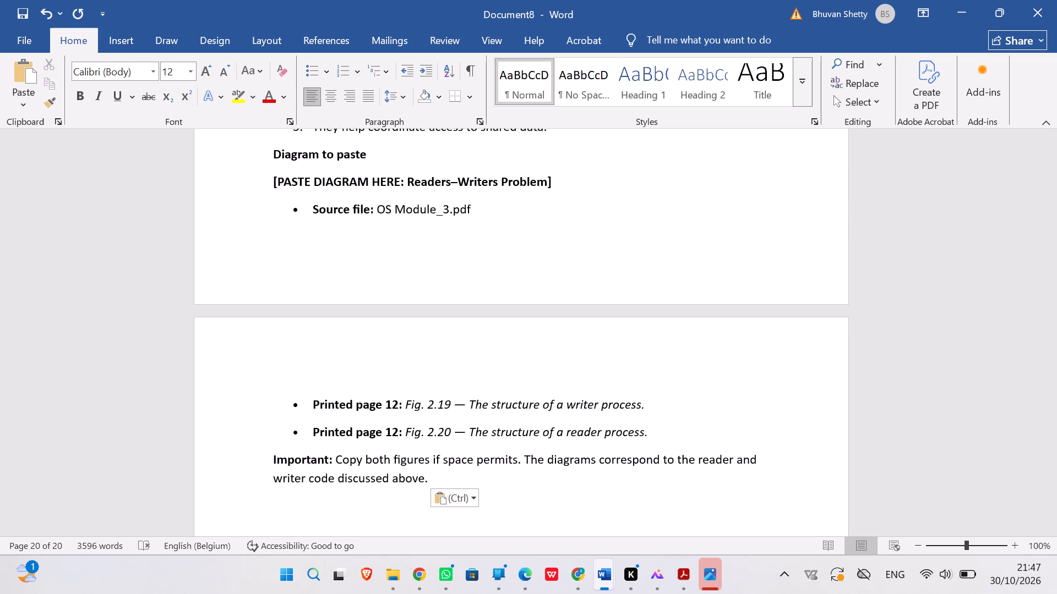
Review the pasted Q9 and Q10 answers for their diagram placeholders and content, from the Readers–Writers placeholder back to the Module 3 heading.
scroll(770, 511, "up", 3)
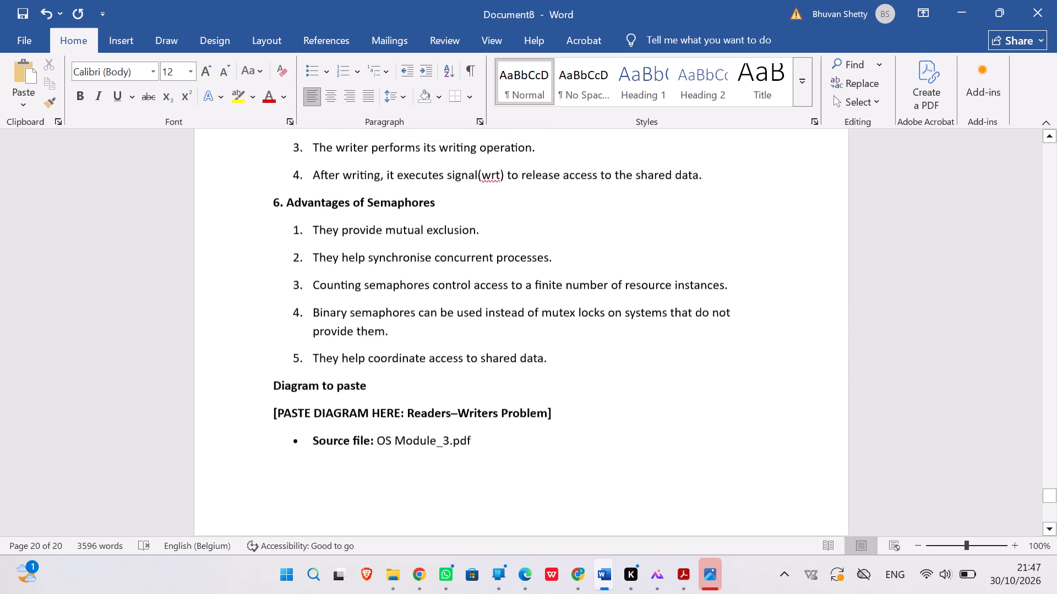
scroll(770, 511, "down", 2)
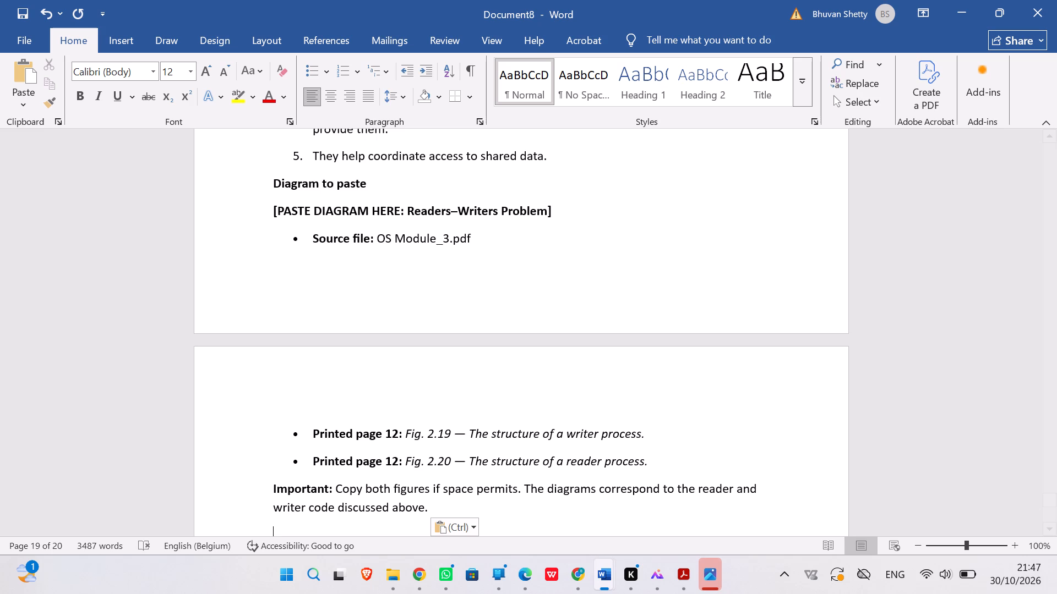
scroll(770, 511, "down", 1)
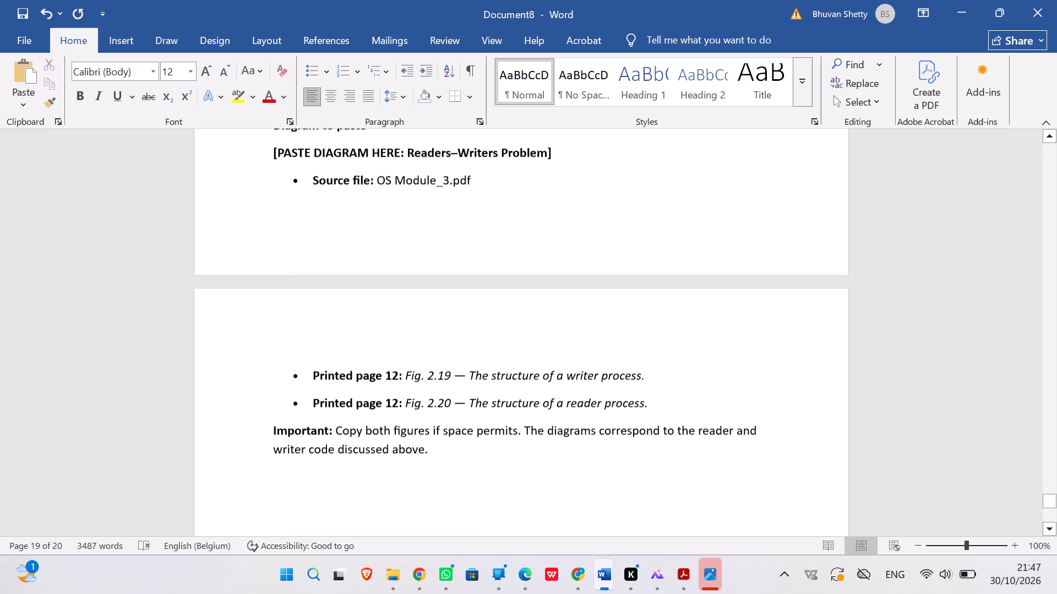
scroll(770, 511, "down", 1)
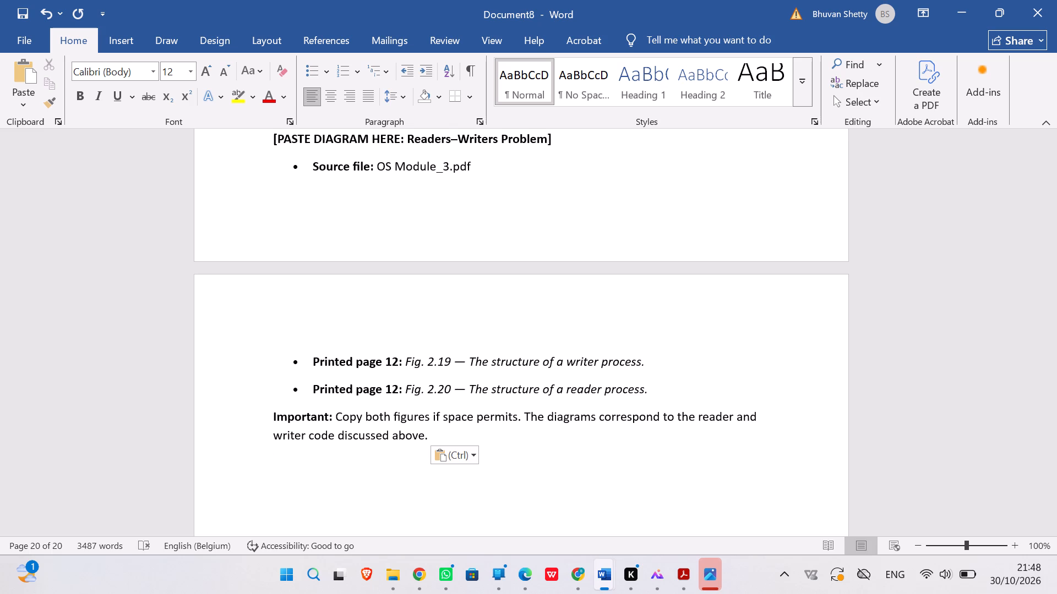
scroll(770, 511, "up", 6)
scroll(770, 511, "down", 1)
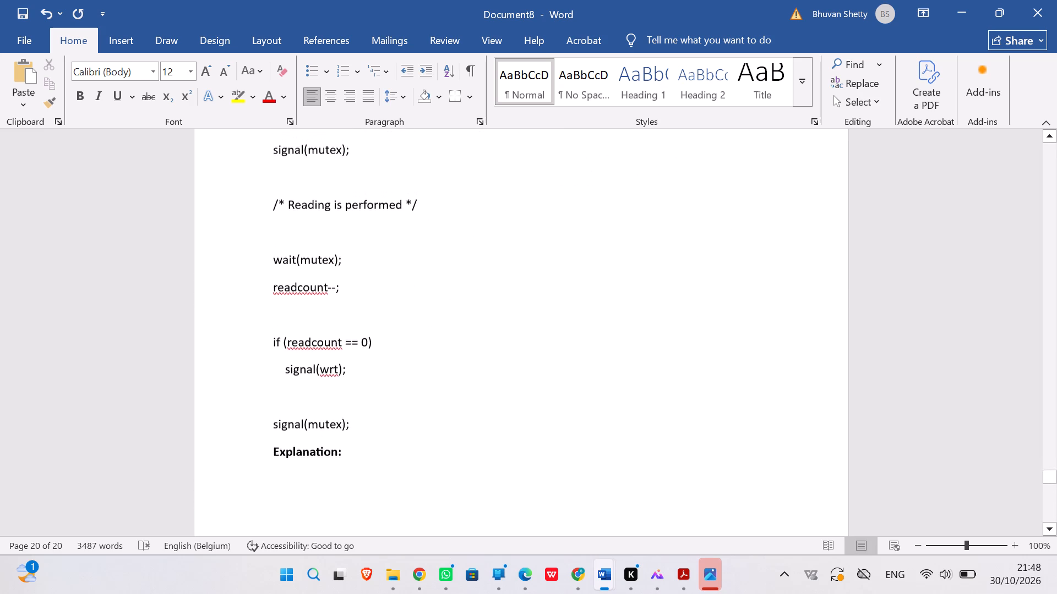
scroll(770, 511, "down", 1)
scroll(789, 543, "up", 6)
scroll(809, 593, "up", 3)
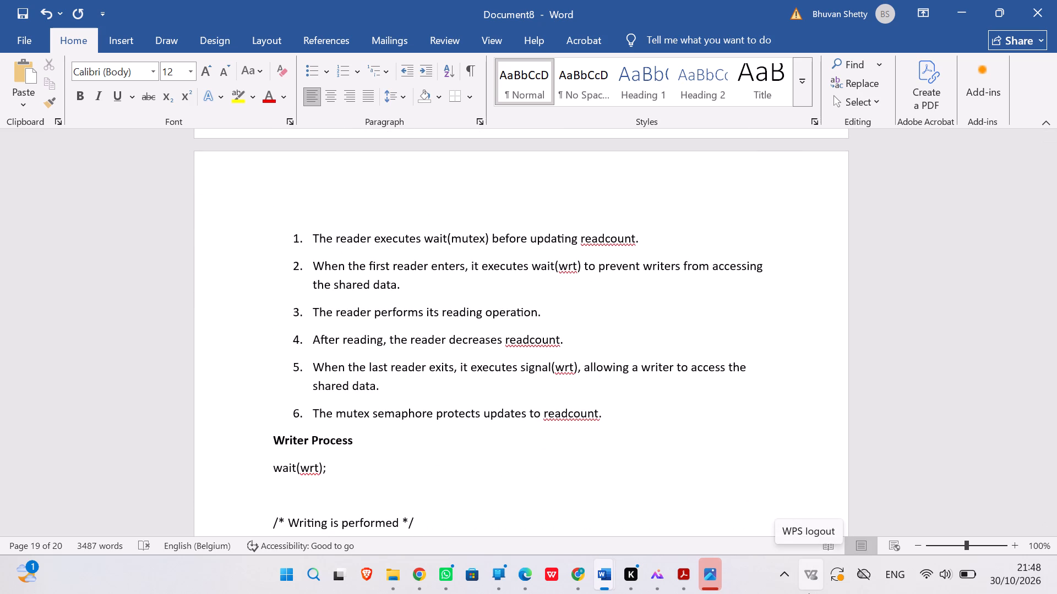
scroll(809, 593, "up", 2)
scroll(655, 286, "up", 4)
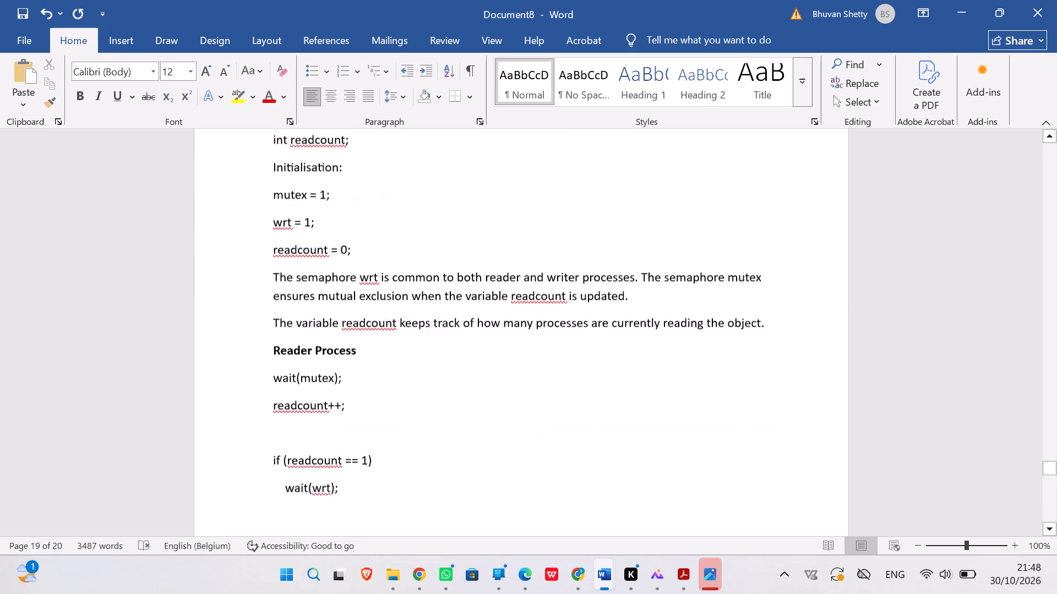
scroll(655, 286, "up", 3)
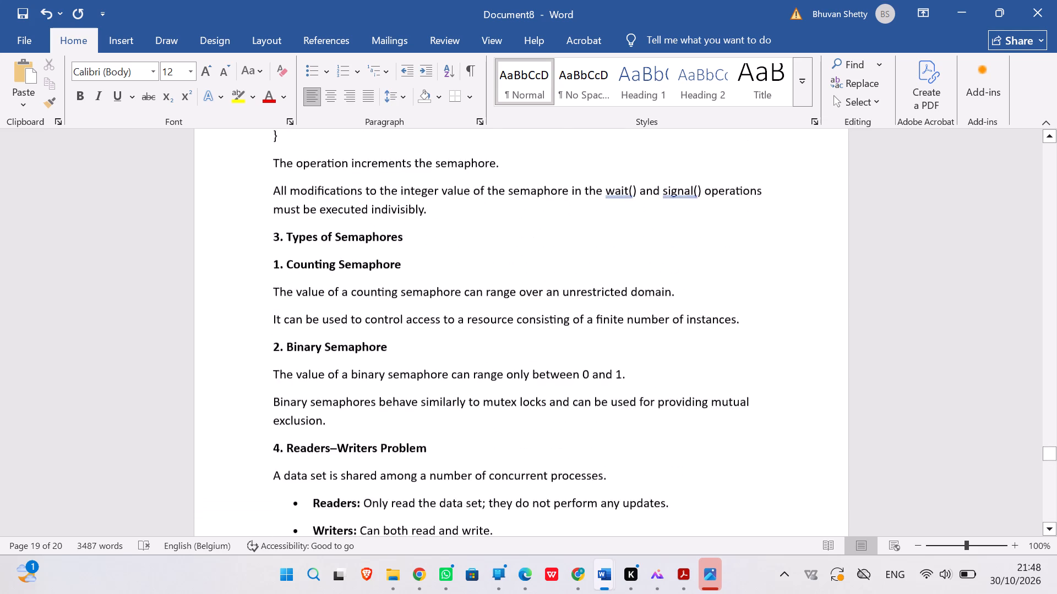
scroll(655, 286, "up", 3)
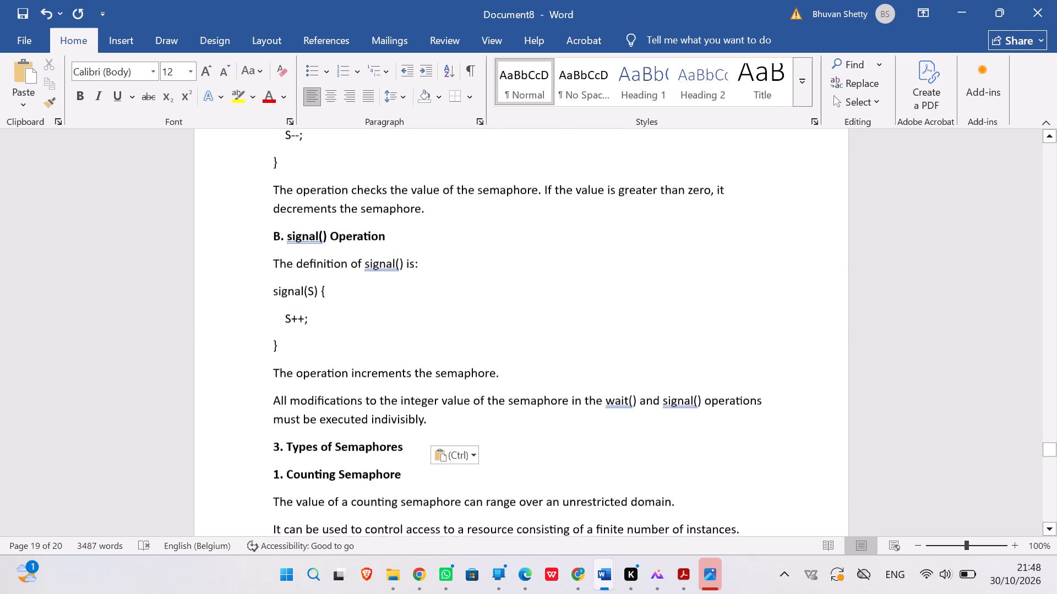
scroll(655, 286, "up", 2)
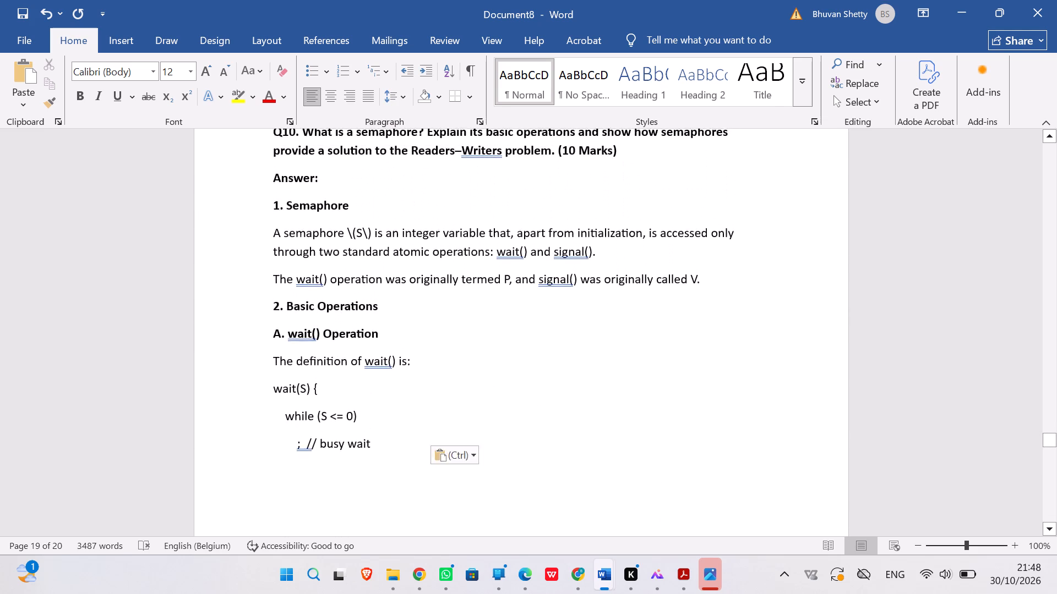
scroll(655, 286, "up", 4)
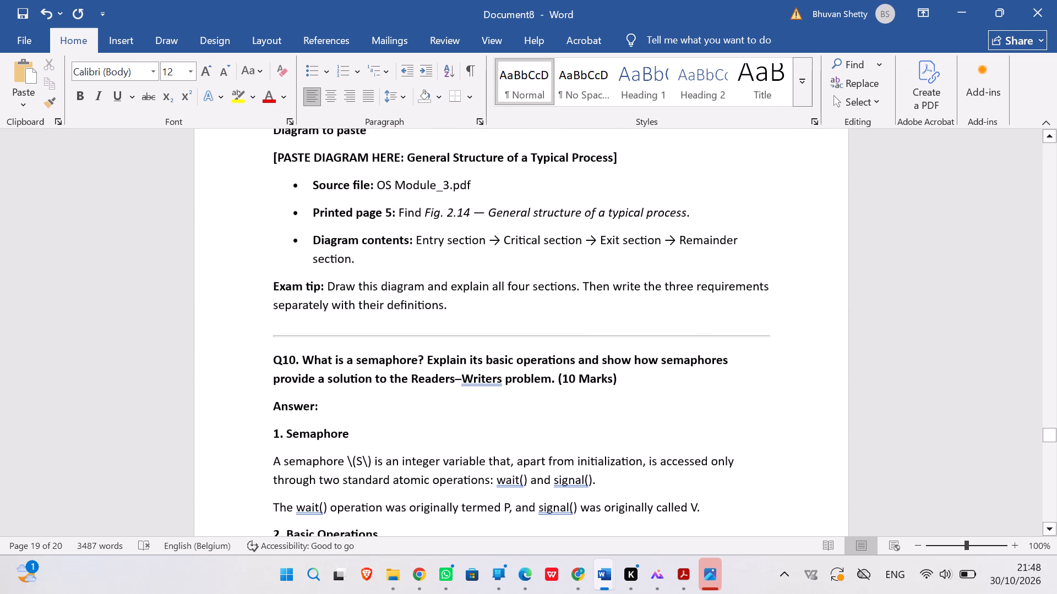
scroll(655, 286, "up", 2)
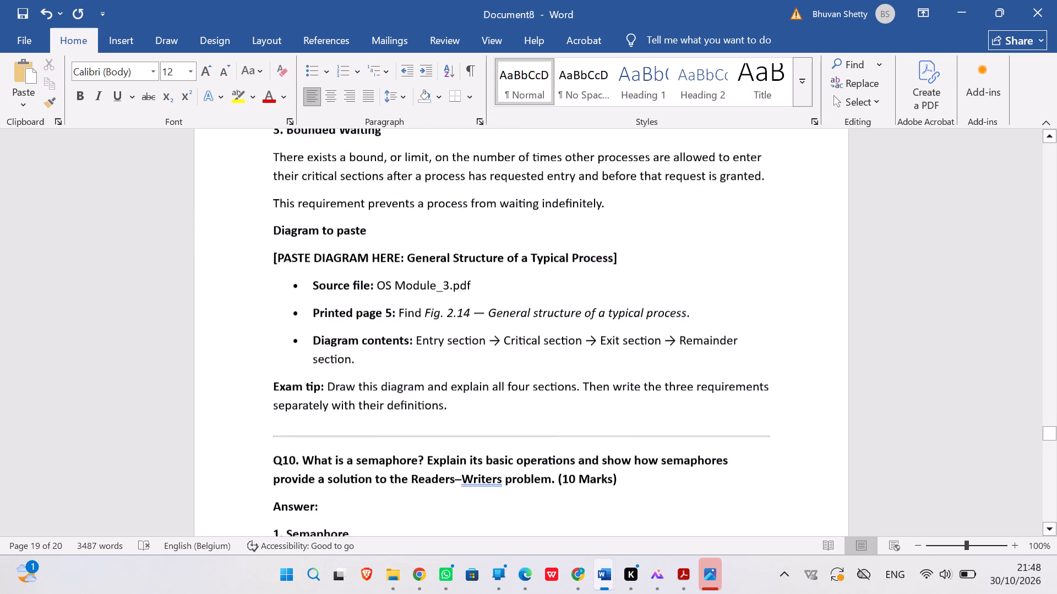
scroll(655, 286, "up", 1)
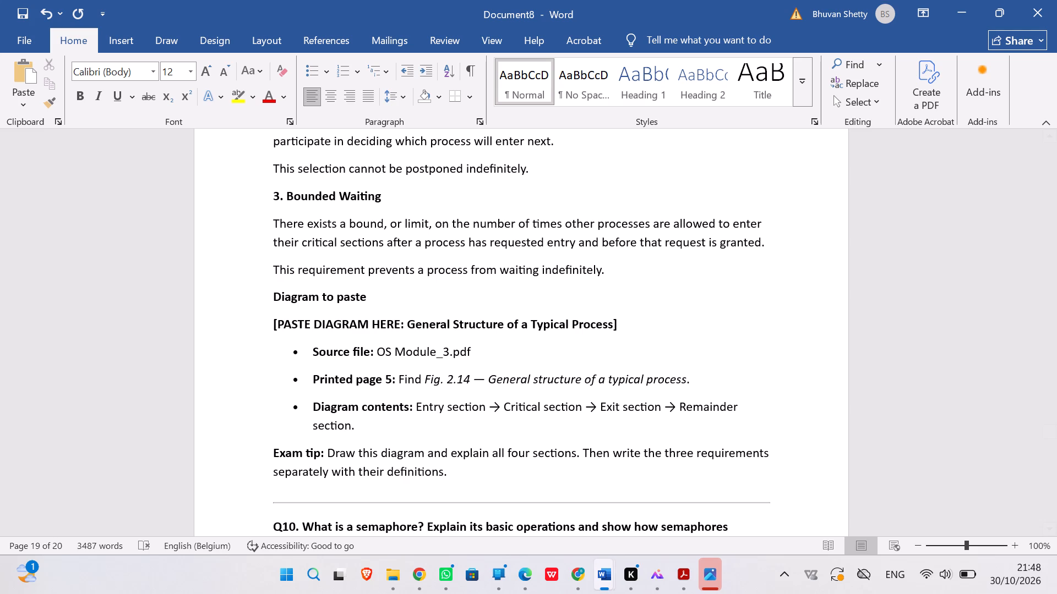
scroll(382, 298, "up", 4)
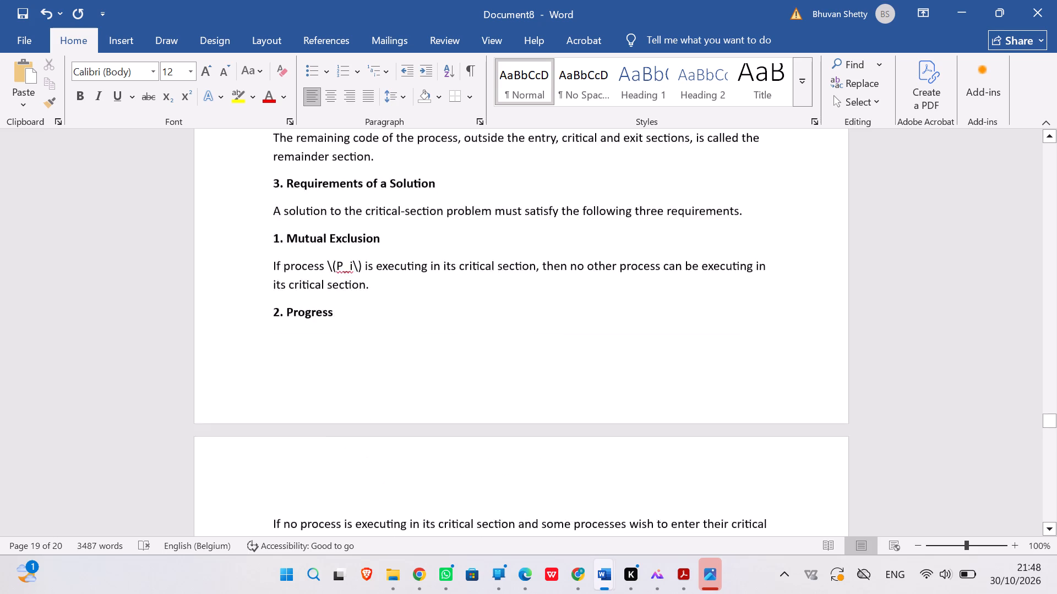
scroll(382, 298, "up", 3)
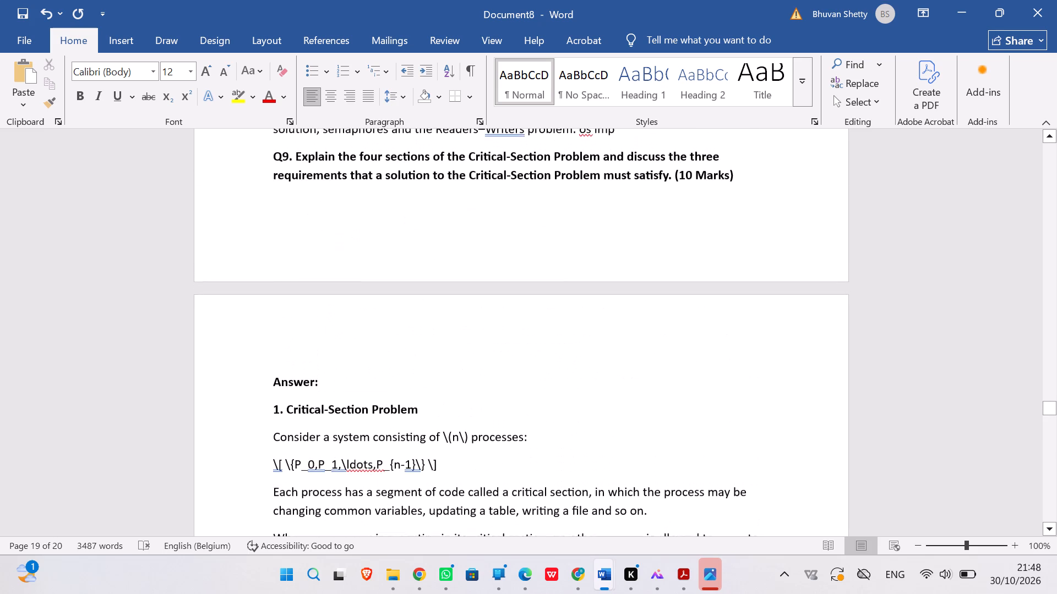
scroll(382, 298, "down", 1)
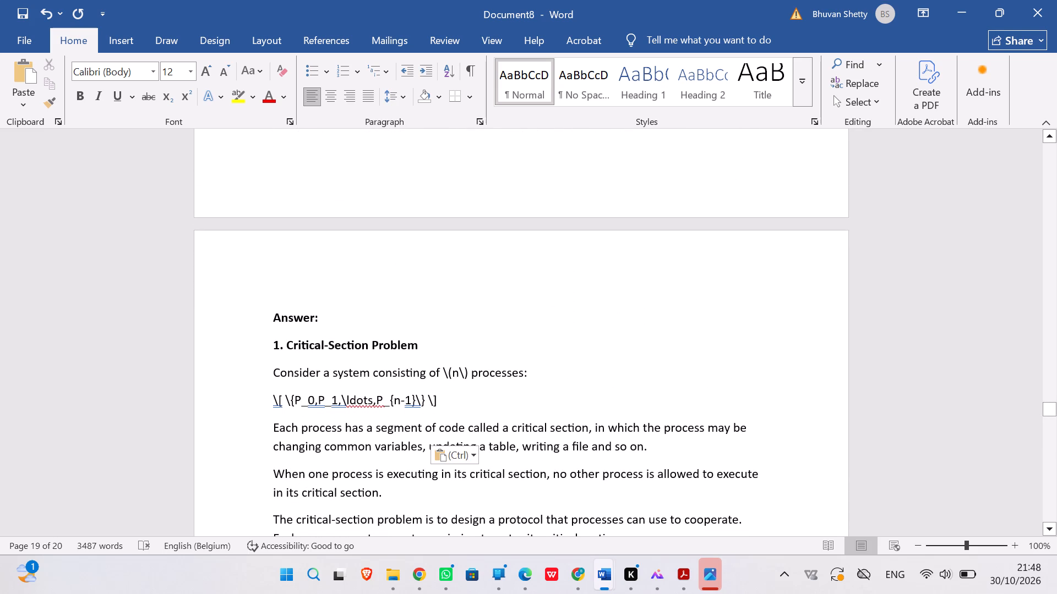
scroll(333, 376, "up", 1)
scroll(333, 376, "down", 1)
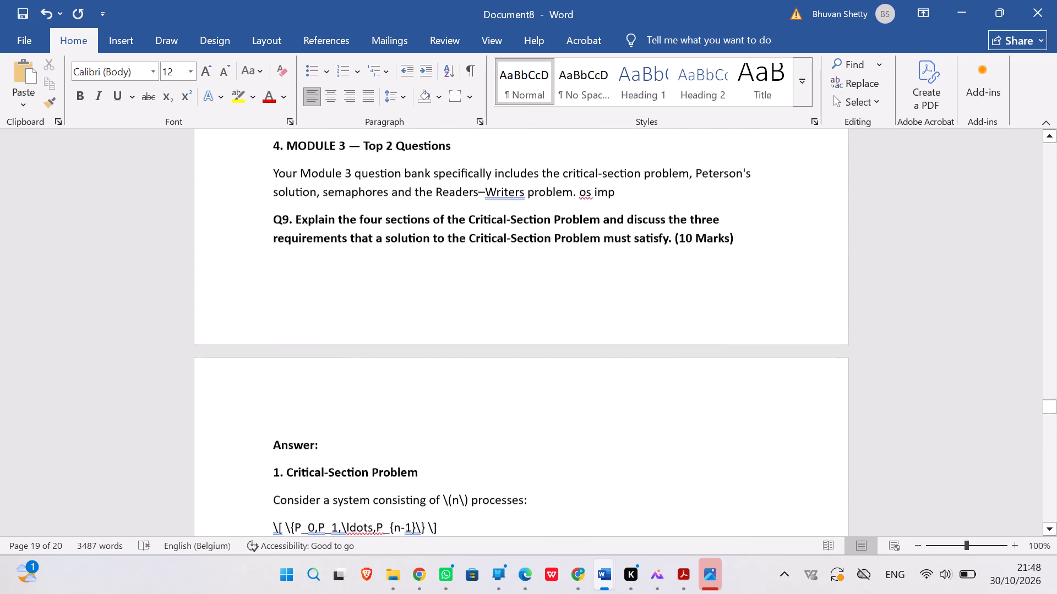
scroll(333, 376, "down", 1)
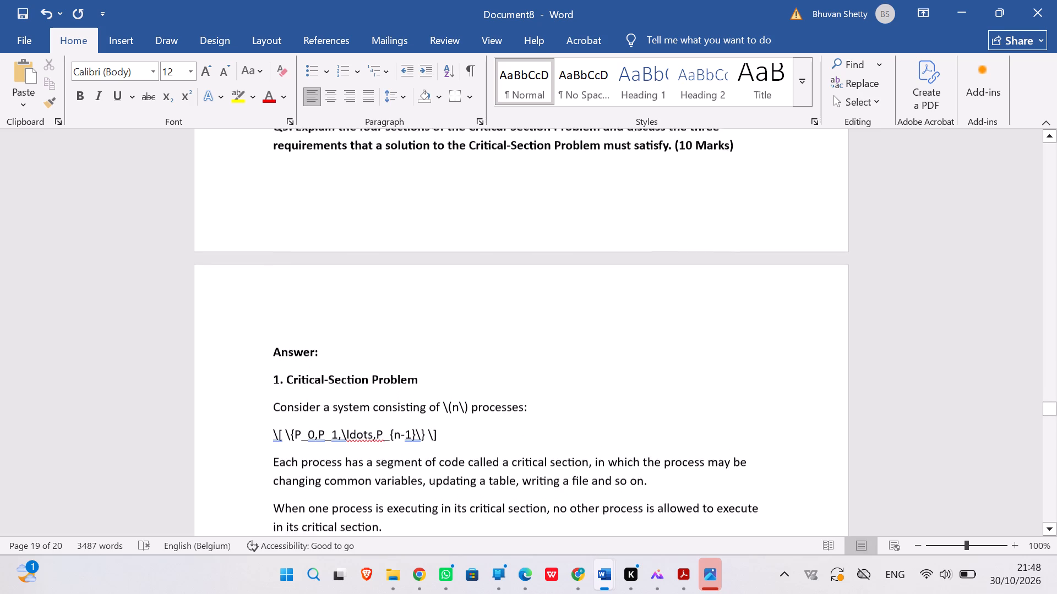
scroll(333, 376, "down", 1)
scroll(484, 368, "up", 2)
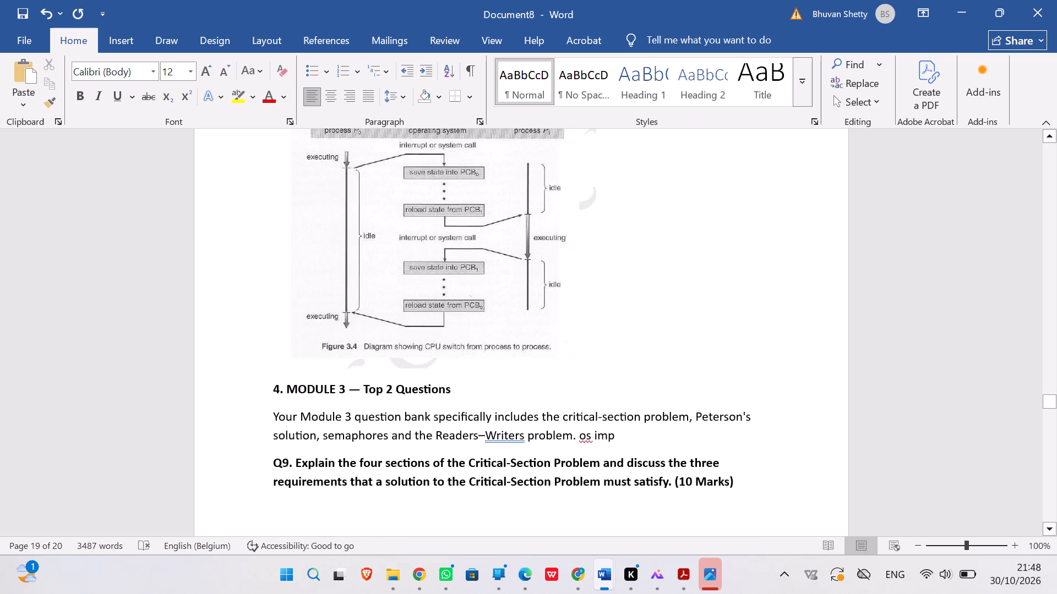
Review the Module 2 answers in Document8 from the CPU switch diagram back to Q7, checking the tables, Gantt charts and average waiting time formulas.
scroll(484, 368, "up", 5)
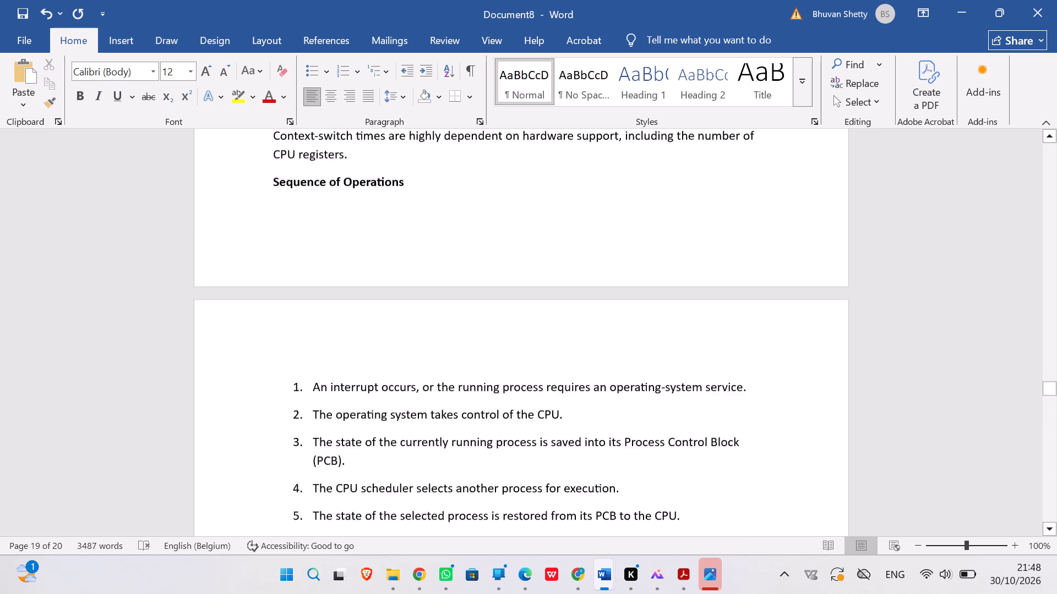
scroll(484, 368, "up", 2)
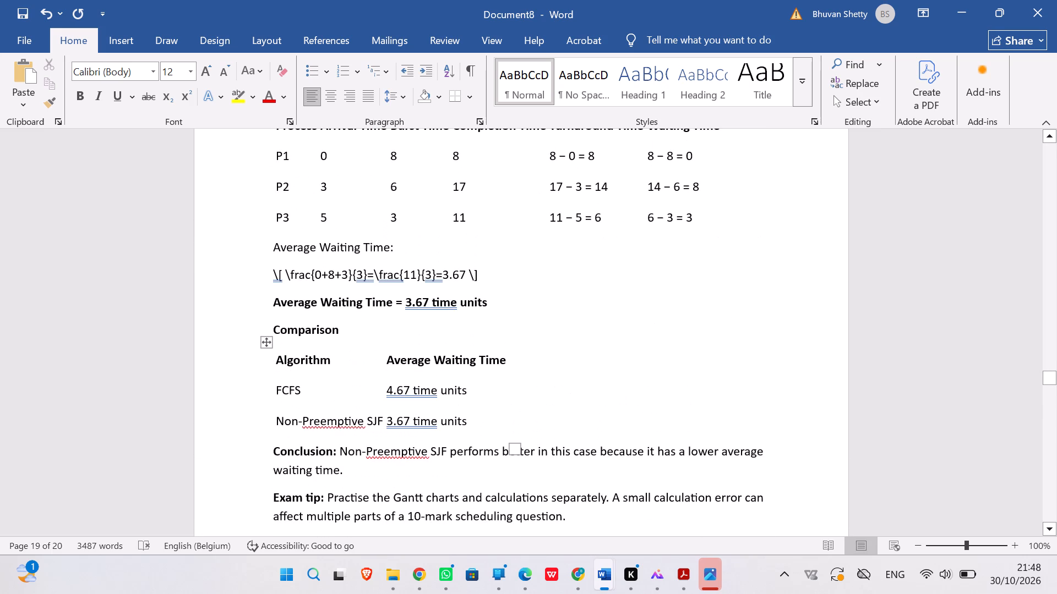
scroll(399, 419, "up", 2)
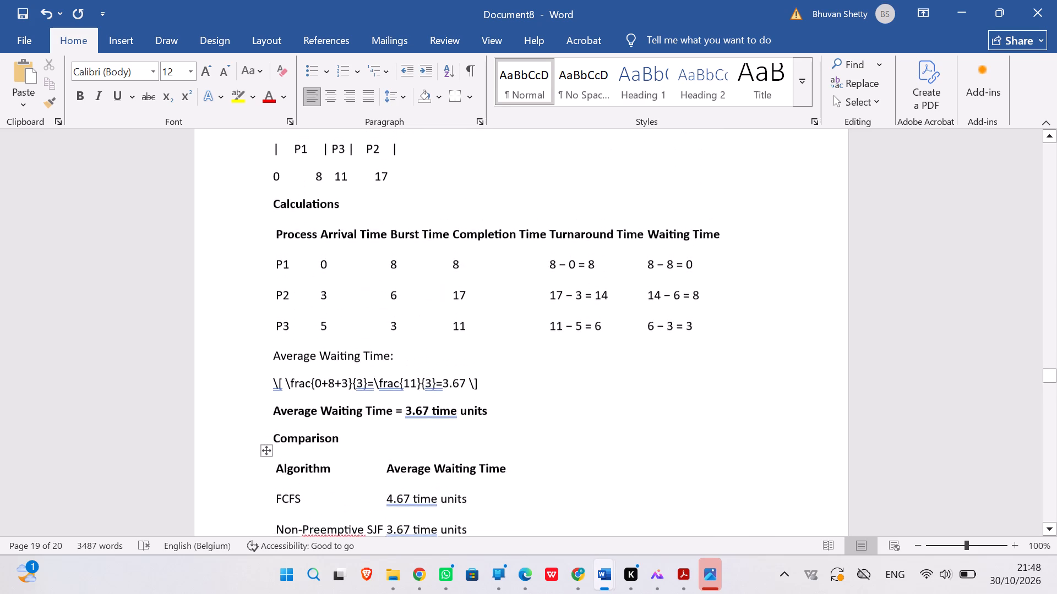
scroll(399, 419, "up", 4)
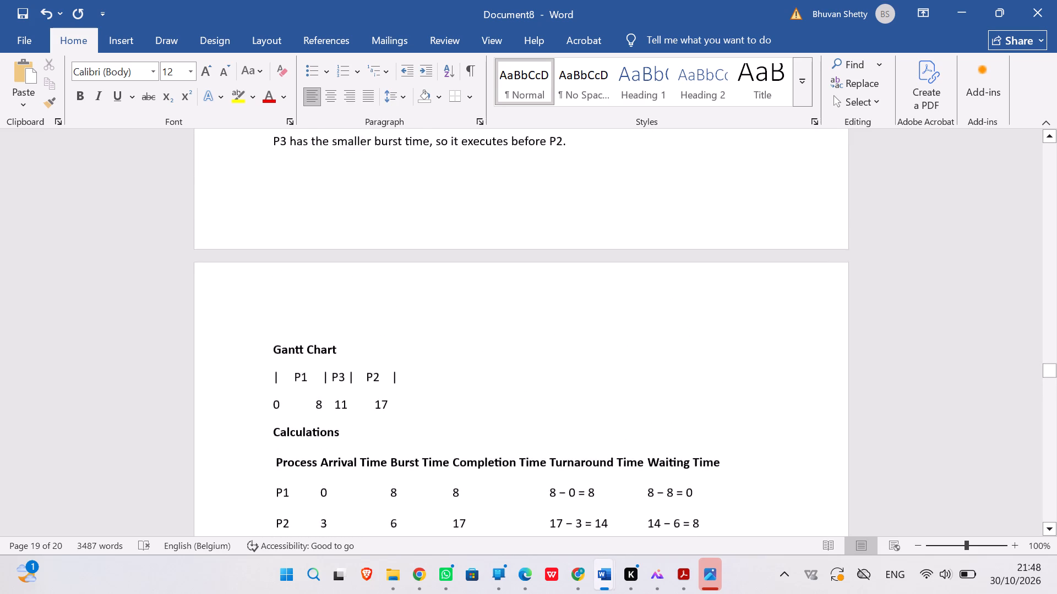
scroll(399, 419, "up", 2)
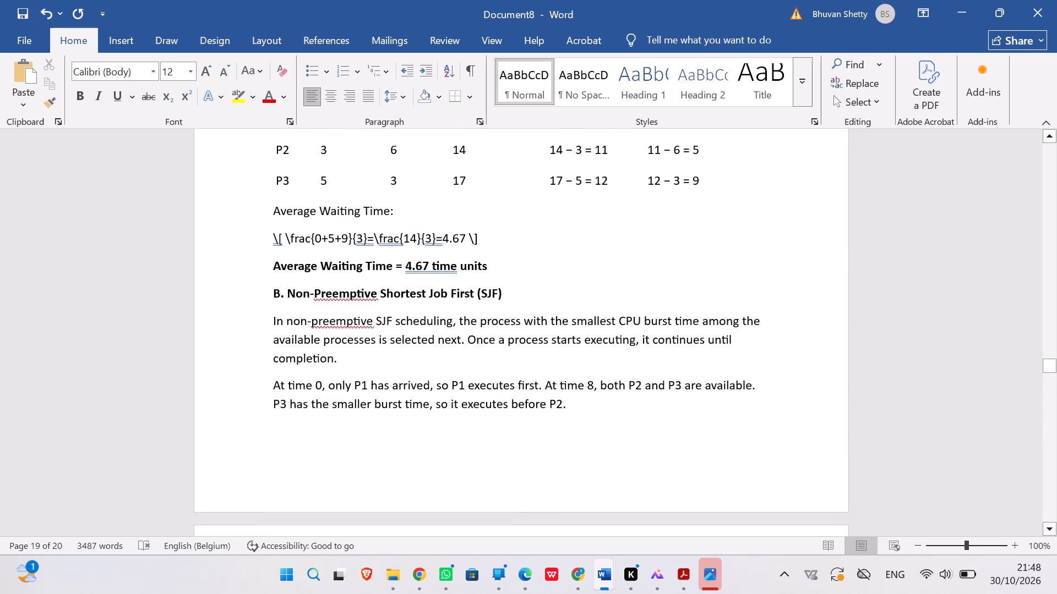
scroll(399, 419, "up", 2)
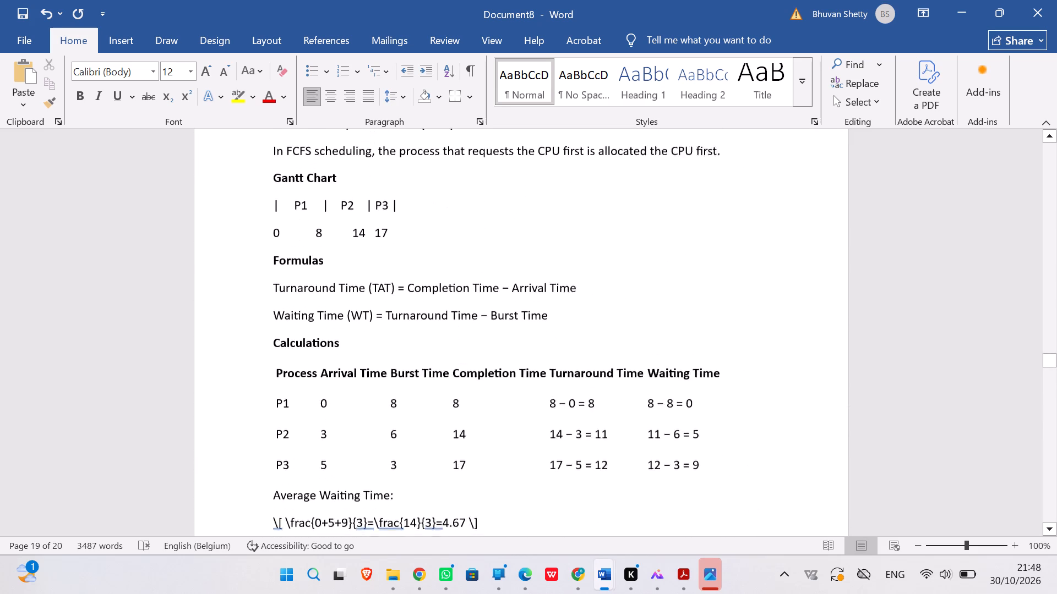
scroll(399, 419, "up", 3)
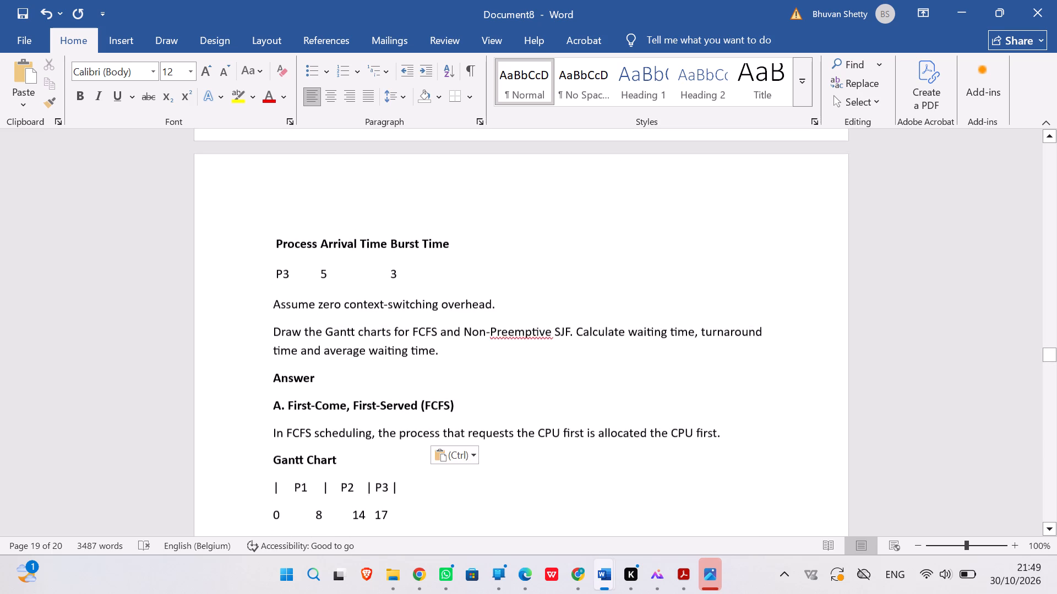
scroll(399, 419, "up", 1)
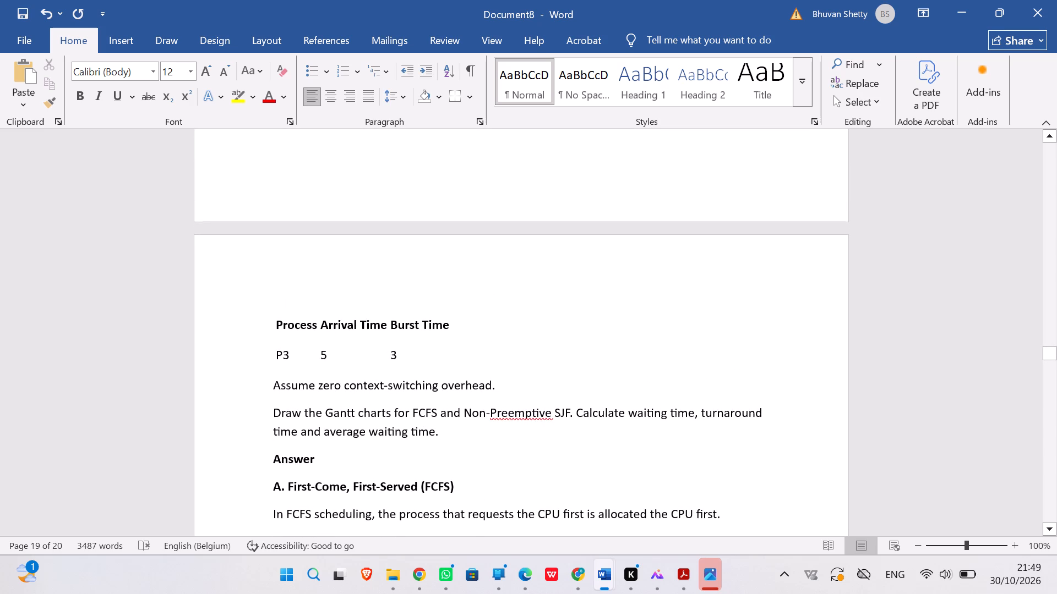
scroll(399, 419, "up", 2)
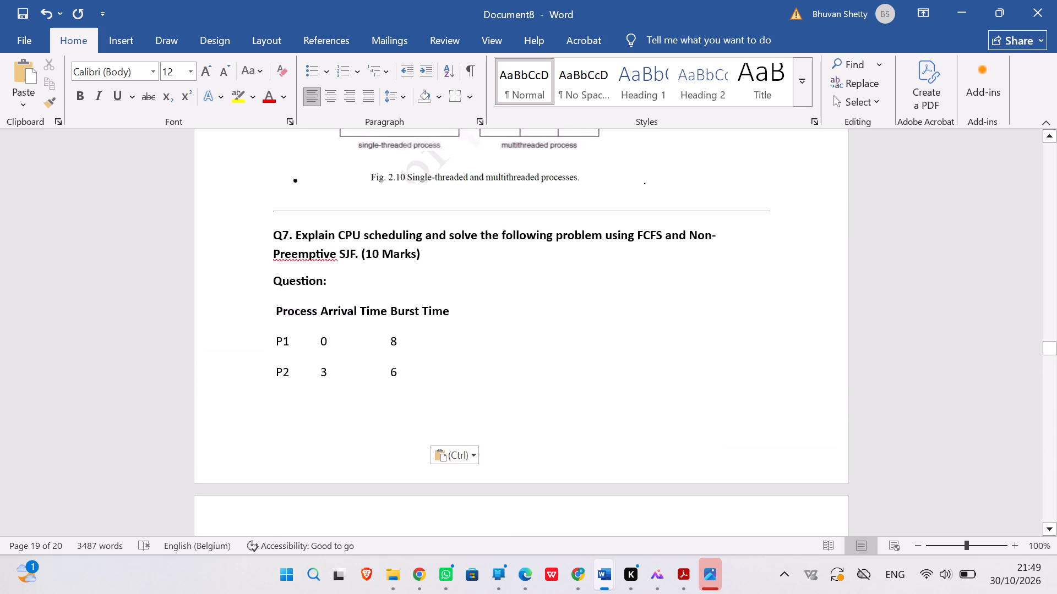
scroll(399, 419, "down", 2)
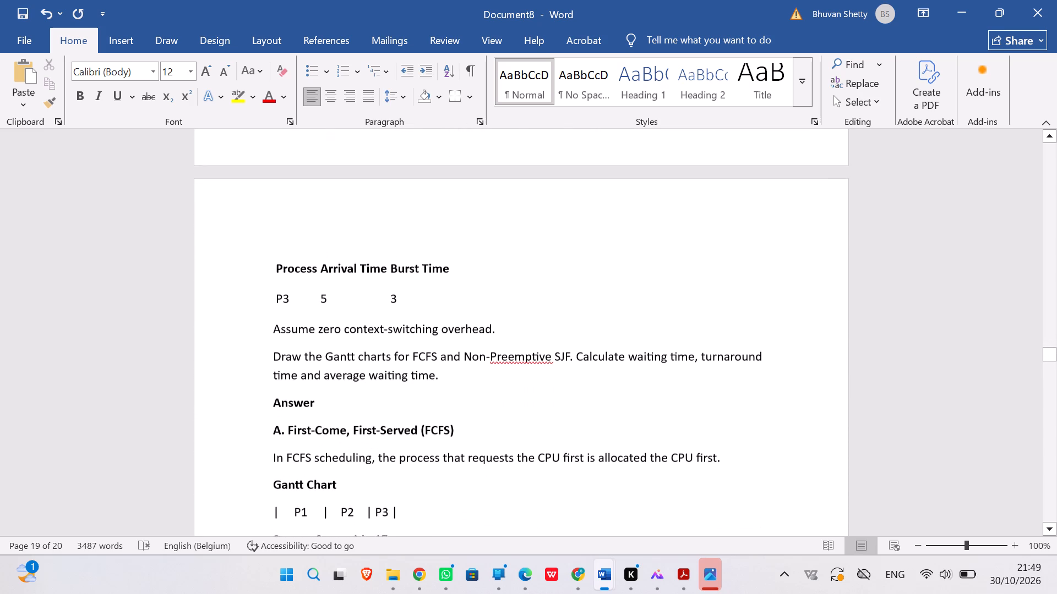
scroll(399, 419, "down", 1)
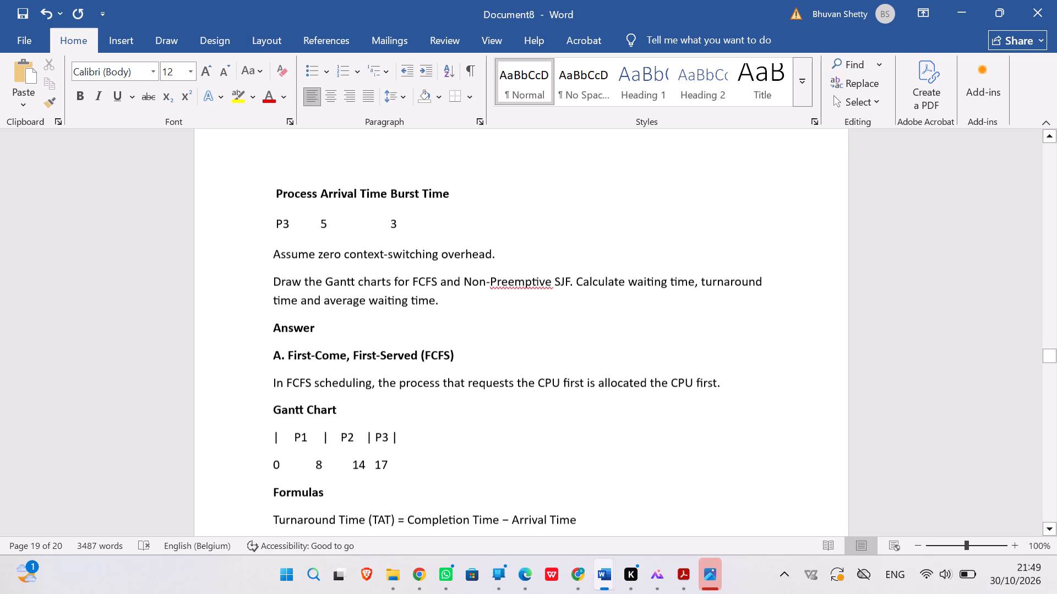
scroll(399, 419, "up", 1)
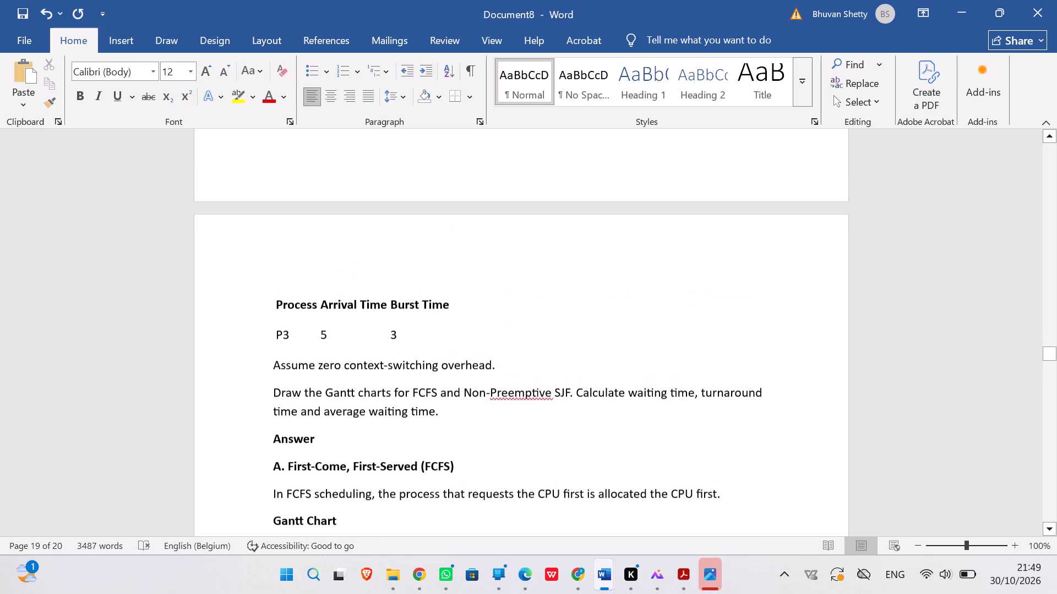
Switch to the OS Exam Important Questions conversation in ChatGPT, open in Chrome.
left_click(419, 582)
left_click(366, 528)
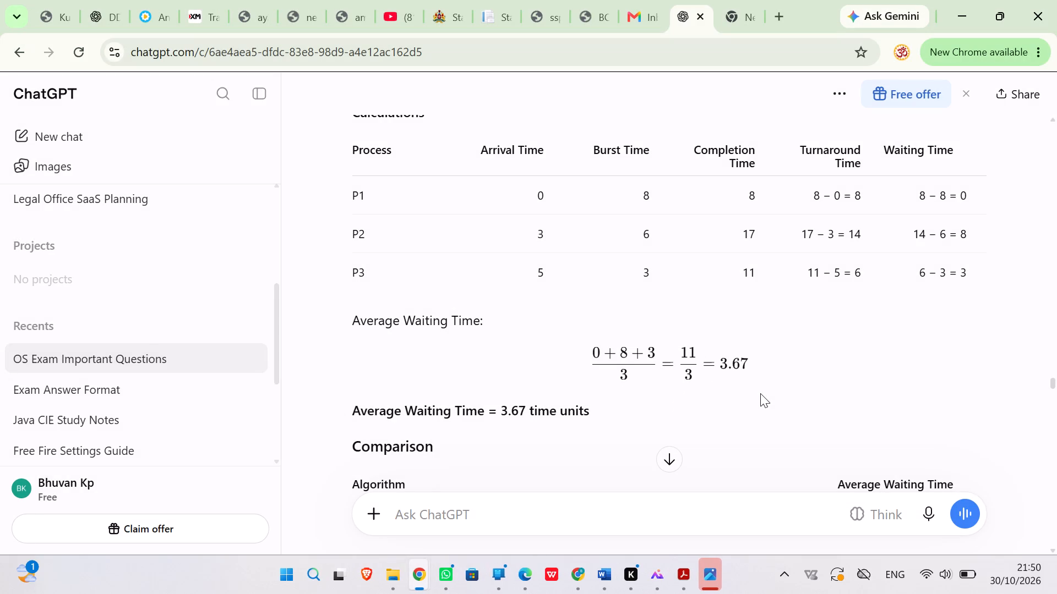
In Word, replace the SJF "Average Waiting Time:" label and raw formula with the captured image, starting the bold result on a new line.
key("alt+Tab")
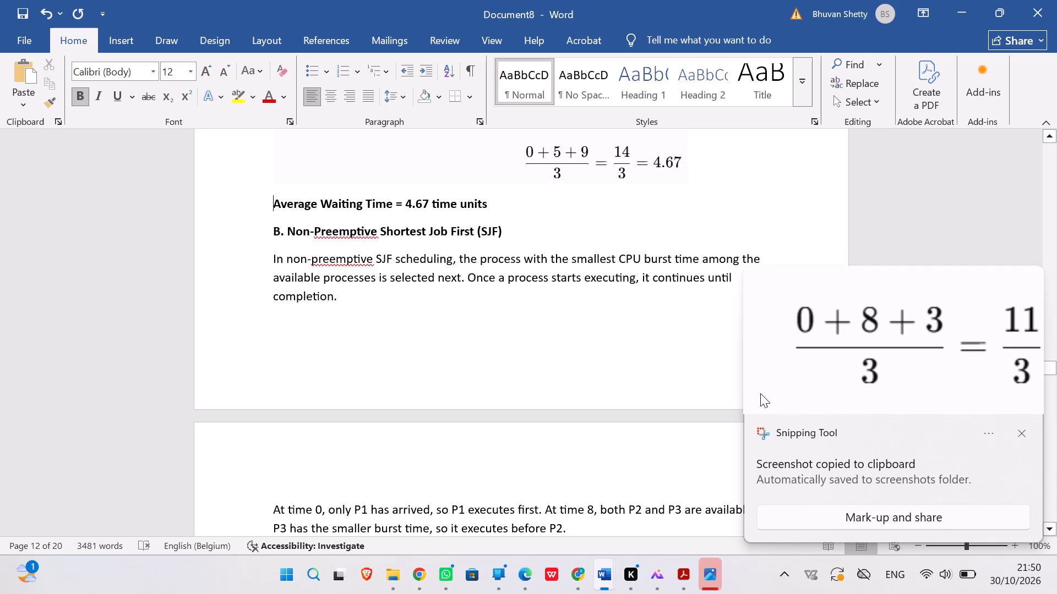
scroll(623, 331, "down", 4)
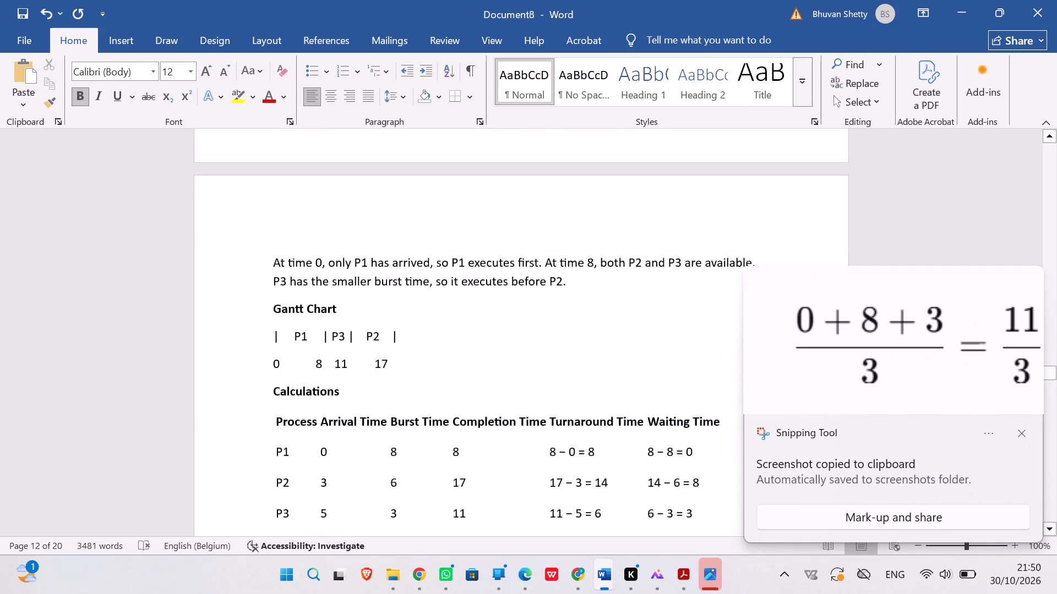
scroll(623, 331, "down", 1)
scroll(421, 344, "down", 2)
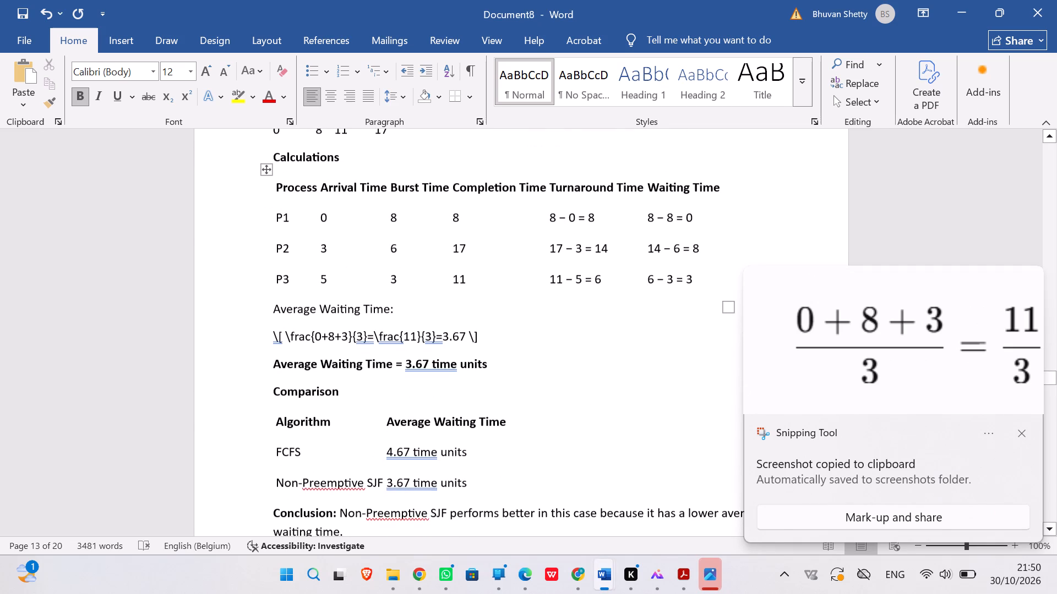
left_click_drag(272, 308, 272, 307)
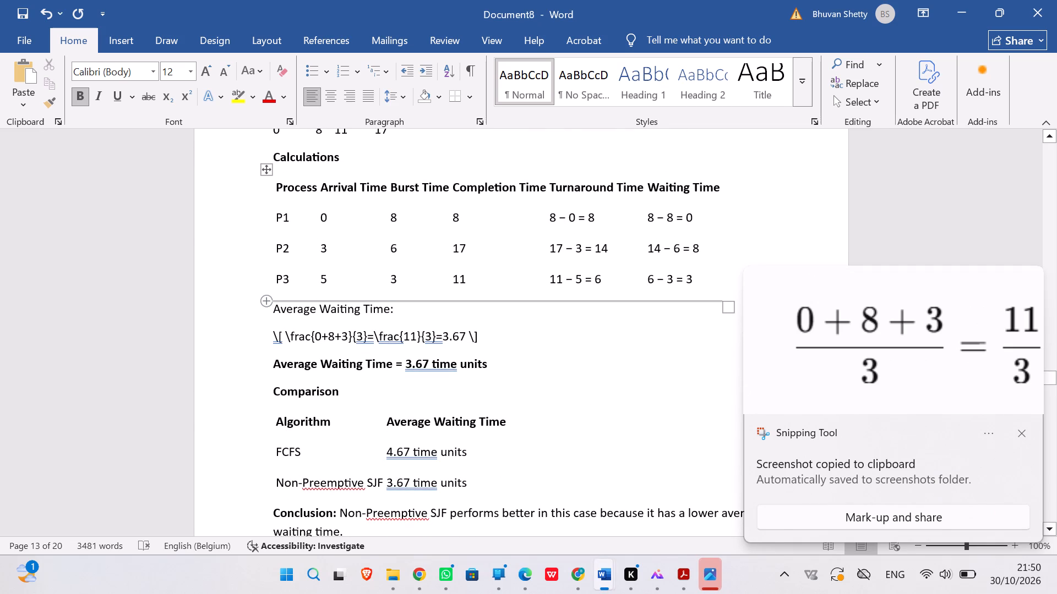
left_click_drag(272, 307, 492, 334)
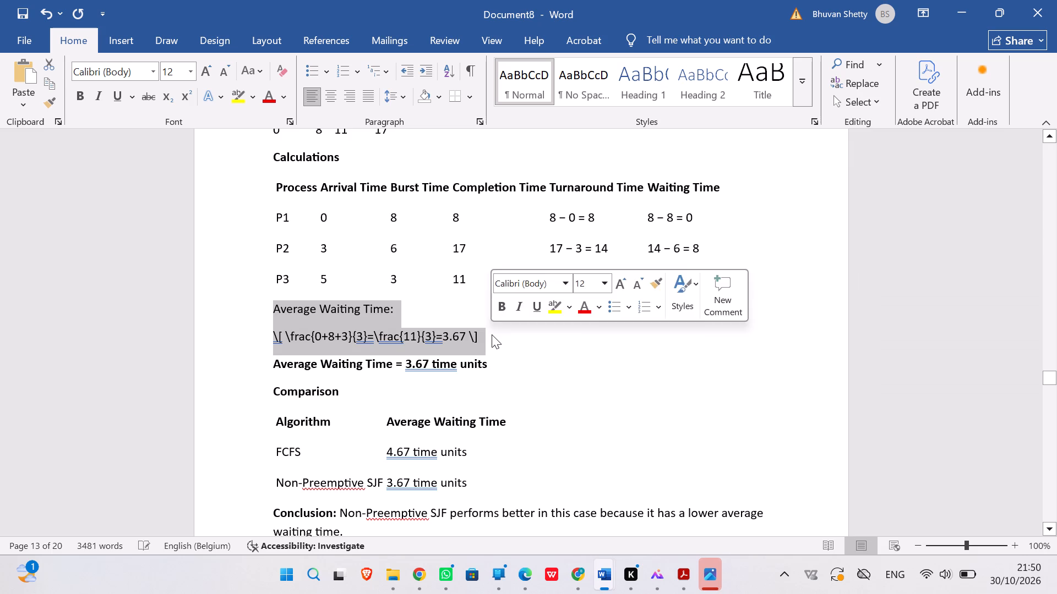
key("ctrl+v")
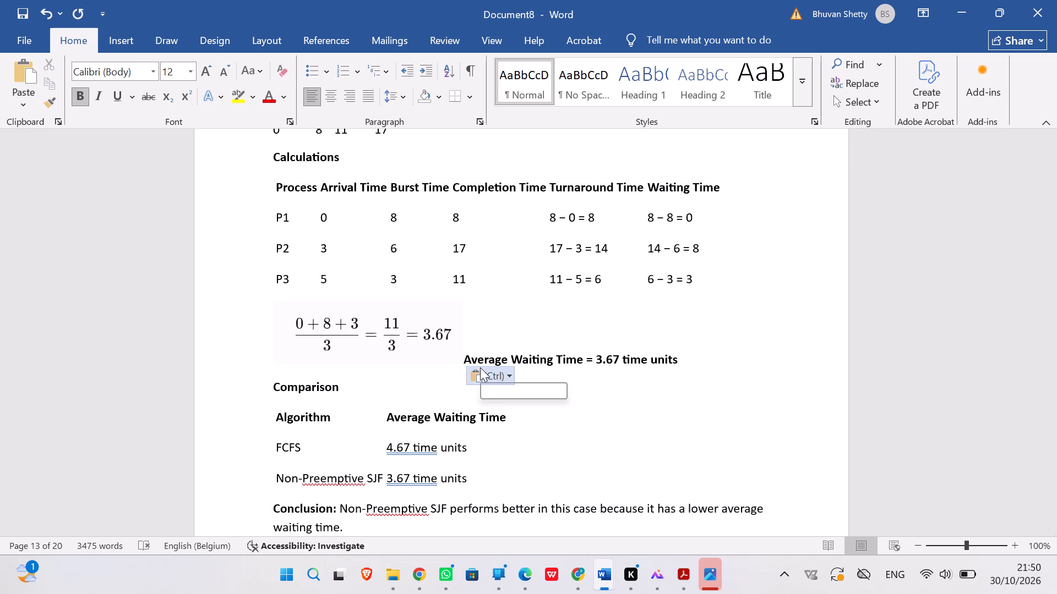
key("Return")
Return to the ChatGPT conversation in Chrome and capture a screenshot of the process set formula {P0, P1, …, Pn−1} in Q9's Critical-Section Problem.
scroll(417, 396, "down", 3)
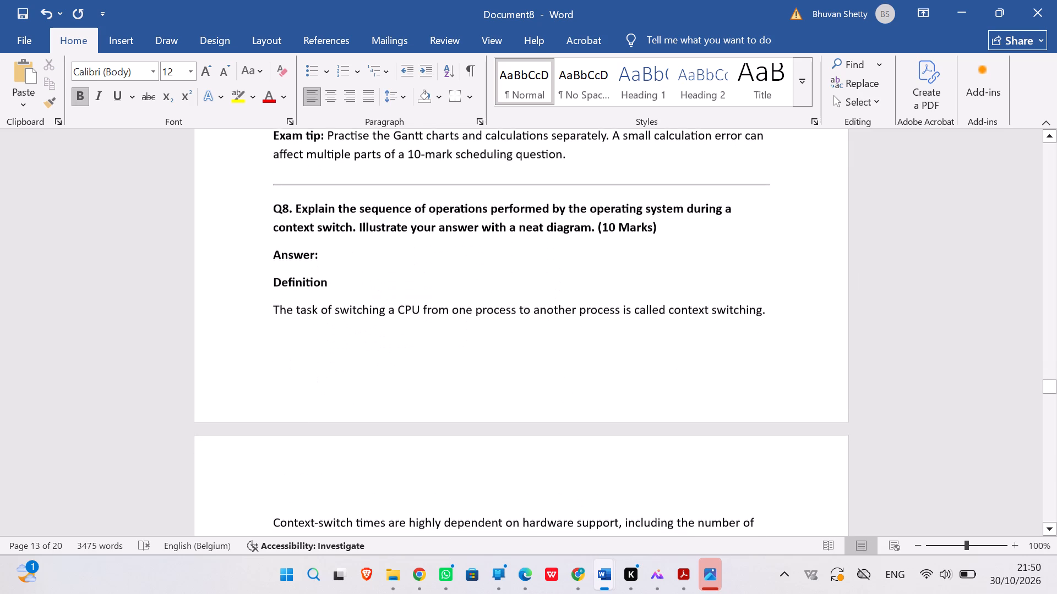
key("alt+Tab")
scroll(417, 396, "down", 1)
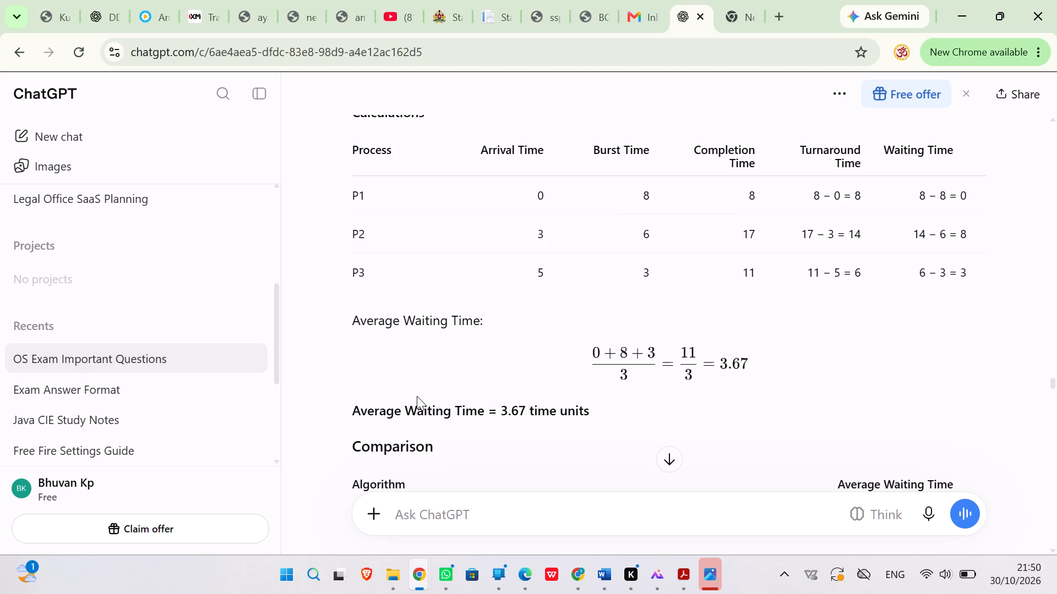
scroll(417, 396, "down", 5)
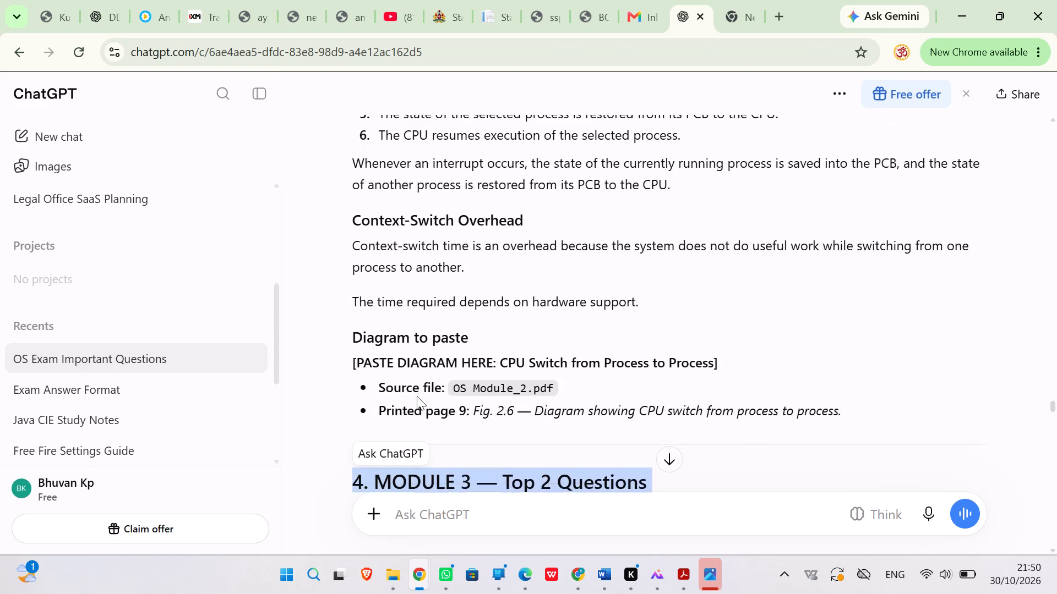
scroll(417, 396, "down", 2)
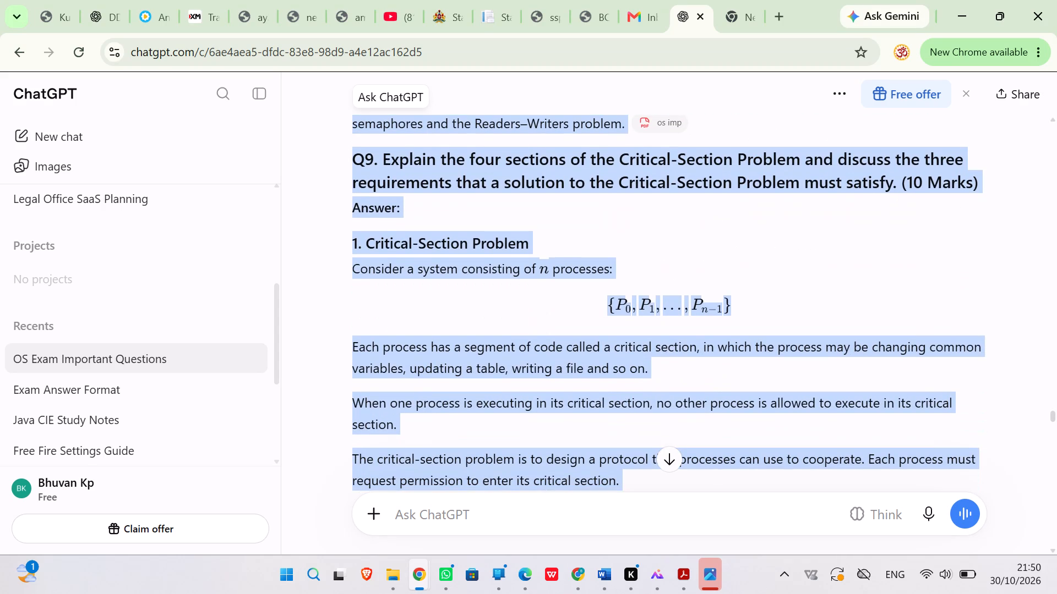
left_click(492, 323)
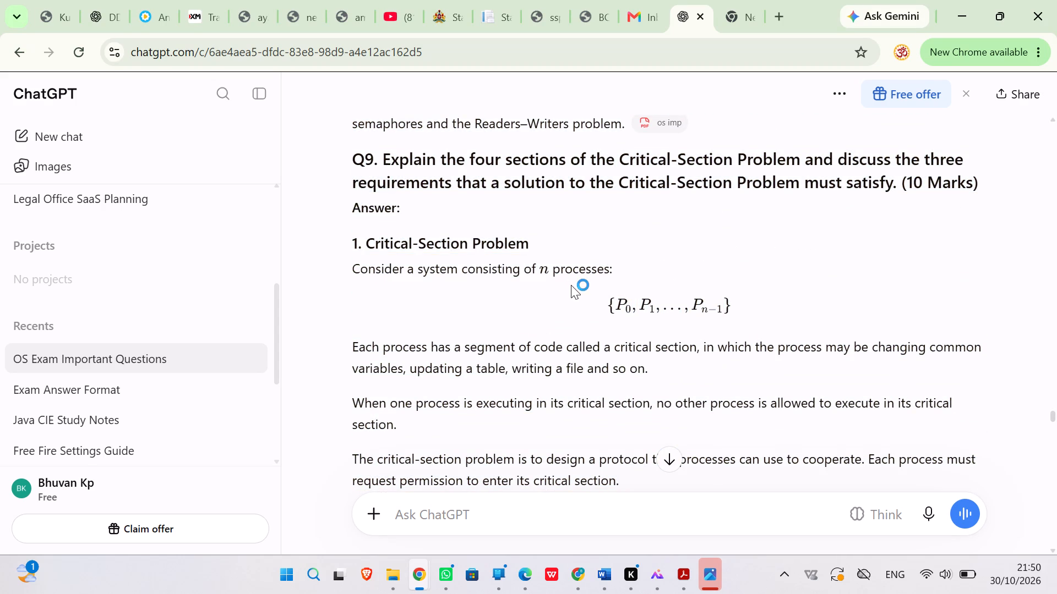
key("Print")
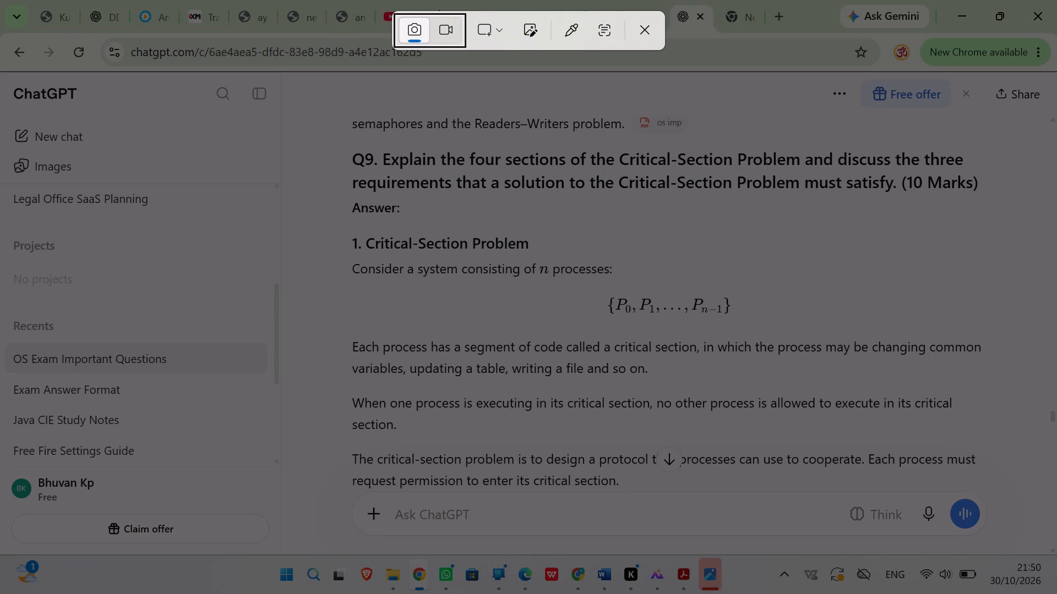
left_click_drag(608, 291, 646, 316)
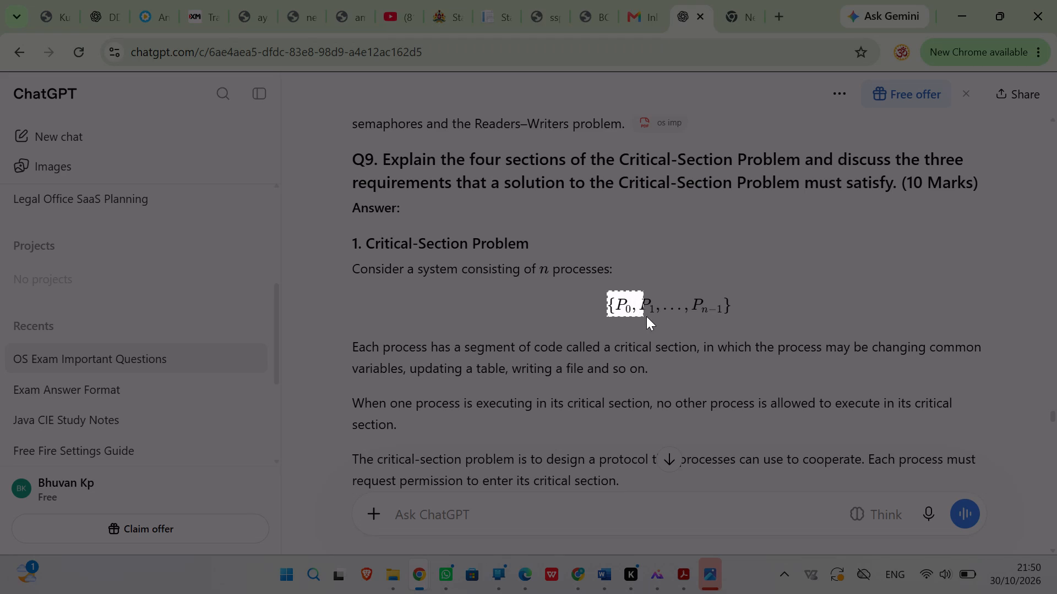
left_click_drag(646, 316, 729, 315)
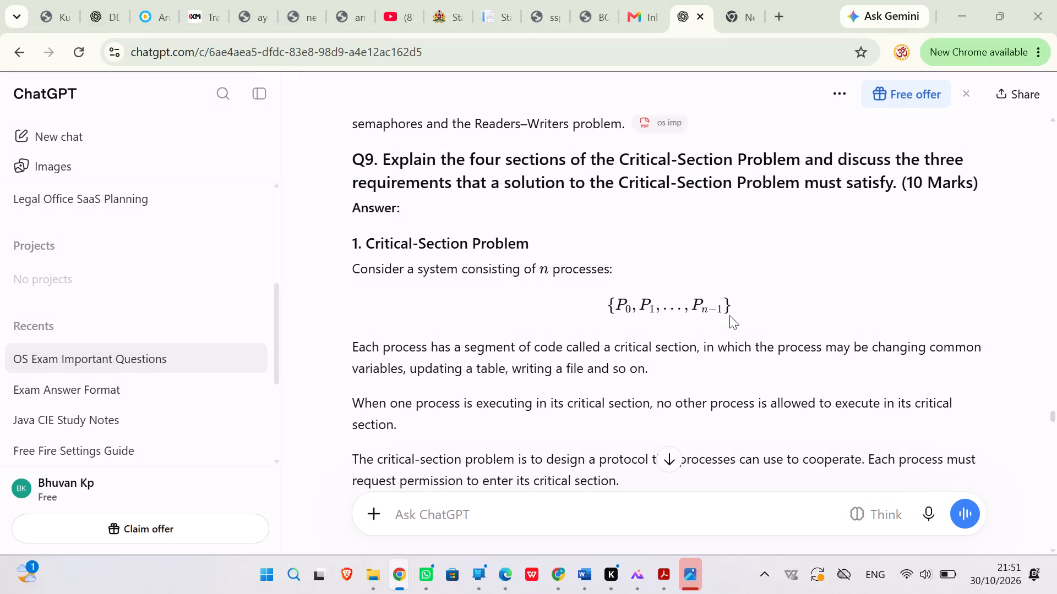
In Word, replace Q9's raw process set formula with the captured image and start the "Each process has a segment" paragraph on a new line.
key("alt+Tab")
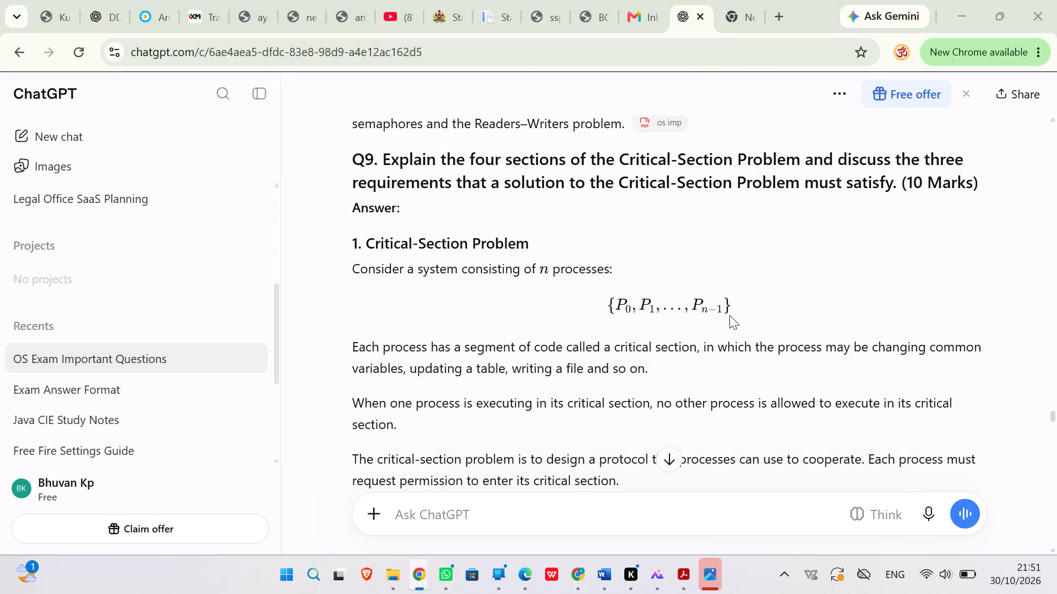
scroll(405, 335, "down", 2)
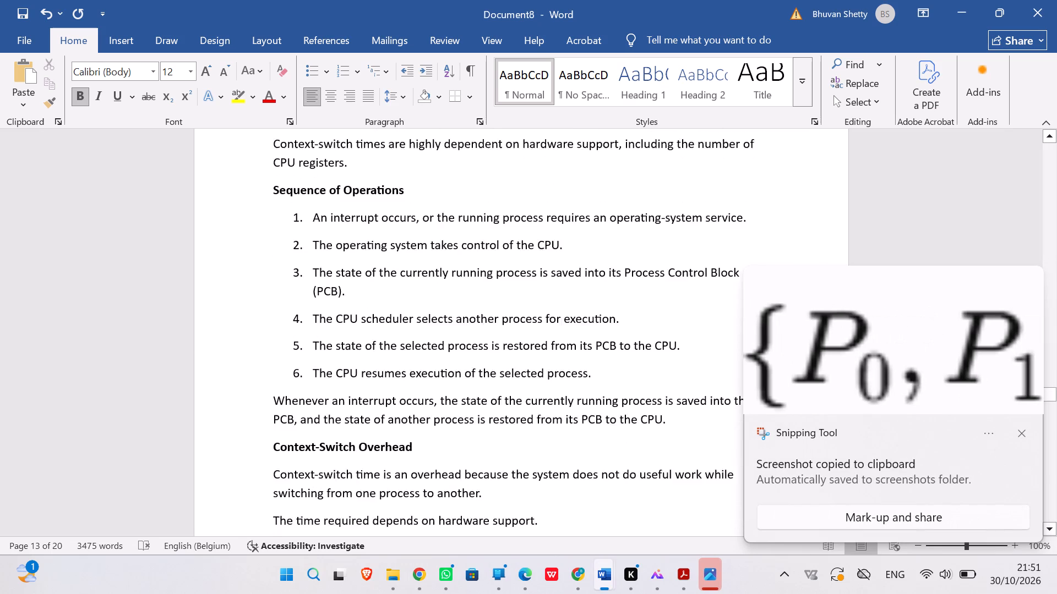
scroll(405, 335, "down", 2)
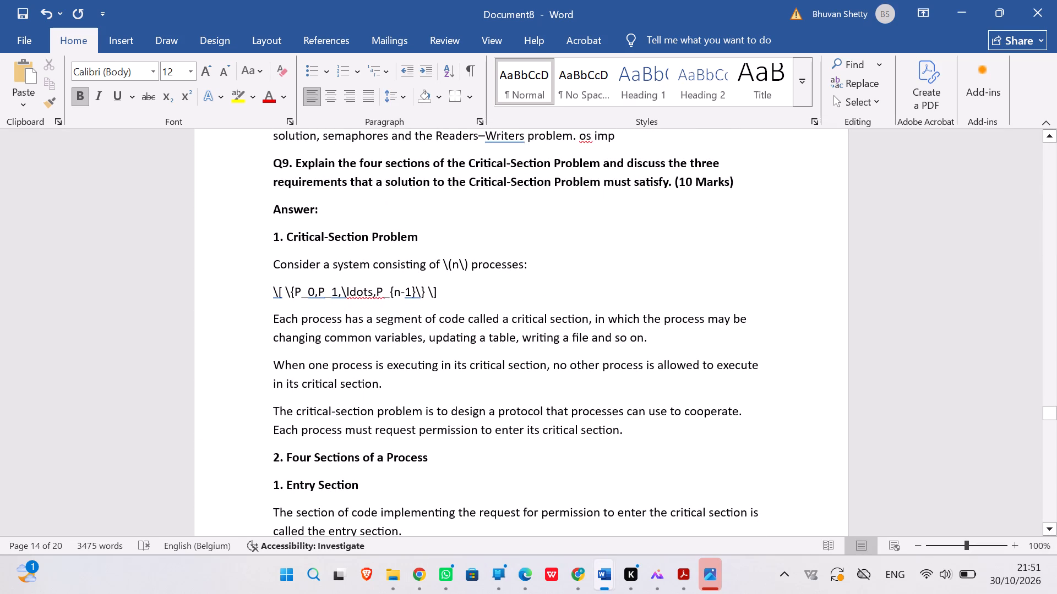
left_click_drag(272, 291, 418, 276)
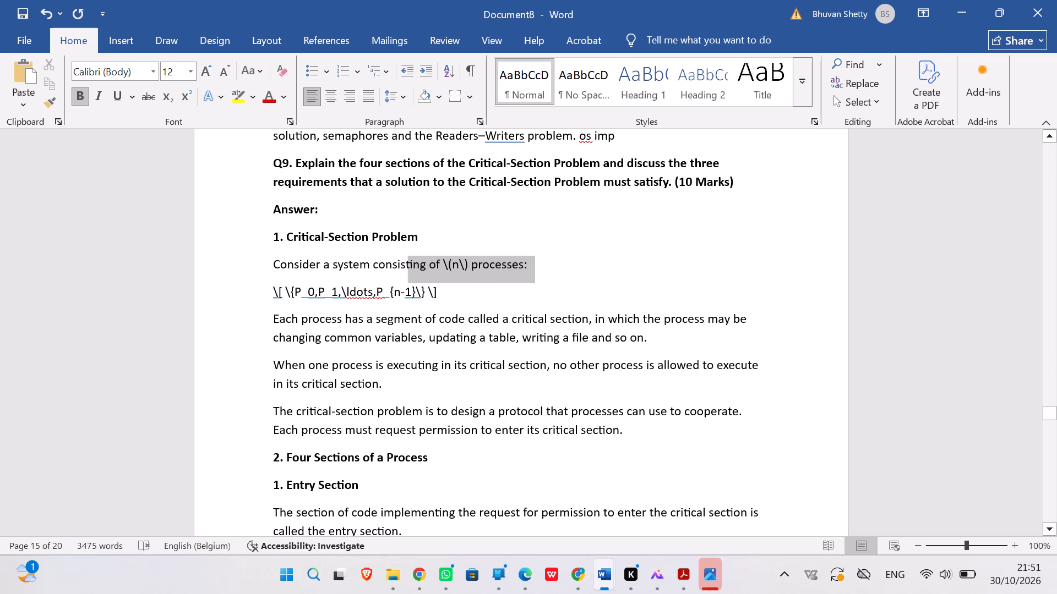
left_click_drag(418, 276, 437, 288)
key("ctrl+v")
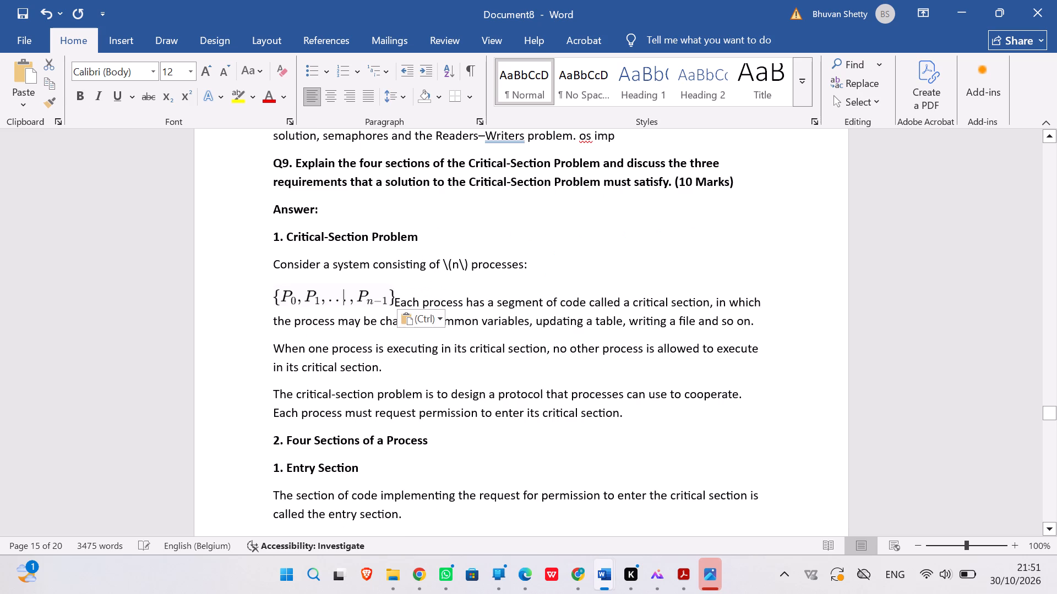
key("Return")
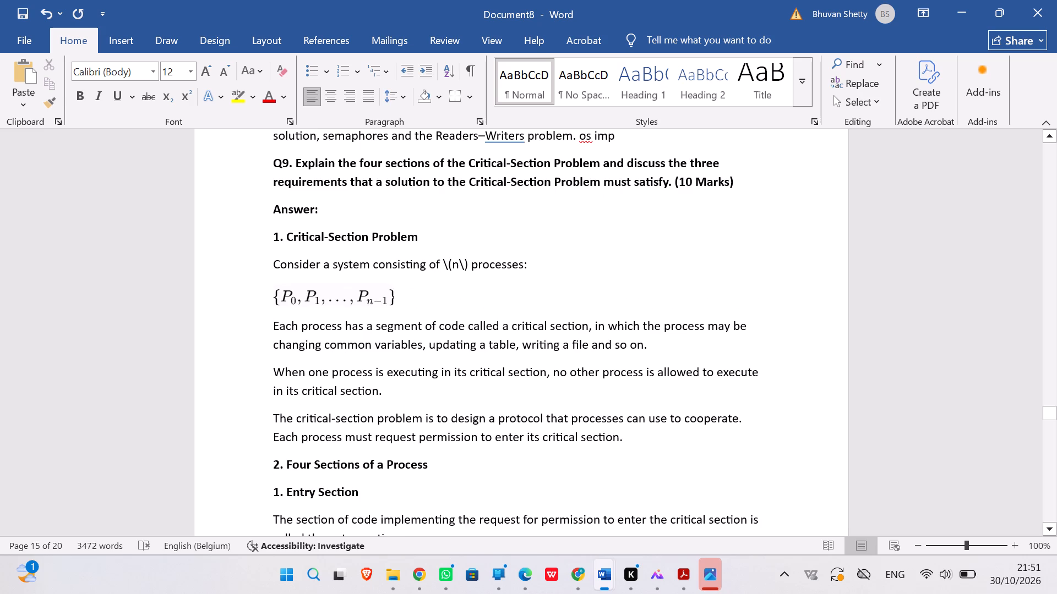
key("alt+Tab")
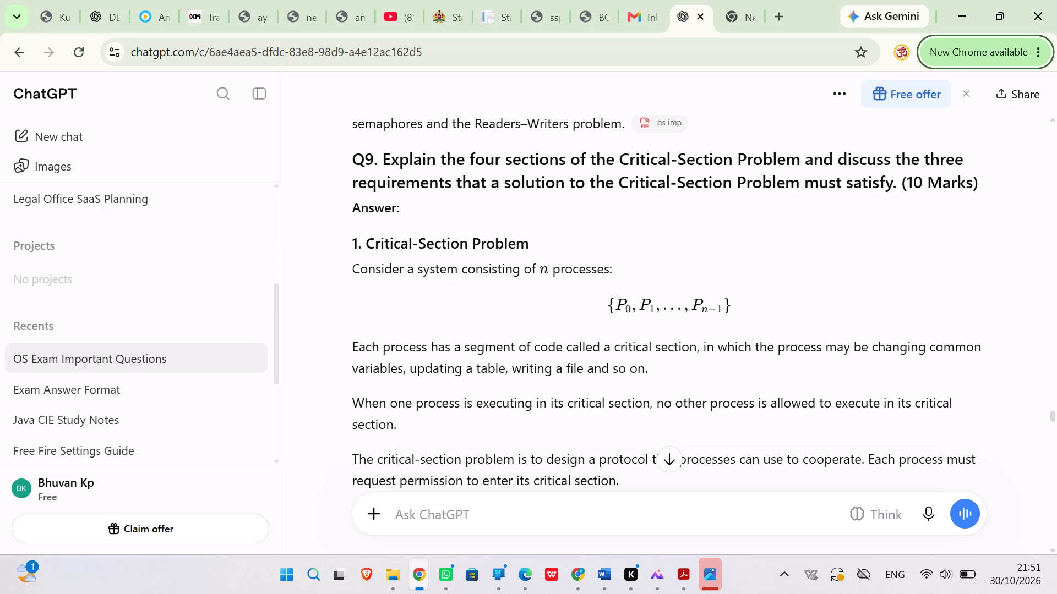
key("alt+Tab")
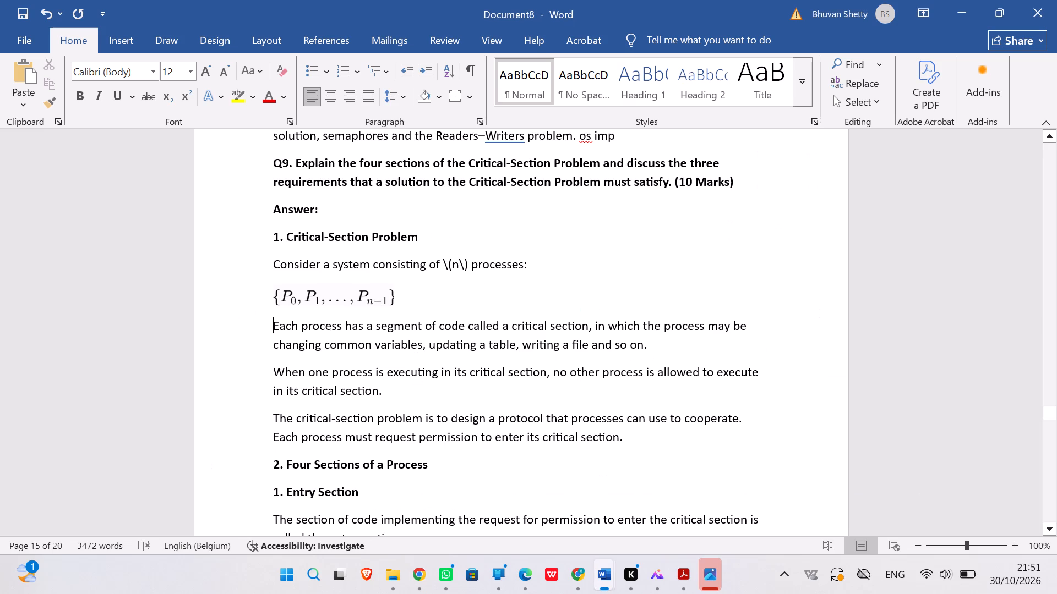
Remove the stray \( and \) delimiters around n in Q9's "Consider a system consisting of n processes" line.
left_click(469, 262)
key("BackSpace")
key("BackSpace")
key("Left")
key("Left")
key("Right")
key("BackSpace")
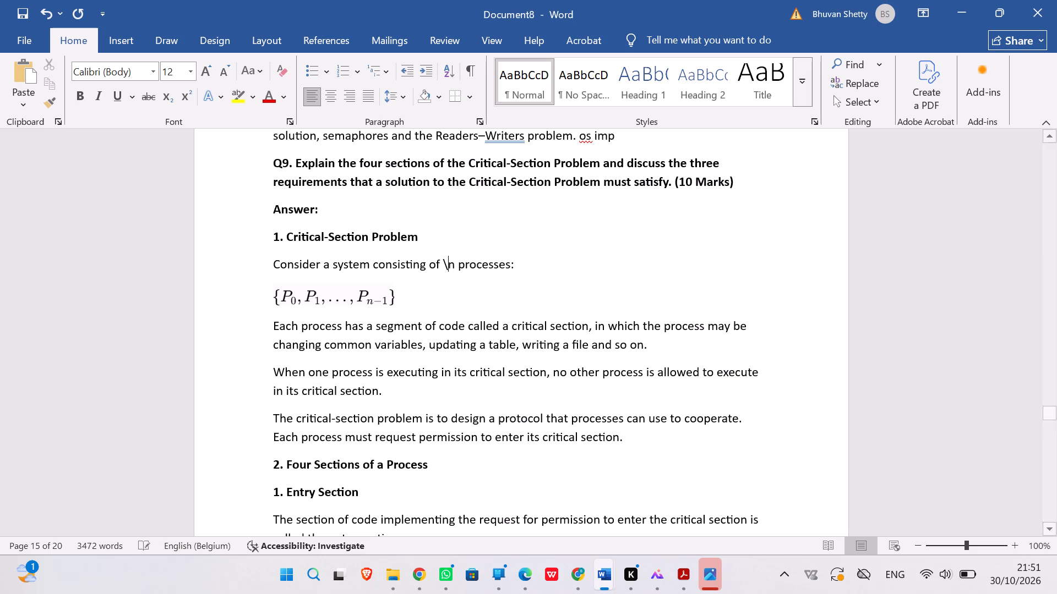
key("BackSpace")
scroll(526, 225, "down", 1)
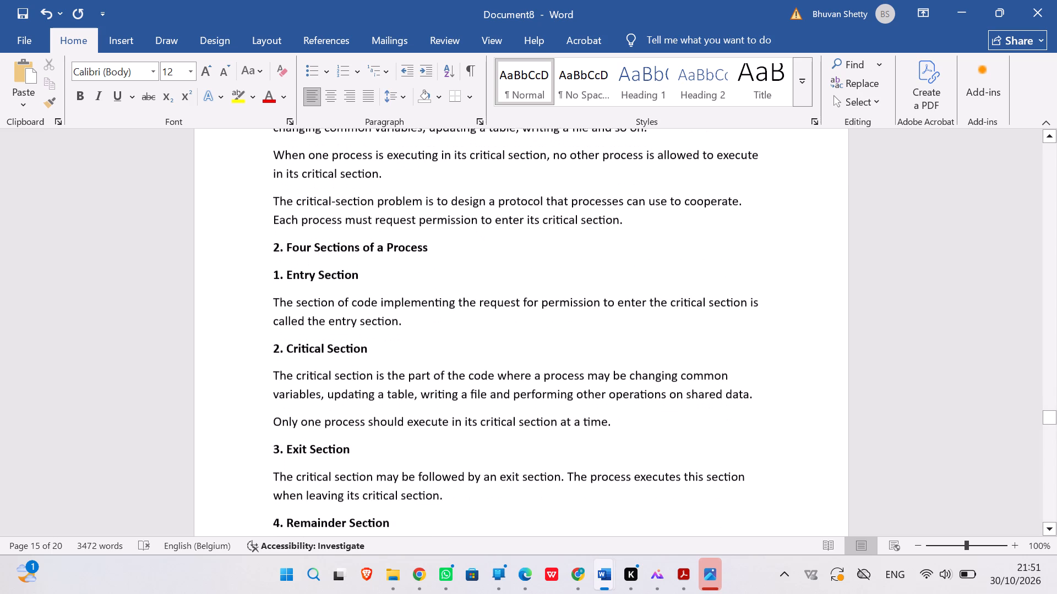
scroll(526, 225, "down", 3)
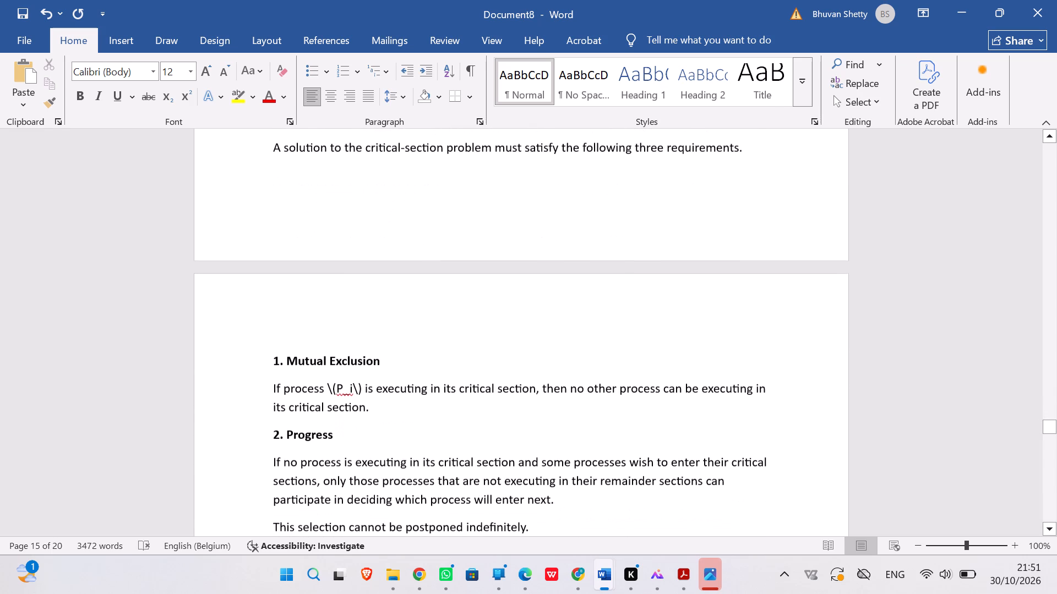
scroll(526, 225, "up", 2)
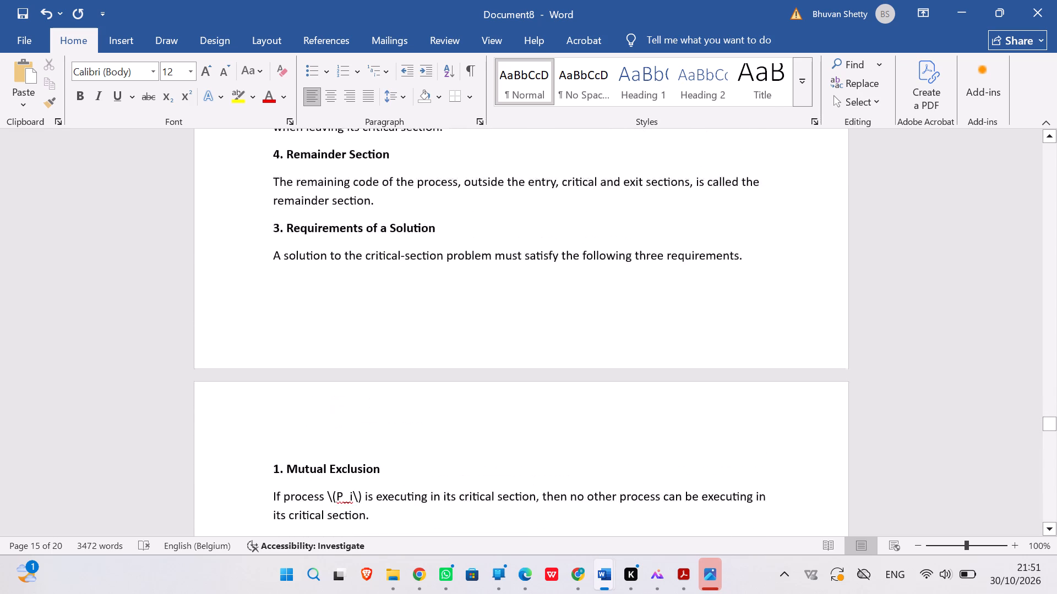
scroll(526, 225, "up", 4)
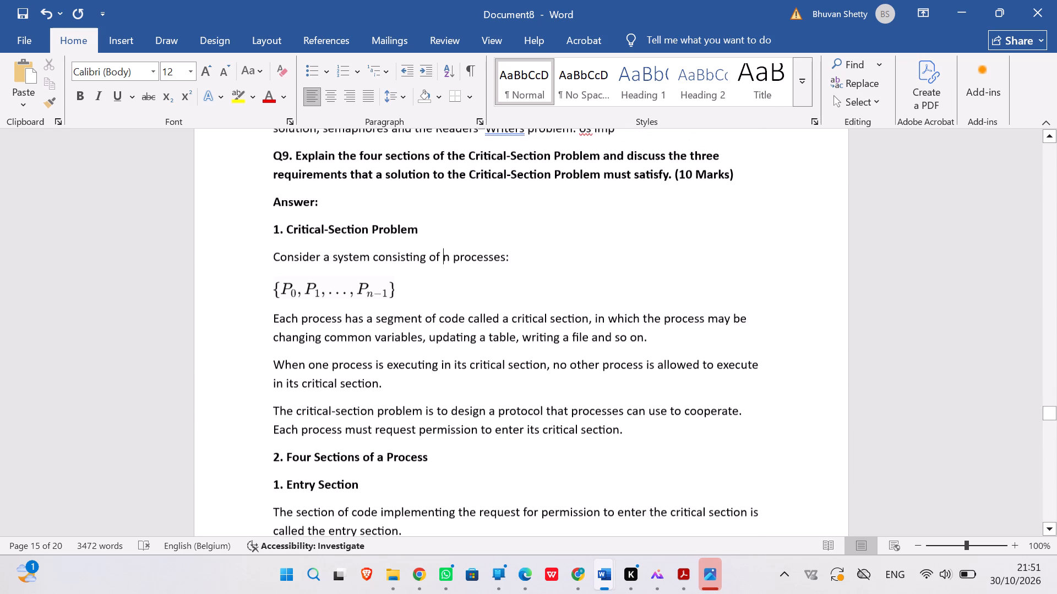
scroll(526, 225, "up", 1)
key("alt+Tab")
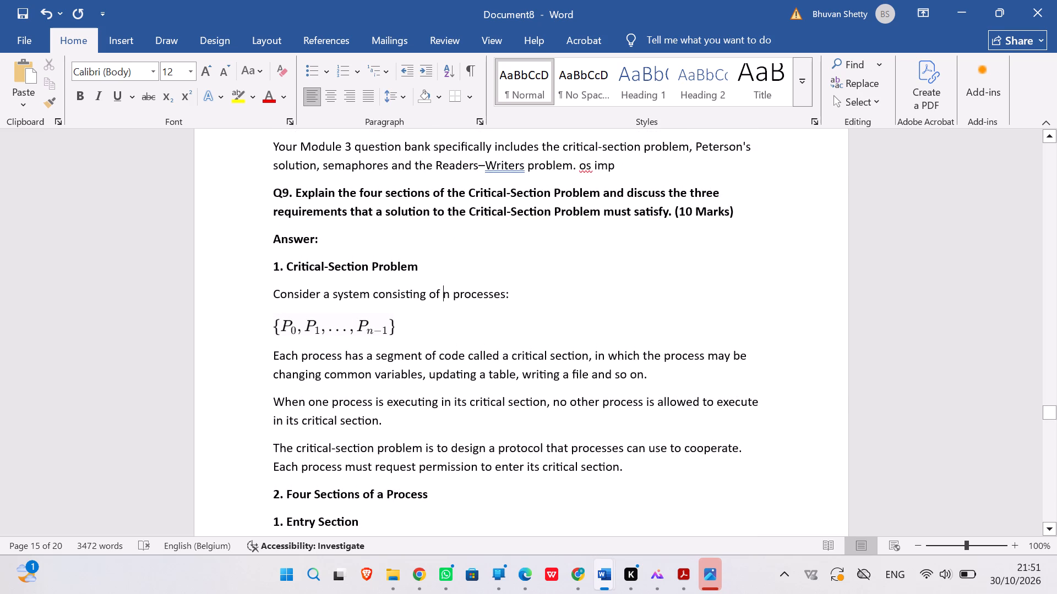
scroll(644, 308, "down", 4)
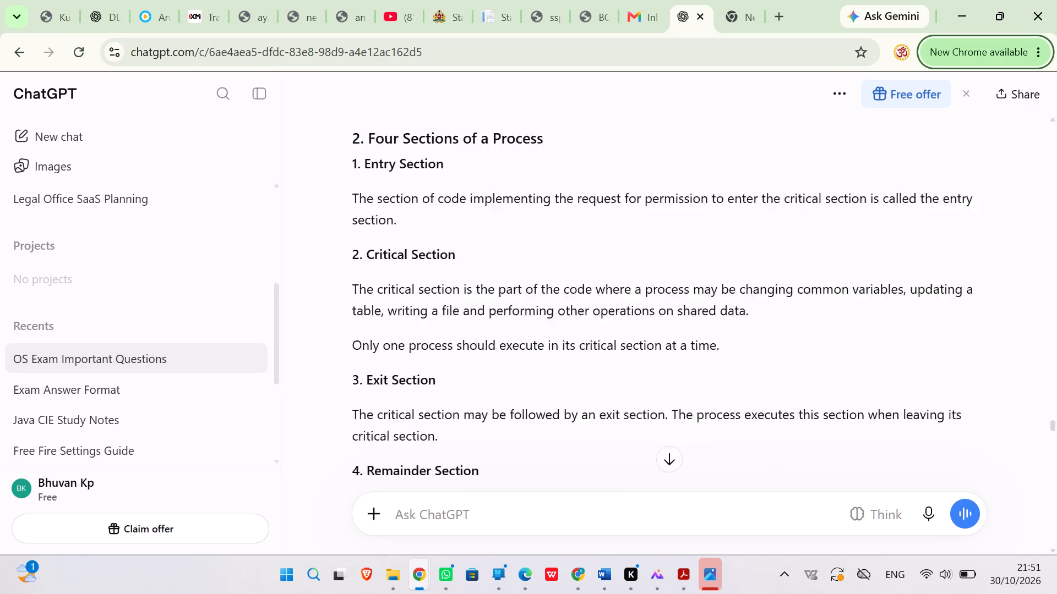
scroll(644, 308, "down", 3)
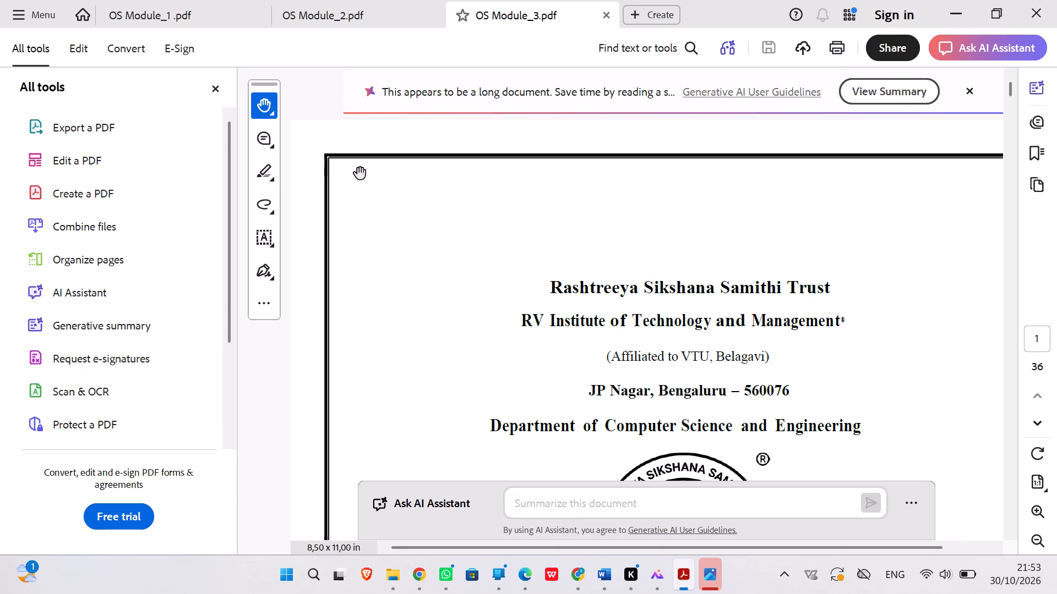
scroll(572, 232, "down", 7)
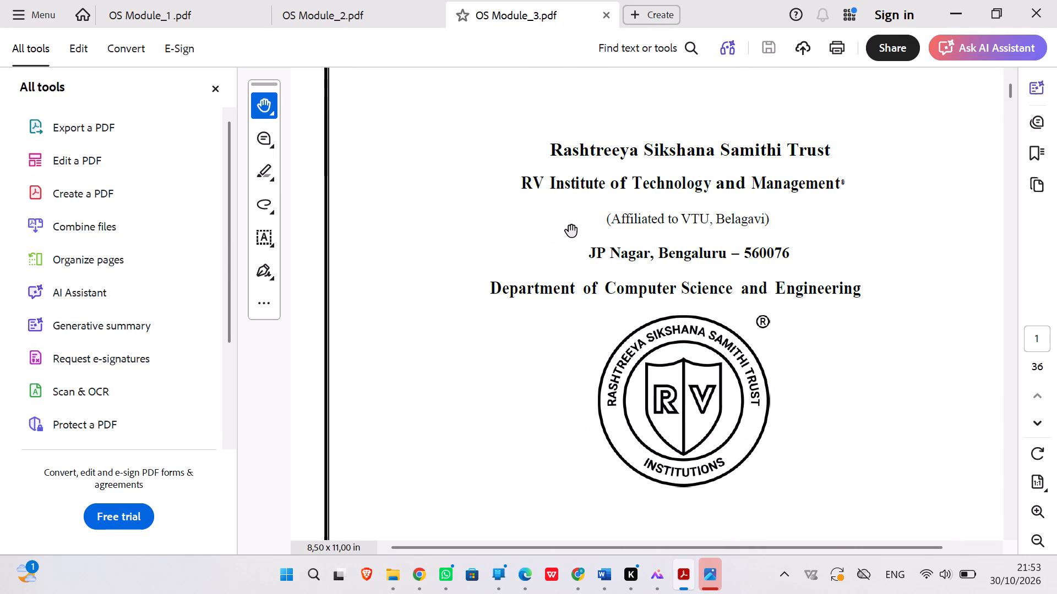